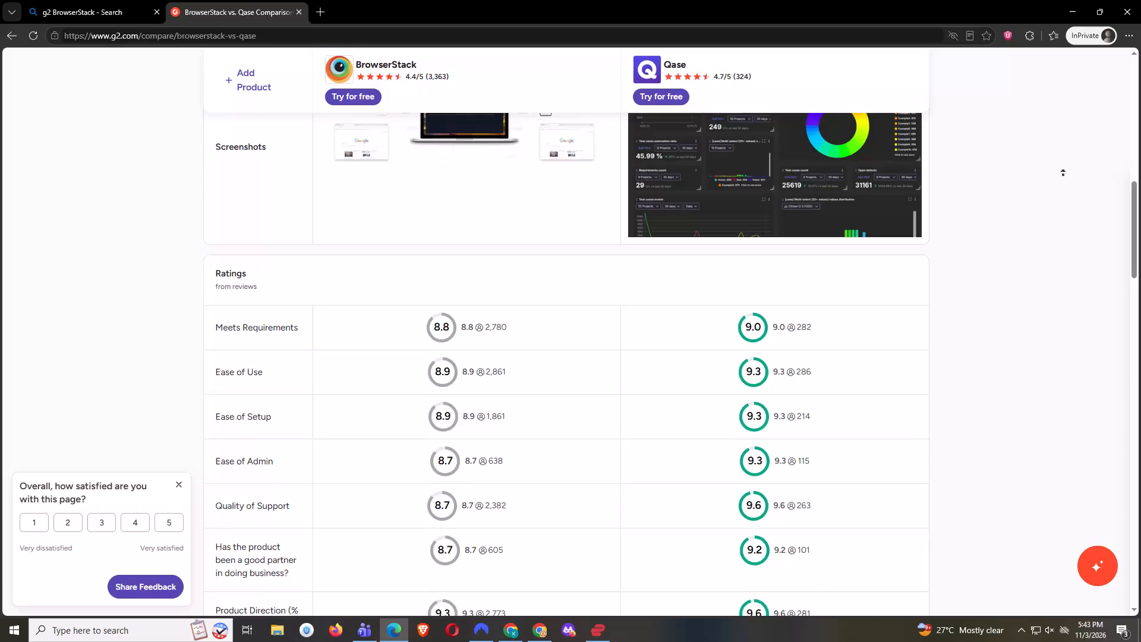
Close the private Edge window with the G2 comparison and disconnect the NordVPN connection to Botswana.
{"action": "left_click", "coordinate": [1139, 0]}
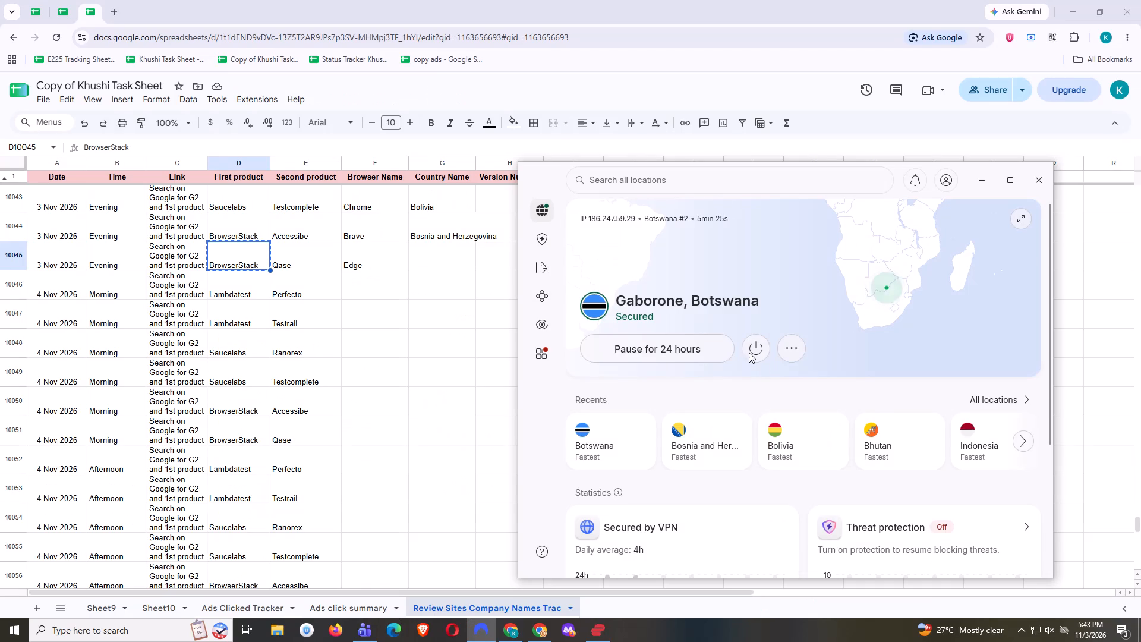
{"action": "left_click", "coordinate": [748, 347]}
In row 10045 of the task sheet, enter Botswana as the country name and Done as Status 1.
{"action": "left_click", "coordinate": [430, 246]}
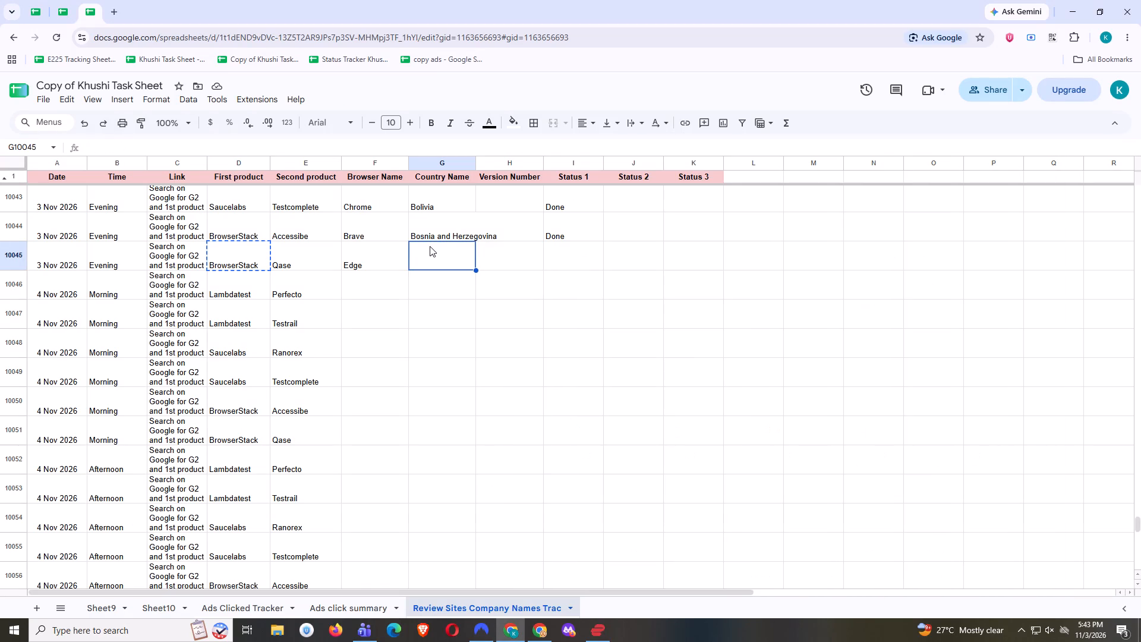
{"action": "type", "text": "Bo"}
{"action": "type", "text": "tswat"}
{"action": "key", "text": "BackSpace"}
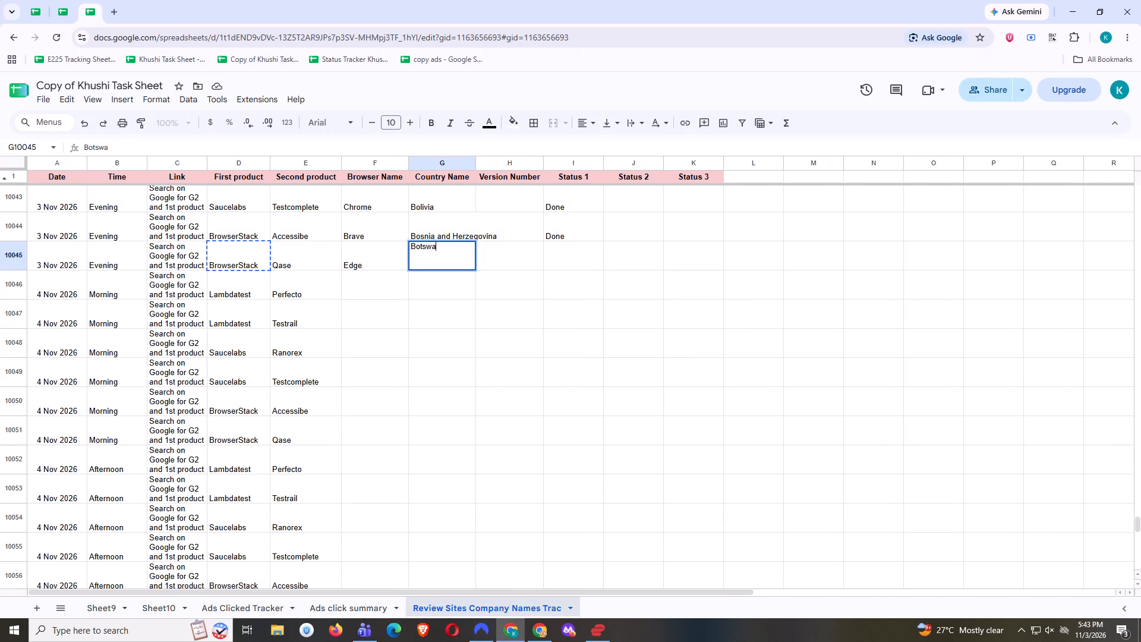
{"action": "type", "text": "na"}
{"action": "key", "text": "Right"}
{"action": "key", "text": "Right"}
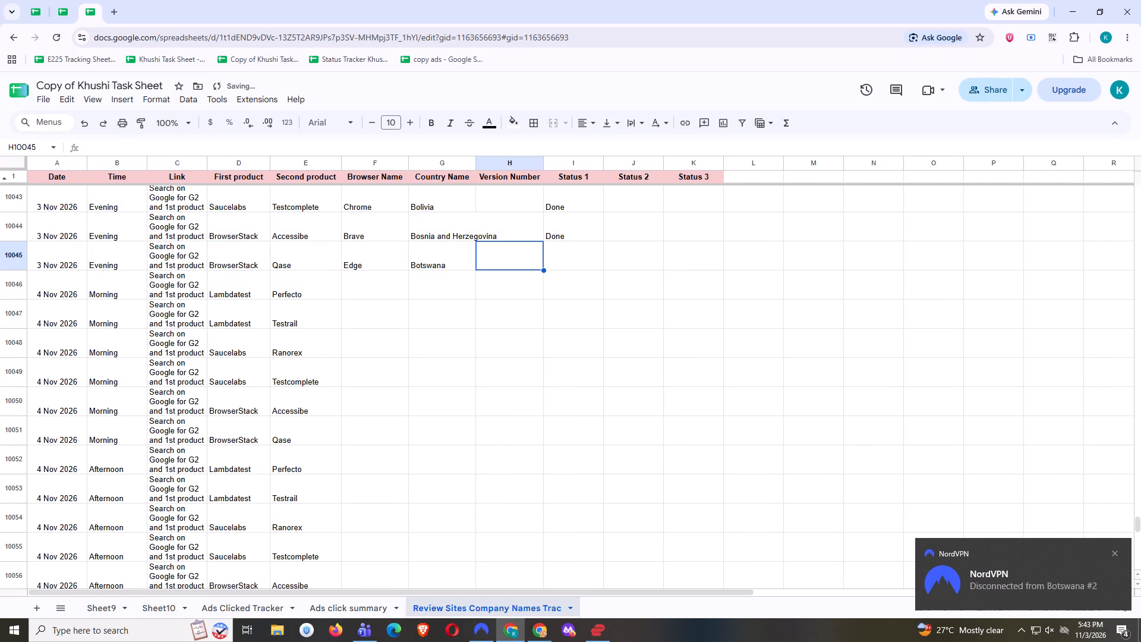
{"action": "key", "text": "shift+d"}
{"action": "key", "text": "Return"}
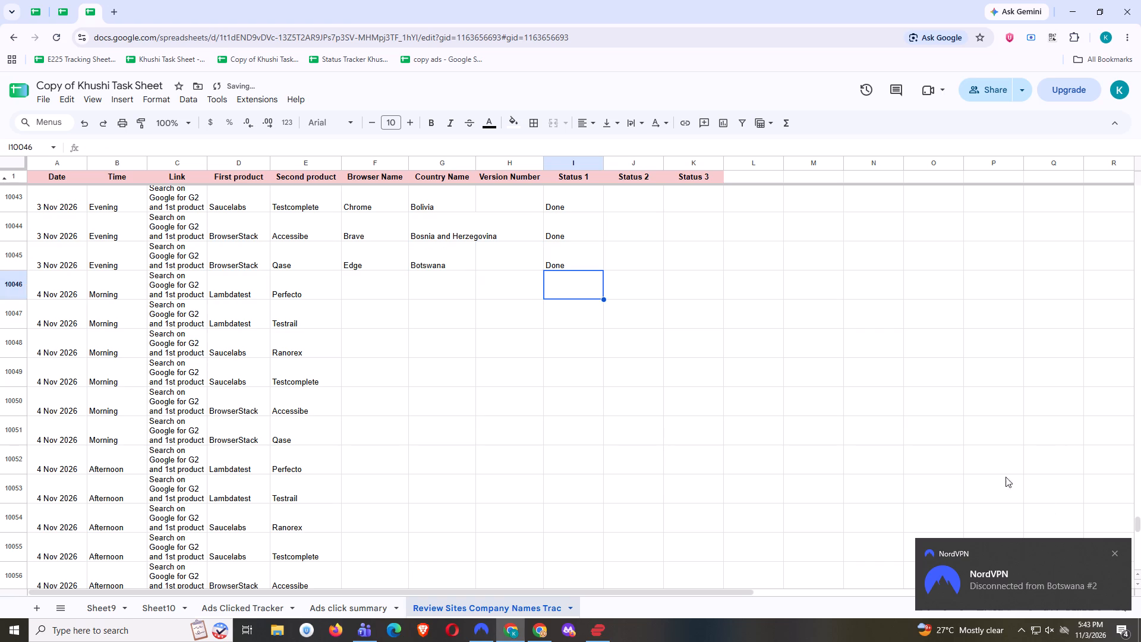
Dismiss the NordVPN disconnection notification and clear the system notifications.
{"action": "left_click", "coordinate": [1115, 555]}
{"action": "left_click", "coordinate": [1117, 640]}
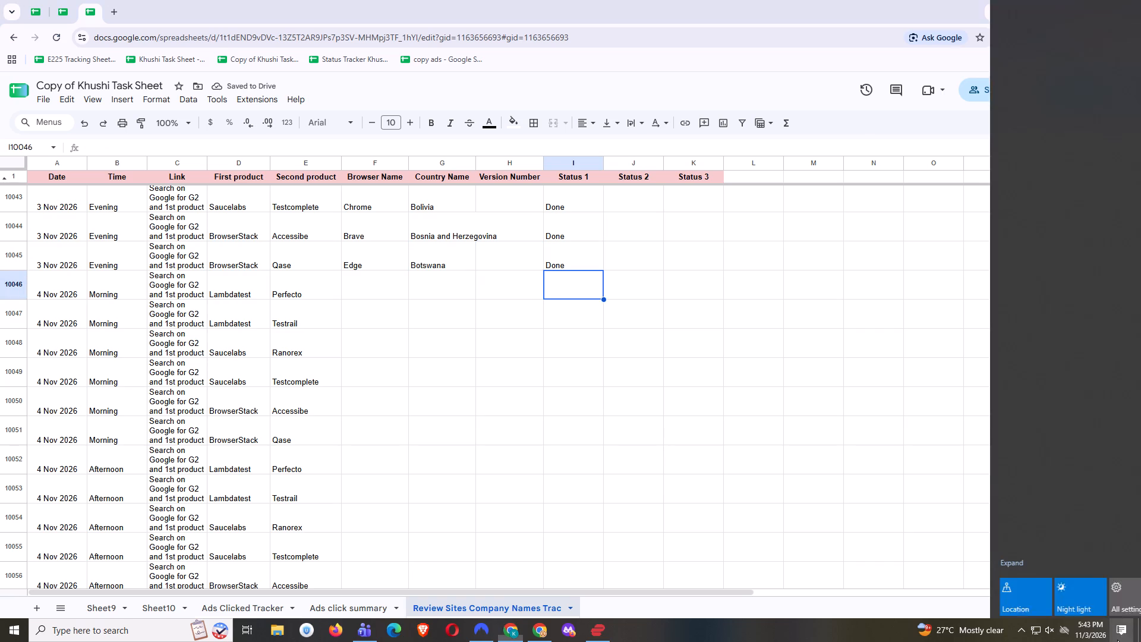
{"action": "left_click", "coordinate": [1106, 566]}
Review the earlier 3 Nov 2026 entries in the review sites tracker and open Sheet10 with the keyword tables.
{"action": "left_click", "coordinate": [811, 484]}
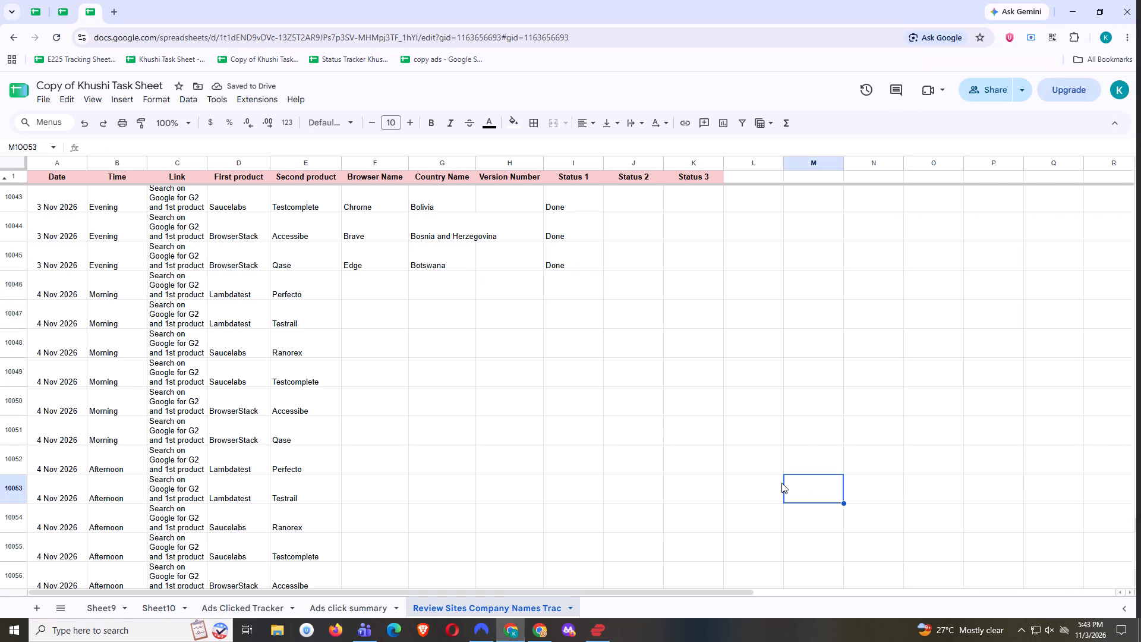
{"action": "scroll", "coordinate": [418, 451], "scroll_direction": "up", "scroll_amount": 4}
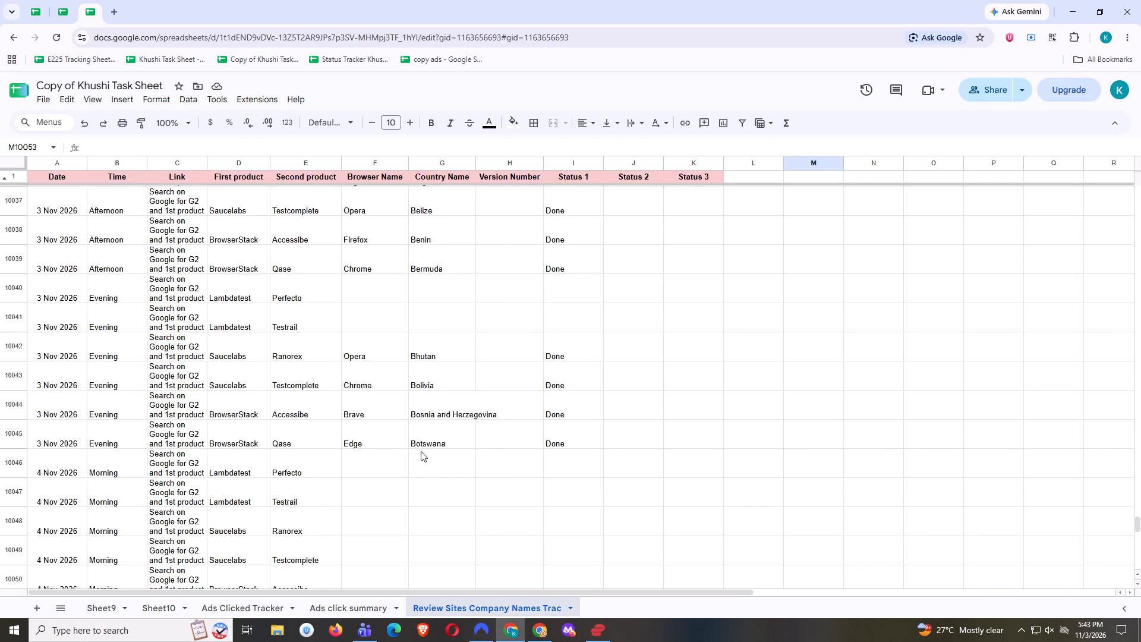
{"action": "scroll", "coordinate": [421, 451], "scroll_direction": "up", "scroll_amount": 3}
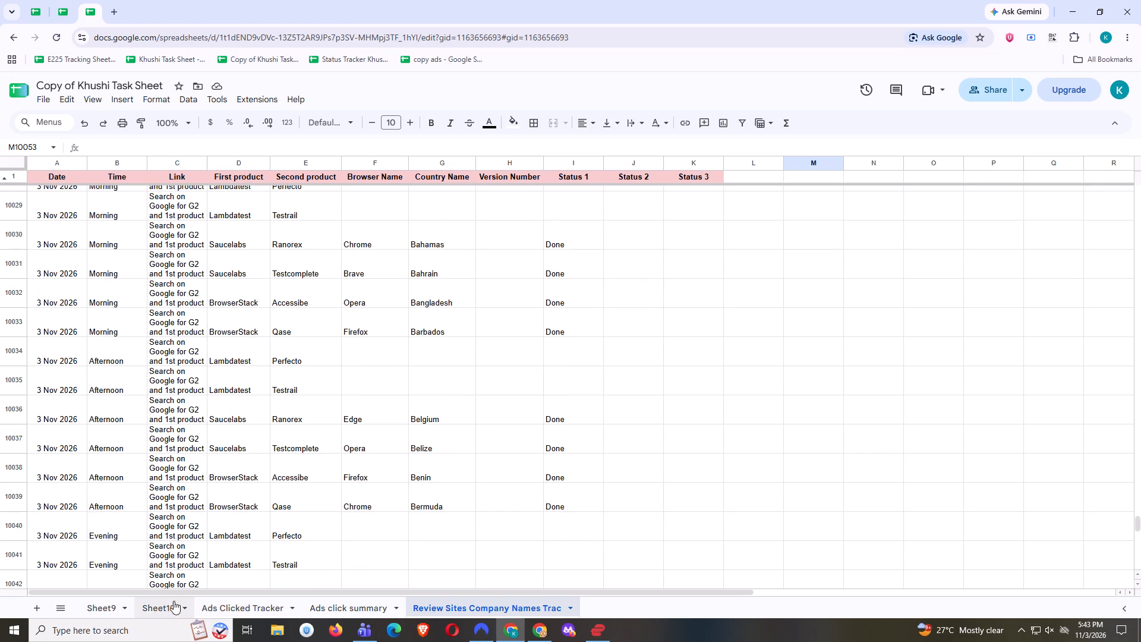
{"action": "left_click", "coordinate": [145, 605]}
{"action": "left_click", "coordinate": [678, 495]}
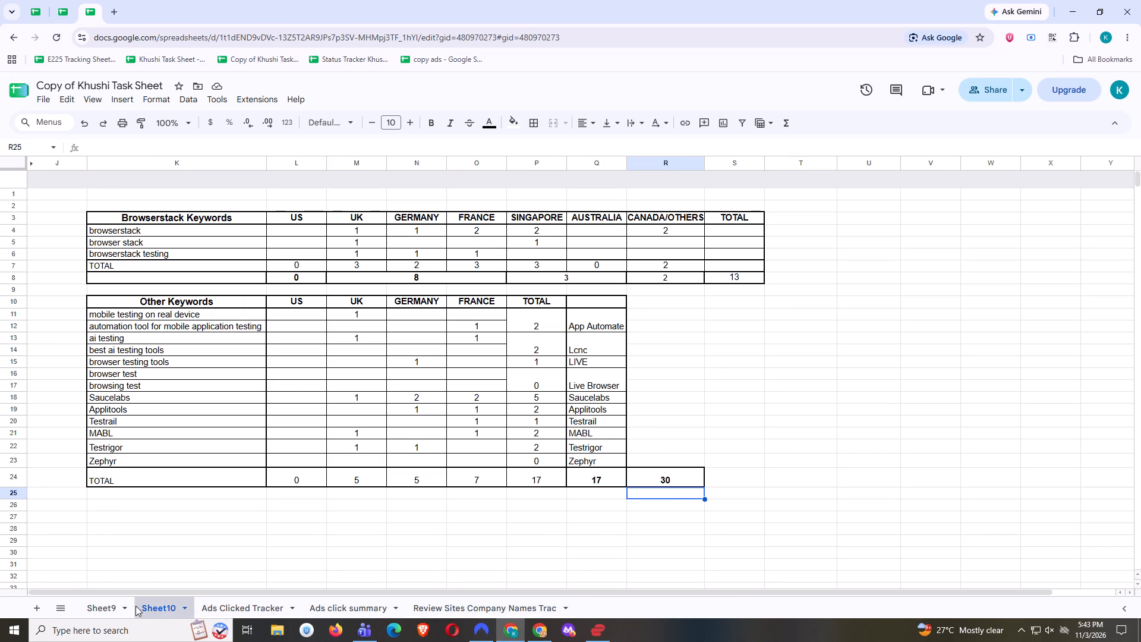
Connect NordVPN to Indonesia.
{"action": "left_click", "coordinate": [474, 634]}
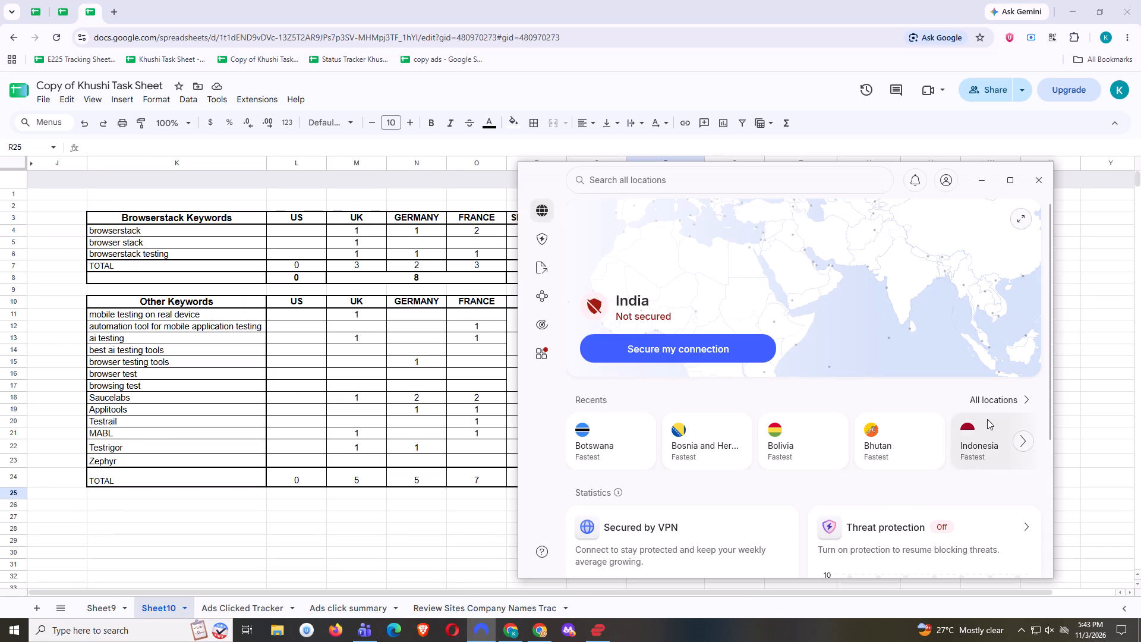
{"action": "left_click", "coordinate": [982, 436]}
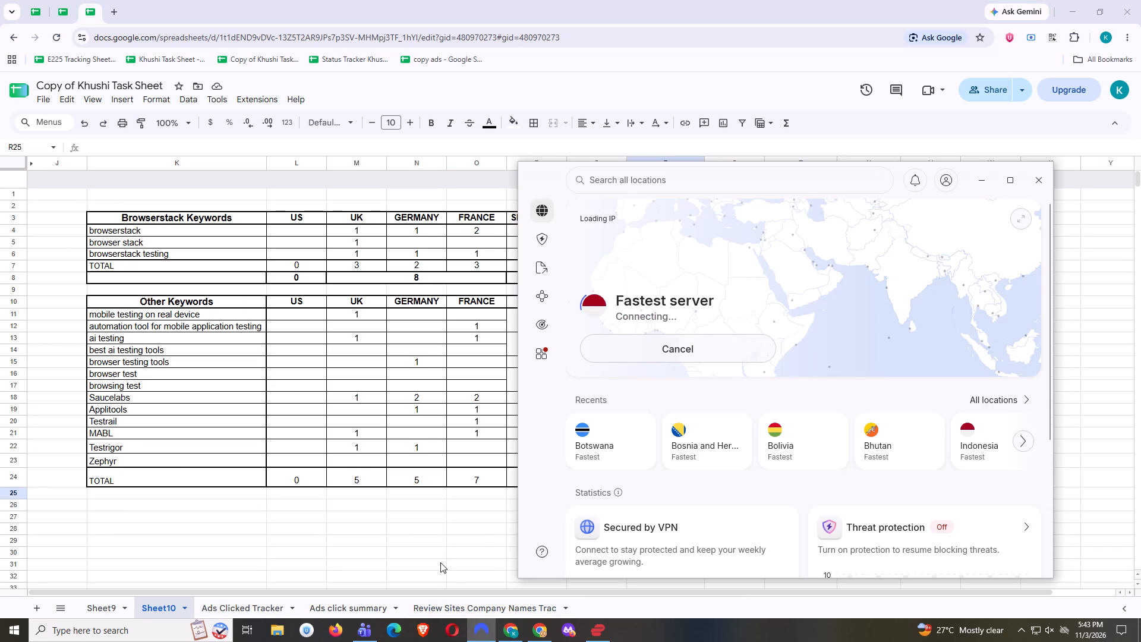
Open a new private Opera window and search Google for browserstack.
{"action": "right_click", "coordinate": [454, 630]}
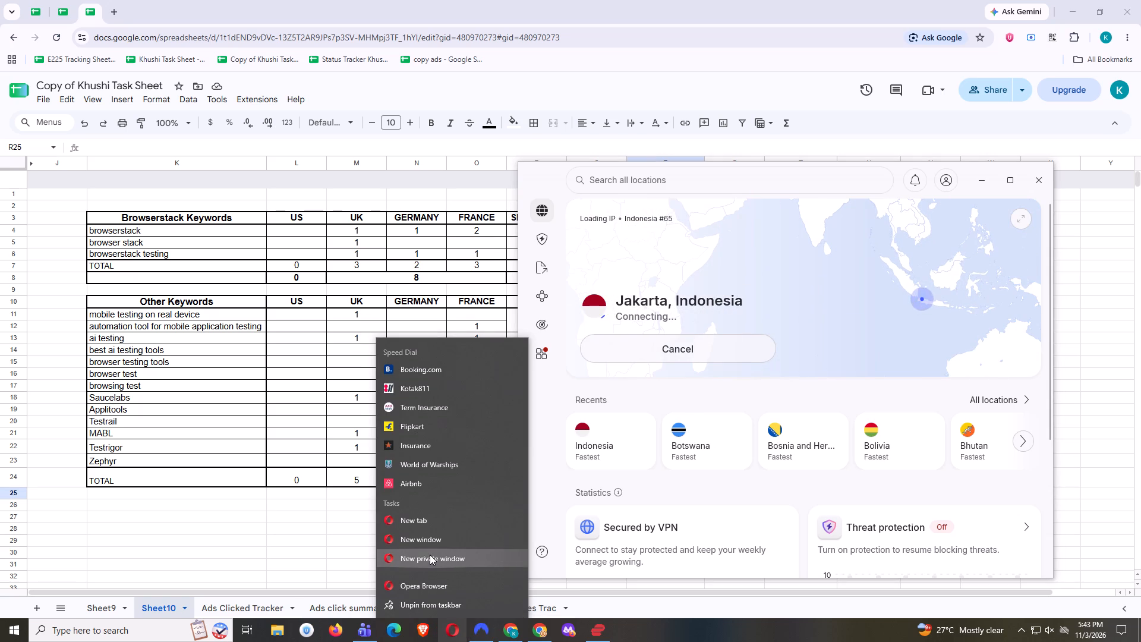
{"action": "left_click", "coordinate": [430, 555]}
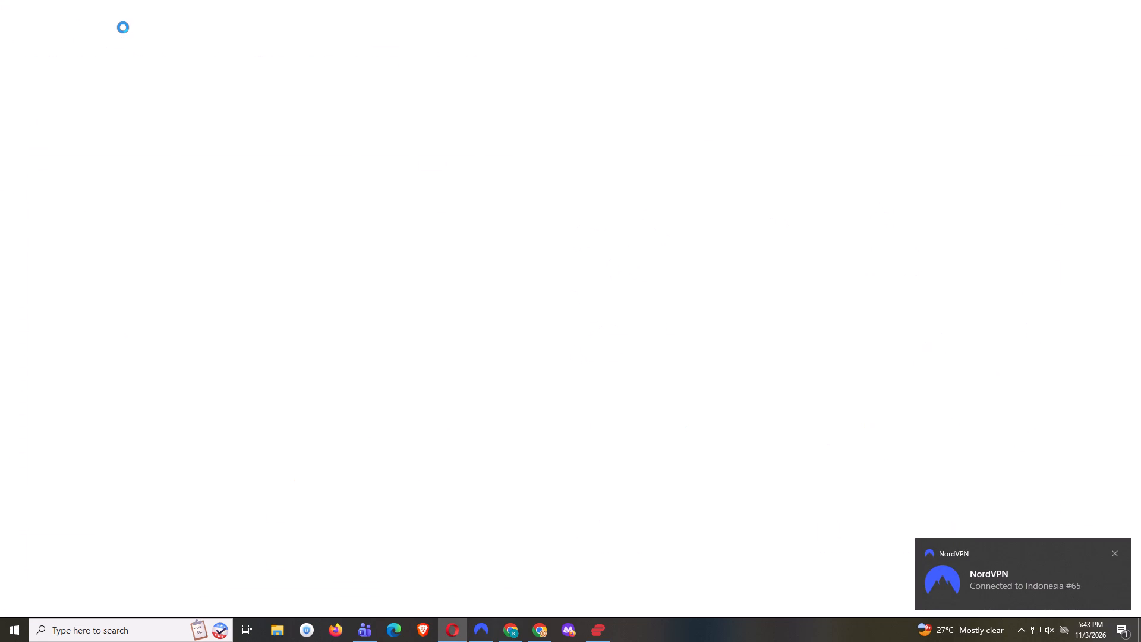
{"action": "left_click", "coordinate": [242, 43]}
{"action": "type", "text": "browserstack"}
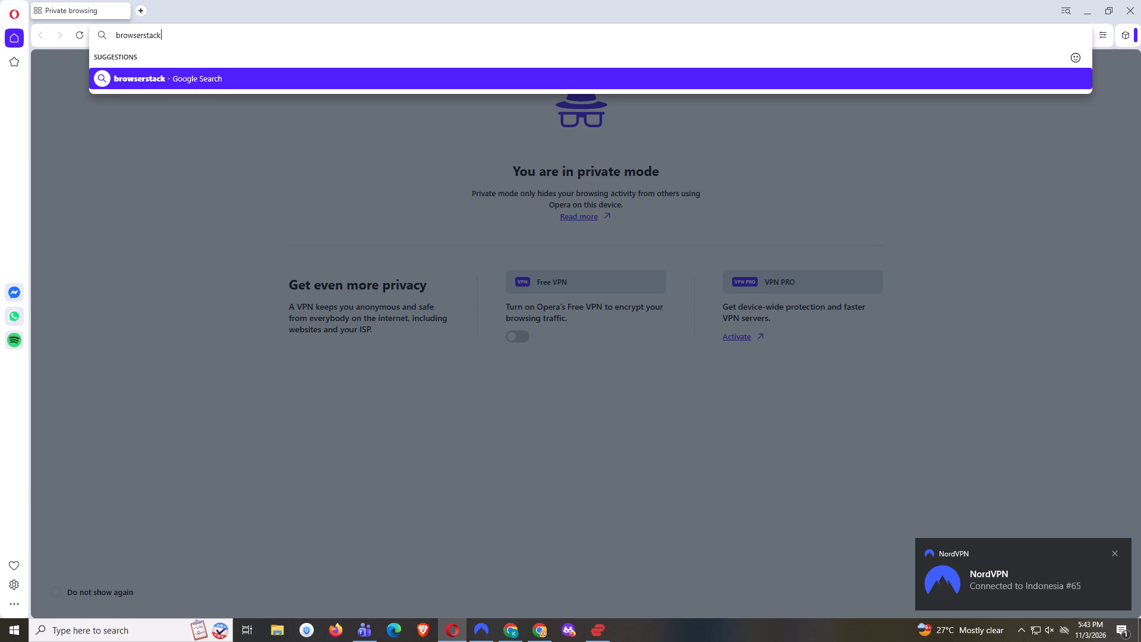
{"action": "key", "text": "Return"}
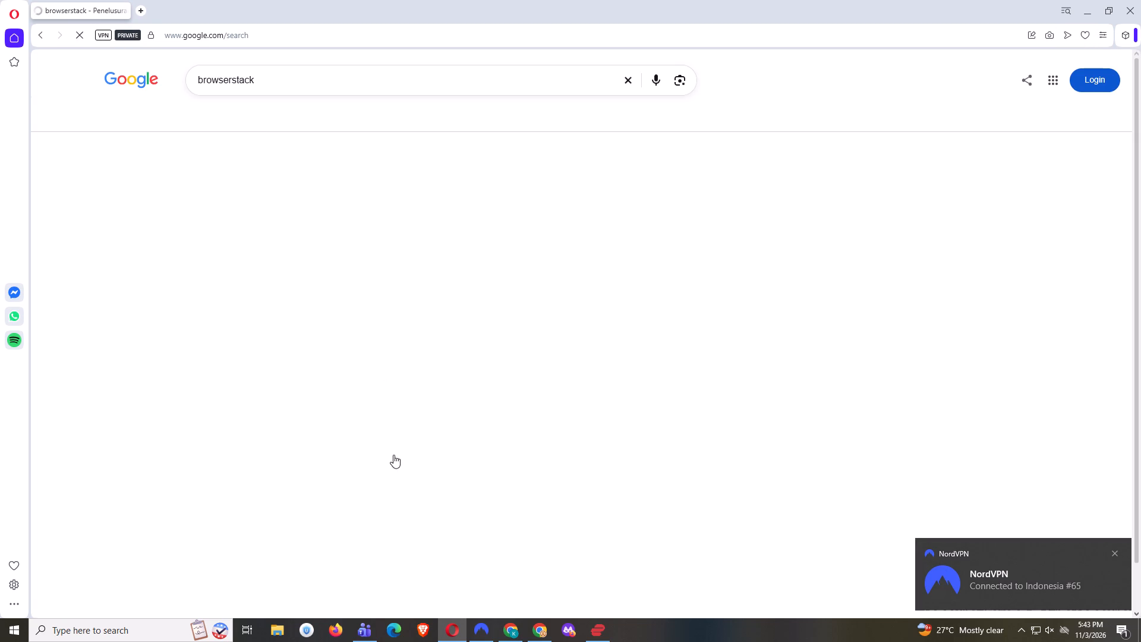
Page through the browserstack search results up to the third page and examine the listings.
{"action": "scroll", "coordinate": [527, 398], "scroll_direction": "down", "scroll_amount": 19}
{"action": "scroll", "coordinate": [453, 484], "scroll_direction": "down", "scroll_amount": 4}
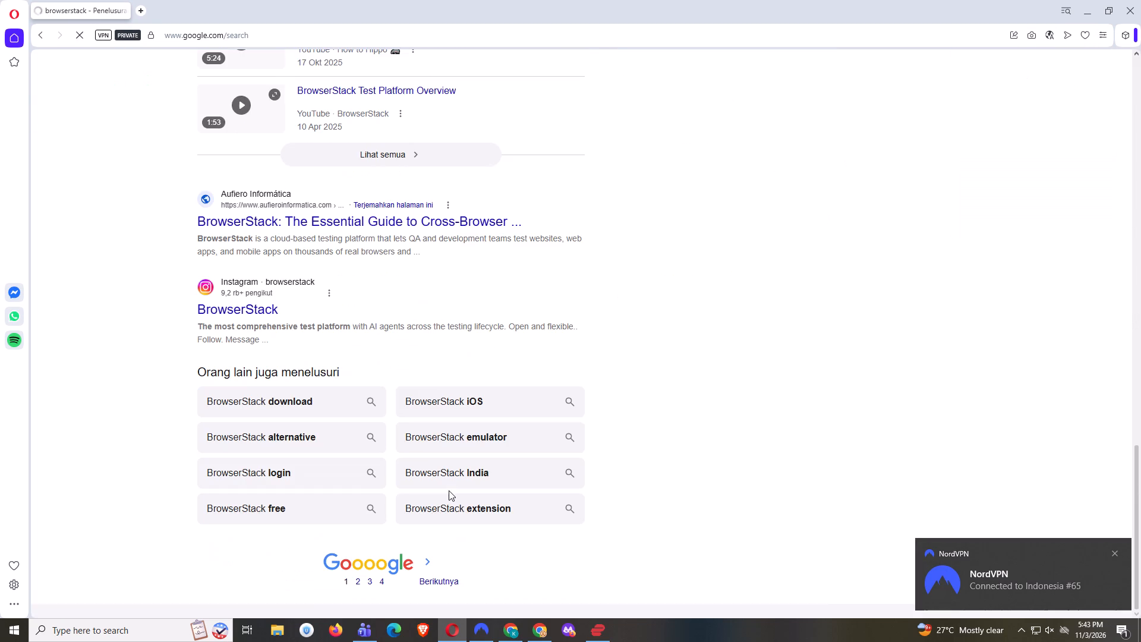
{"action": "scroll", "coordinate": [431, 503], "scroll_direction": "down", "scroll_amount": 4}
{"action": "left_click", "coordinate": [434, 570]}
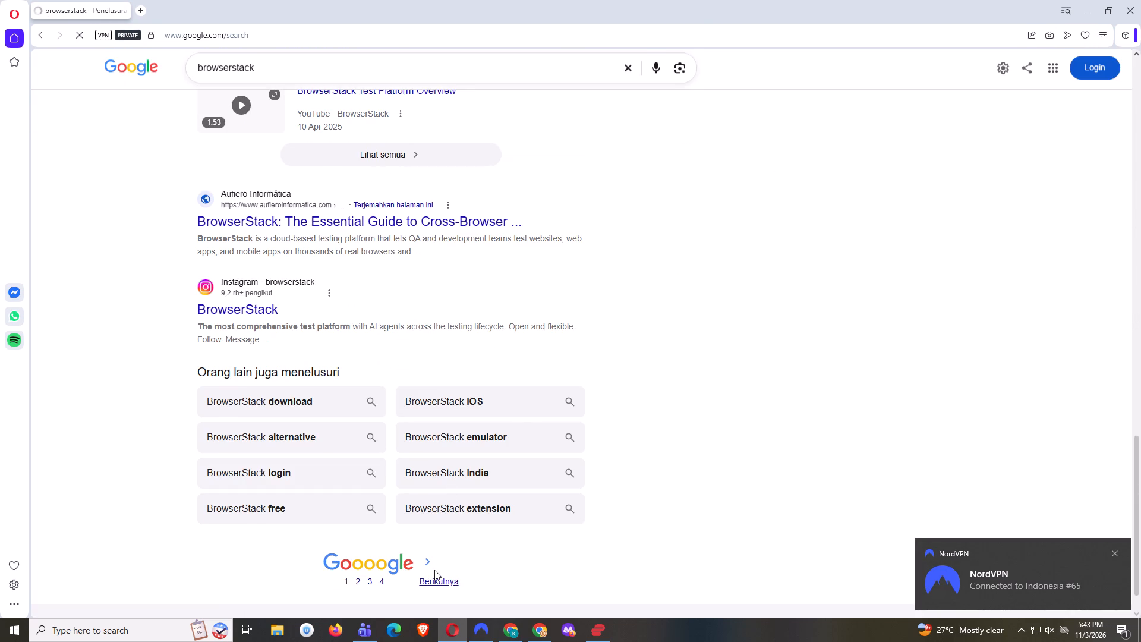
{"action": "scroll", "coordinate": [445, 561], "scroll_direction": "down", "scroll_amount": 14}
{"action": "scroll", "coordinate": [505, 543], "scroll_direction": "down", "scroll_amount": 4}
{"action": "left_click", "coordinate": [475, 528]}
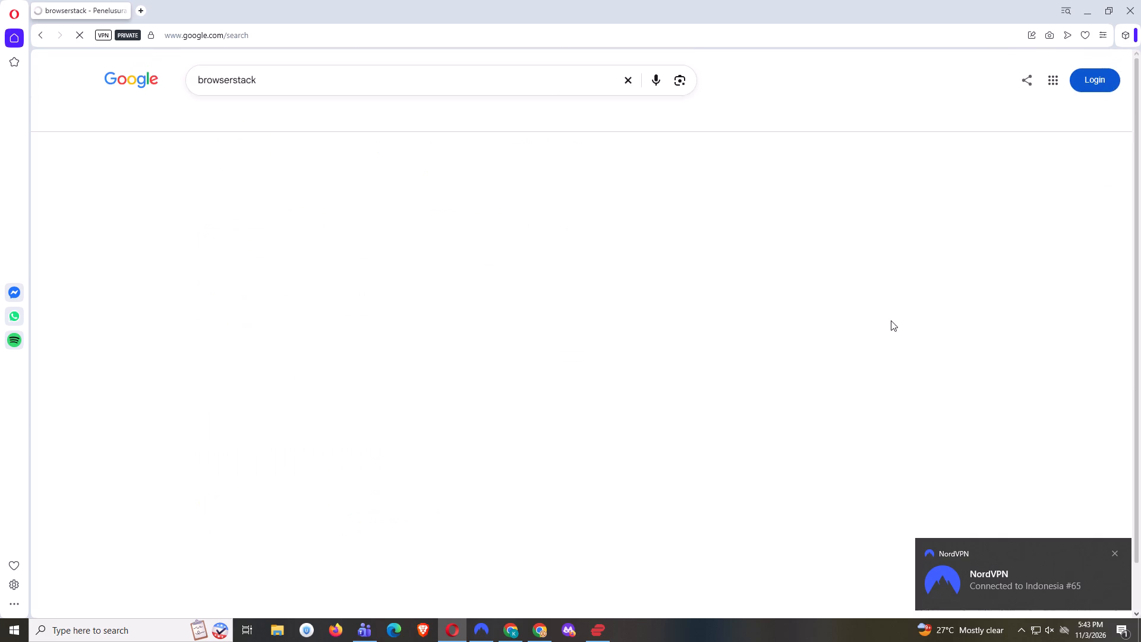
{"action": "scroll", "coordinate": [1020, 187], "scroll_direction": "down", "scroll_amount": 17}
{"action": "scroll", "coordinate": [1011, 90], "scroll_direction": "up", "scroll_amount": 11}
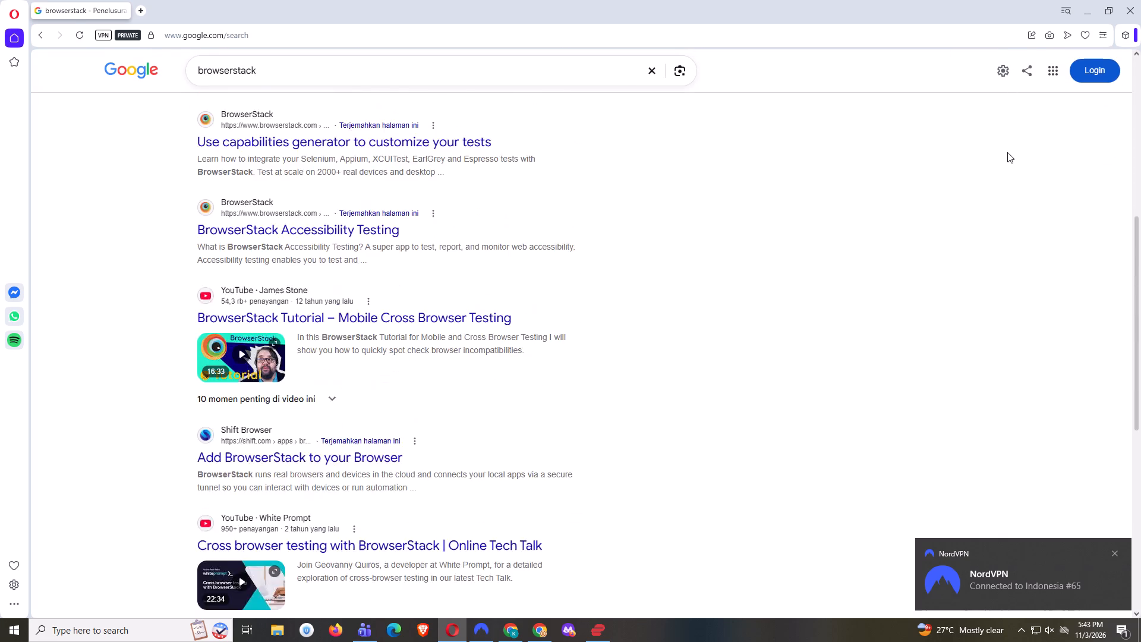
Change the Google search results language to English.
{"action": "scroll", "coordinate": [1007, 152], "scroll_direction": "up", "scroll_amount": 8}
{"action": "left_click", "coordinate": [1000, 192]}
{"action": "left_click", "coordinate": [1000, 186]}
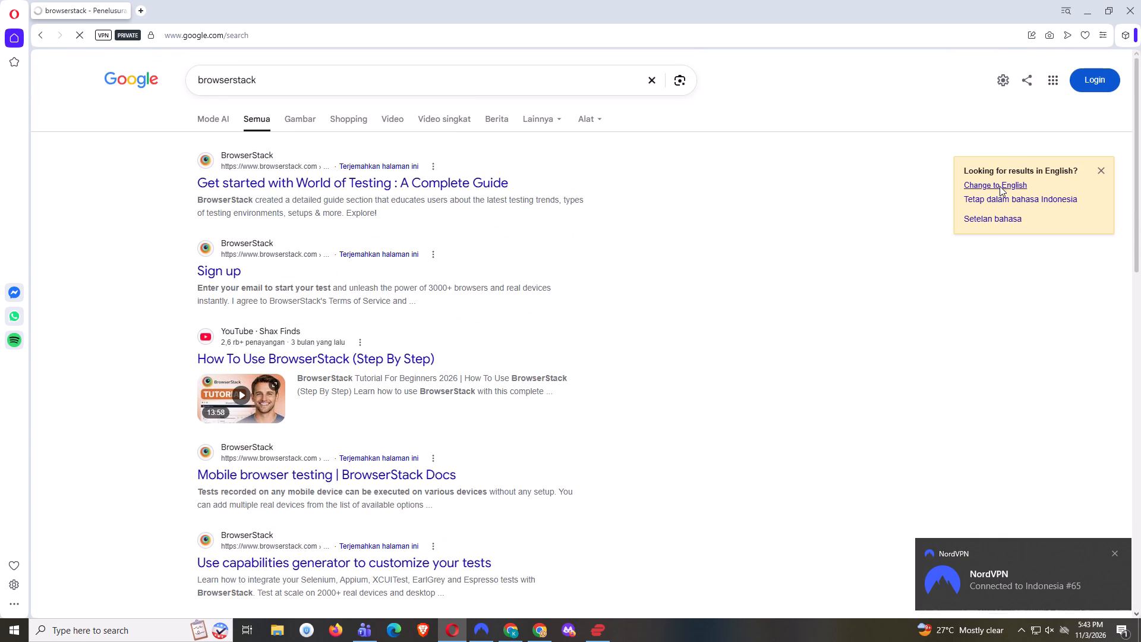
Examine the English browserstack results and continue to the next results page.
{"action": "scroll", "coordinate": [342, 552], "scroll_direction": "down", "scroll_amount": 19}
{"action": "left_click", "coordinate": [467, 575]}
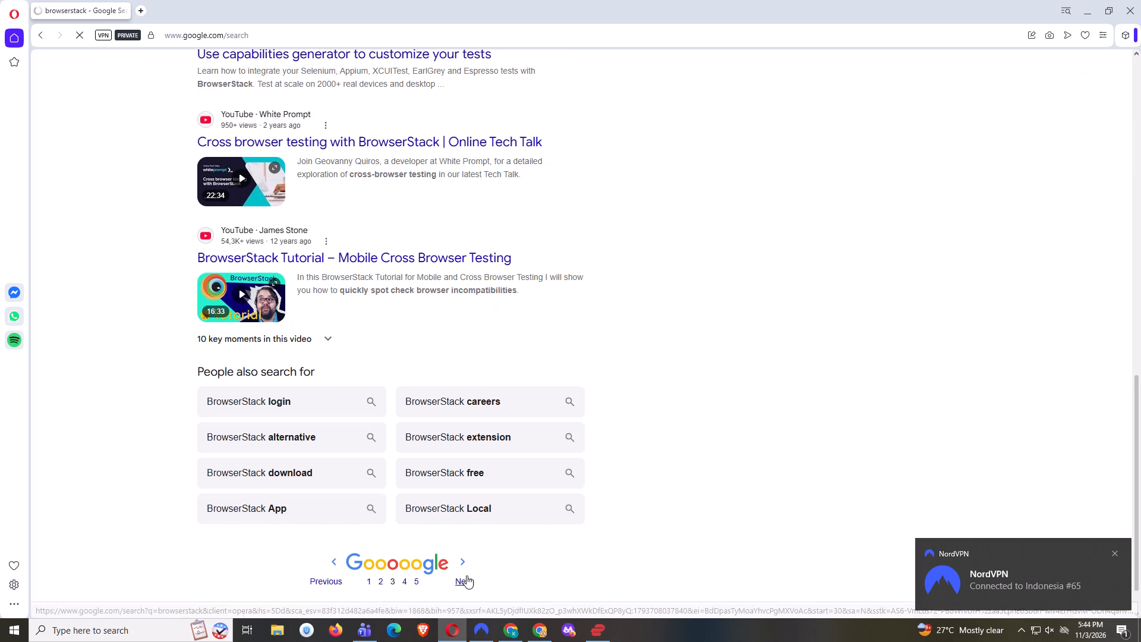
{"action": "scroll", "coordinate": [465, 575], "scroll_direction": "down", "scroll_amount": 8}
{"action": "scroll", "coordinate": [467, 565], "scroll_direction": "up", "scroll_amount": 1}
{"action": "scroll", "coordinate": [467, 565], "scroll_direction": "down", "scroll_amount": 17}
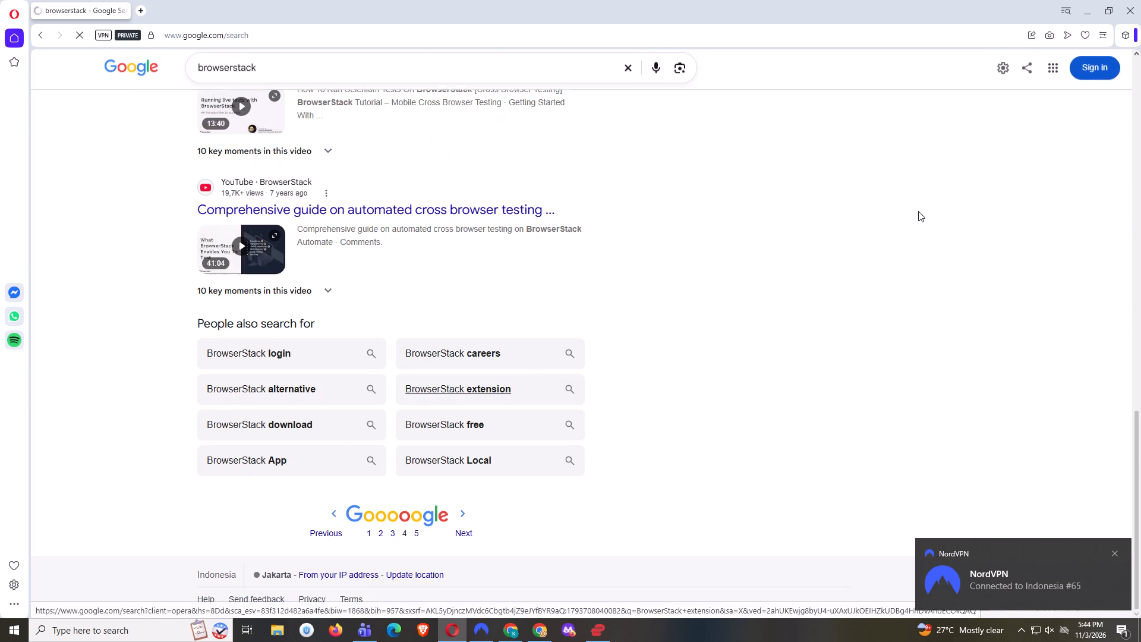
Close the private Opera window and disconnect NordVPN from Indonesia.
{"action": "left_click", "coordinate": [1139, 0]}
{"action": "left_click", "coordinate": [761, 348]}
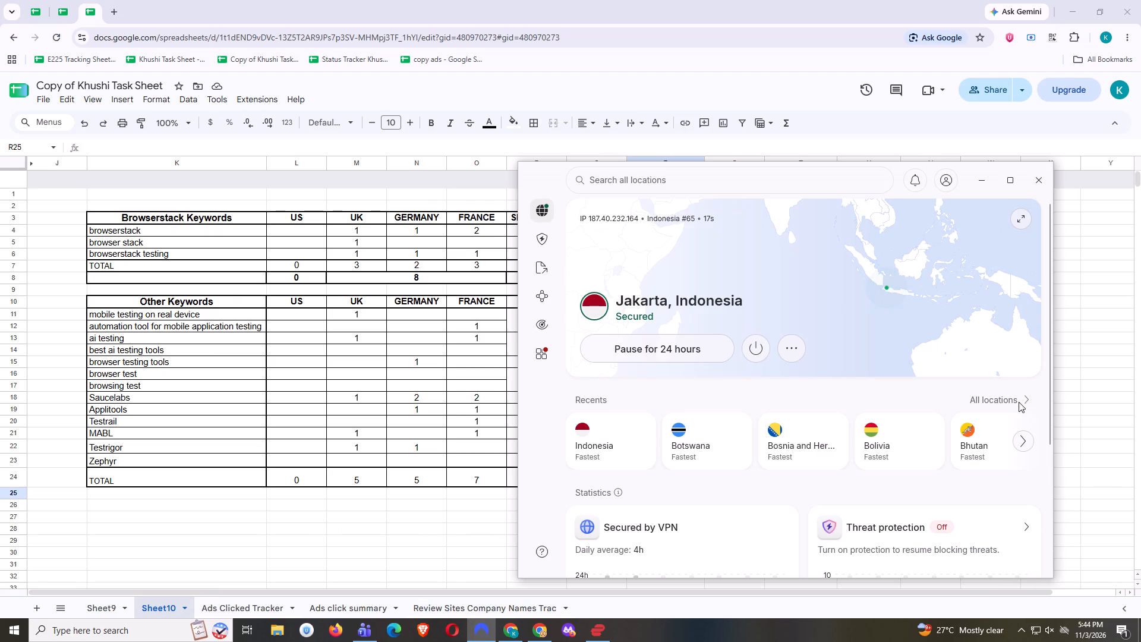
{"action": "left_click", "coordinate": [992, 398]}
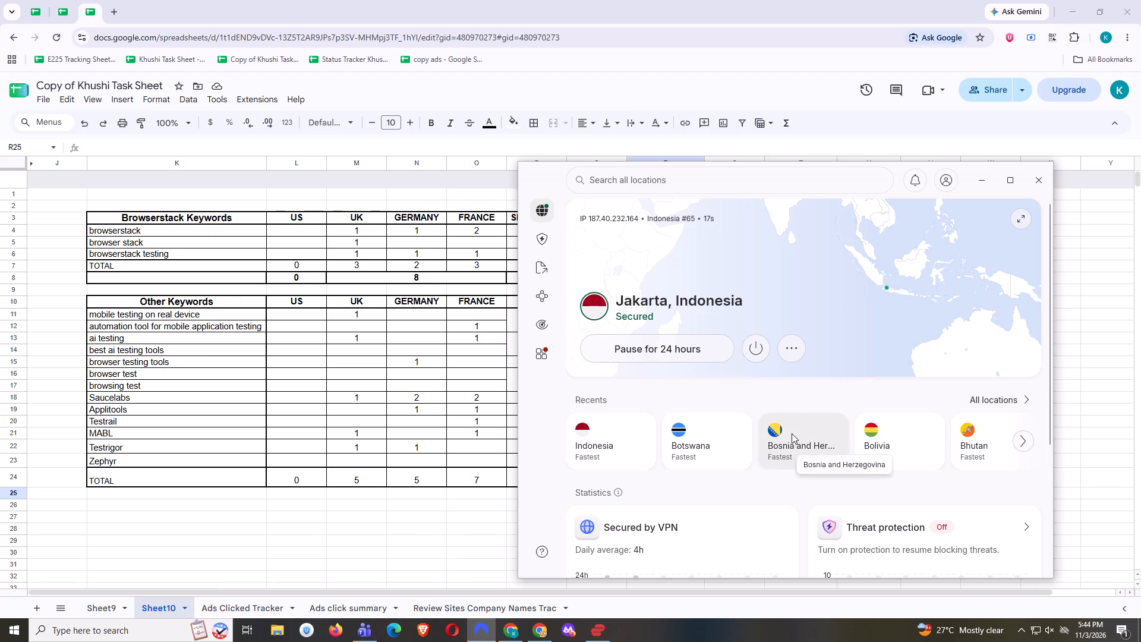
{"action": "left_click", "coordinate": [752, 355]}
Connect NordVPN to Germany and return to the keyword tables in Sheet10.
{"action": "left_click", "coordinate": [1003, 406]}
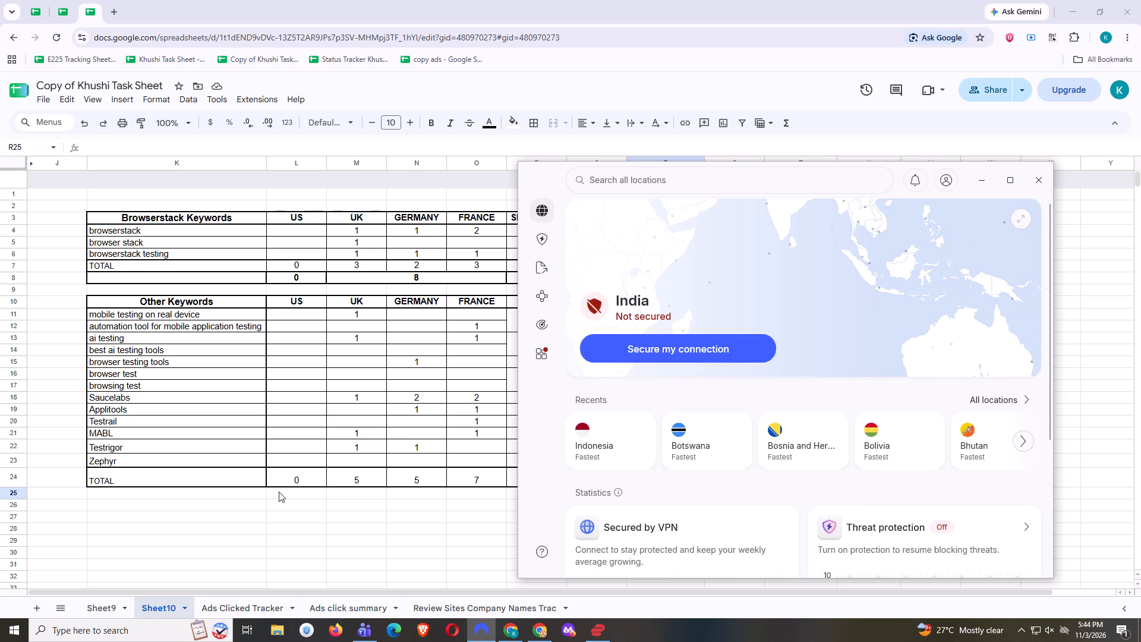
{"action": "scroll", "coordinate": [862, 446], "scroll_direction": "down", "scroll_amount": 4}
{"action": "scroll", "coordinate": [861, 446], "scroll_direction": "up", "scroll_amount": 4}
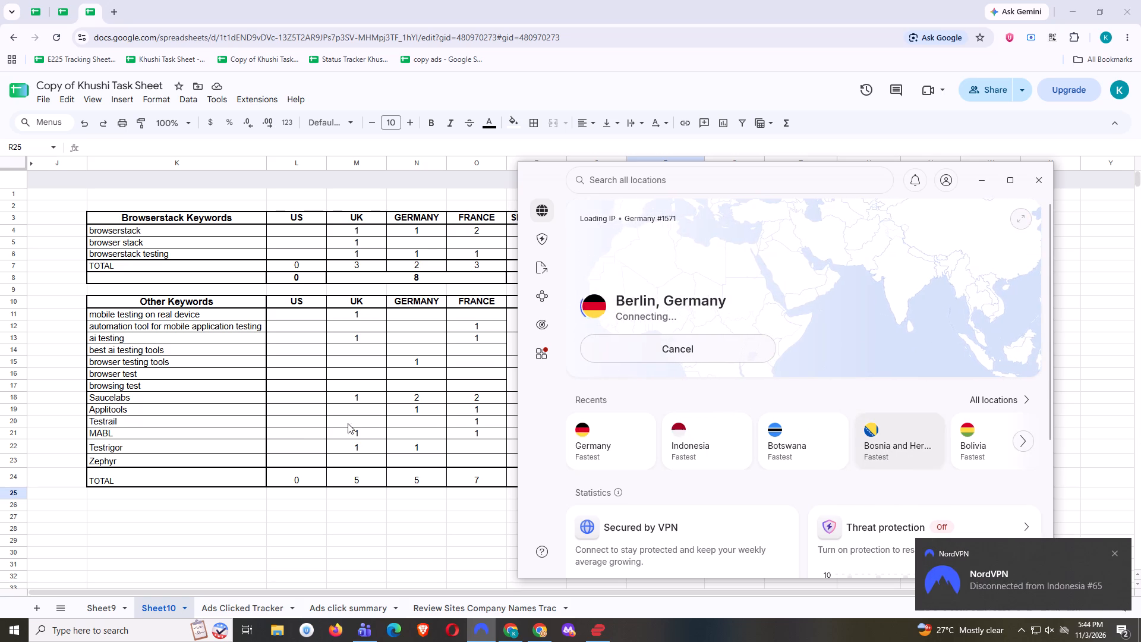
{"action": "left_click", "coordinate": [305, 420]}
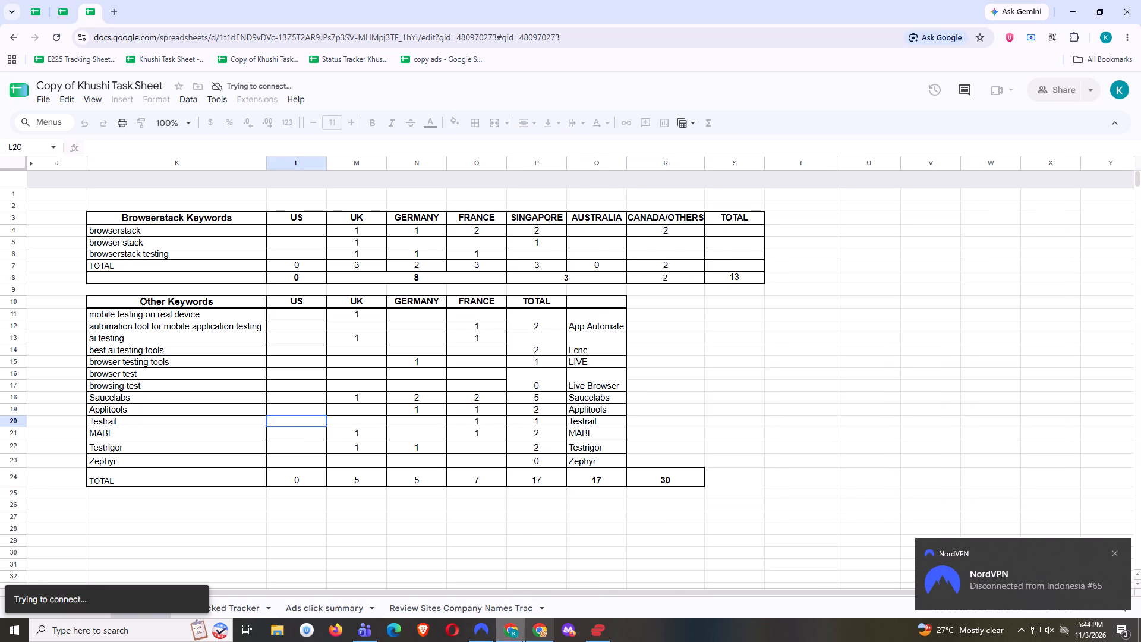
Open a new private Opera window and search Google for browserstack.
{"action": "right_click", "coordinate": [459, 631]}
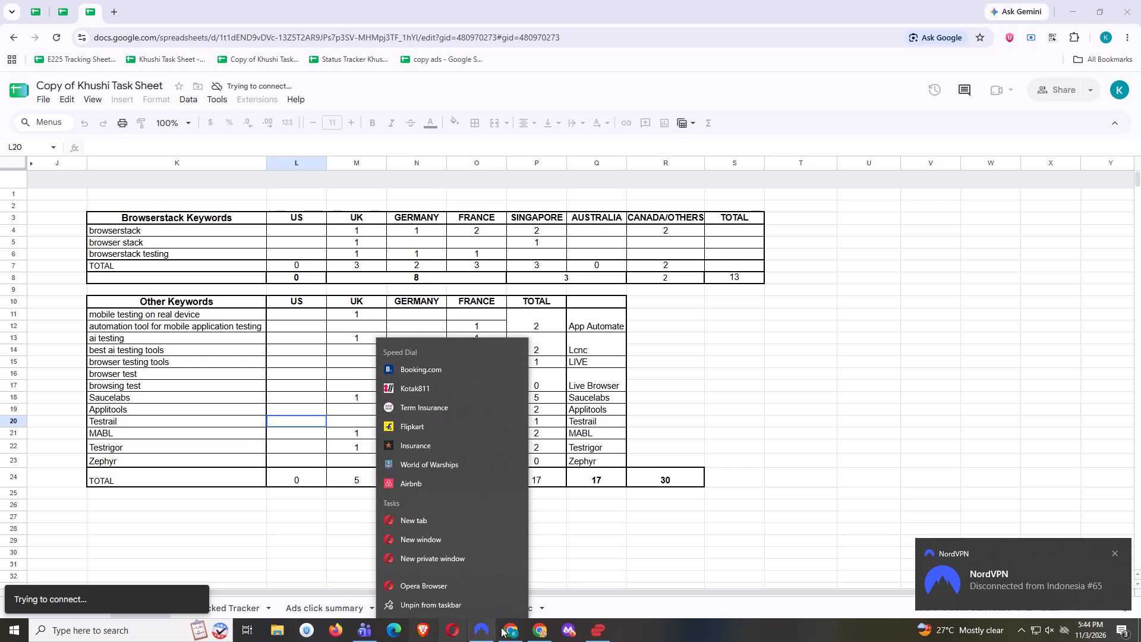
{"action": "left_click", "coordinate": [484, 630]}
{"action": "left_click", "coordinate": [484, 630]}
{"action": "right_click", "coordinate": [443, 630]}
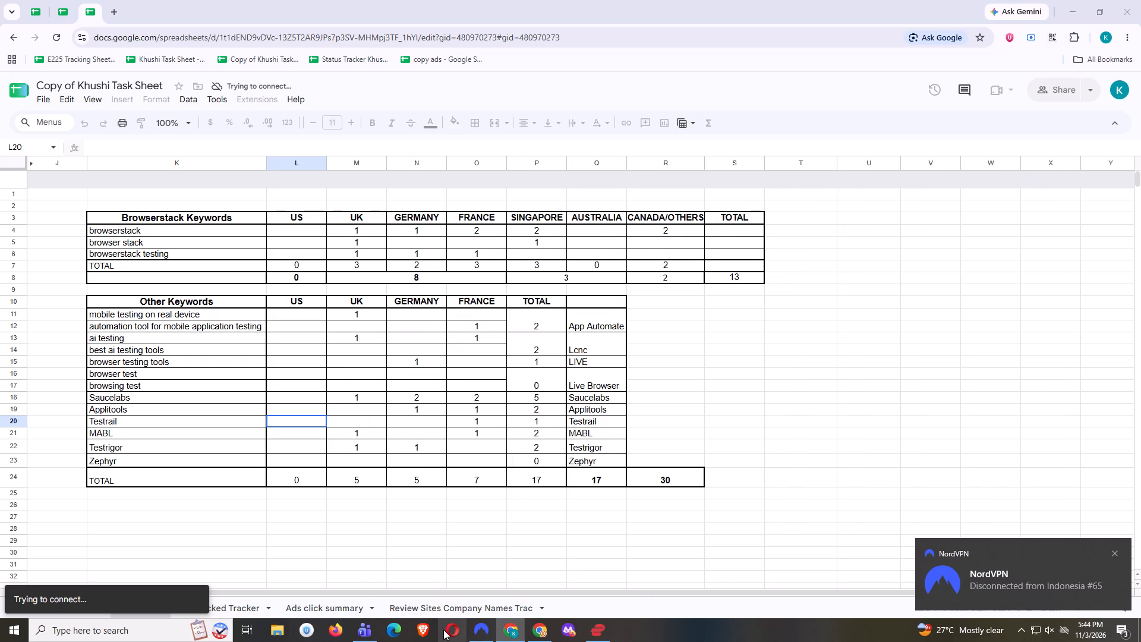
{"action": "left_click", "coordinate": [454, 561]}
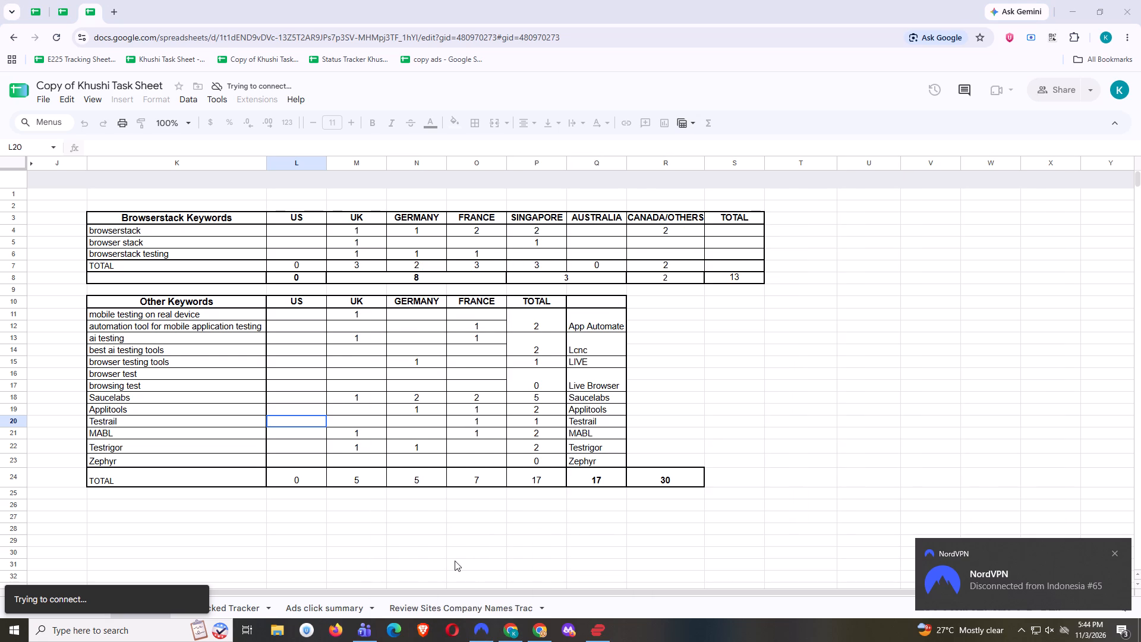
{"action": "type", "text": "br"}
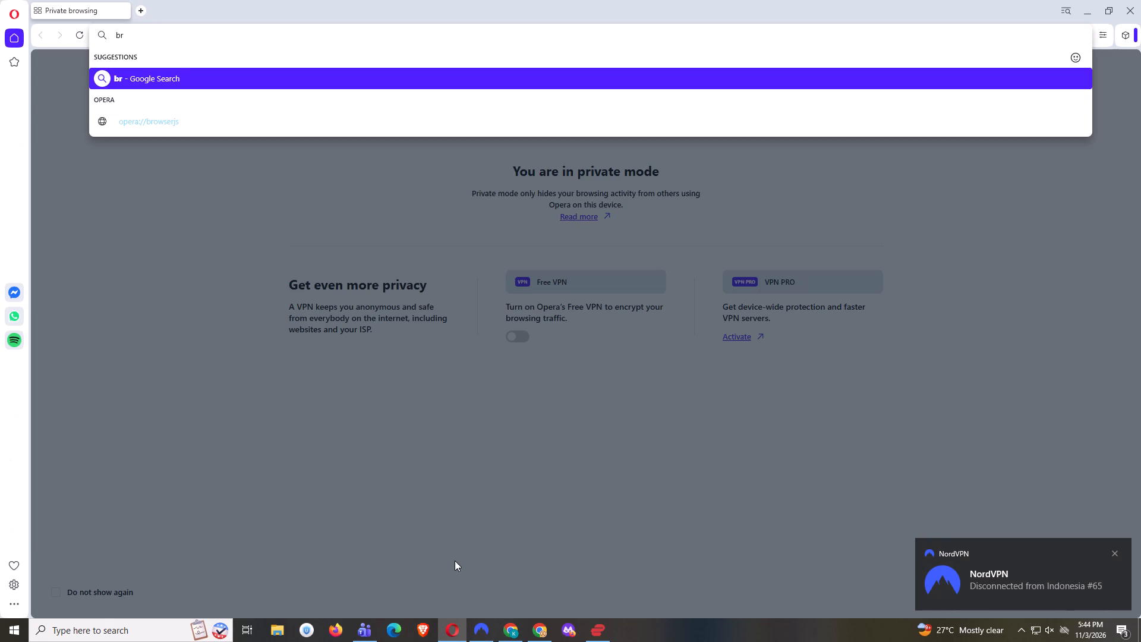
{"action": "type", "text": "owserstack"}
{"action": "key", "text": "Return"}
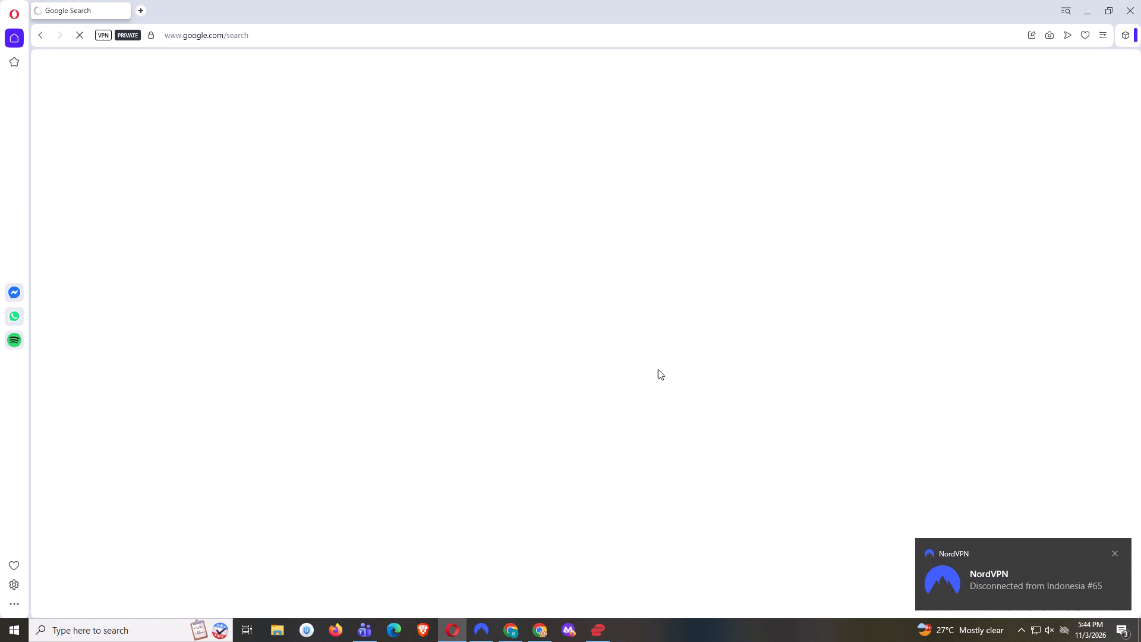
Change the German-language Google results for browserstack to English.
{"action": "left_click", "coordinate": [536, 508]}
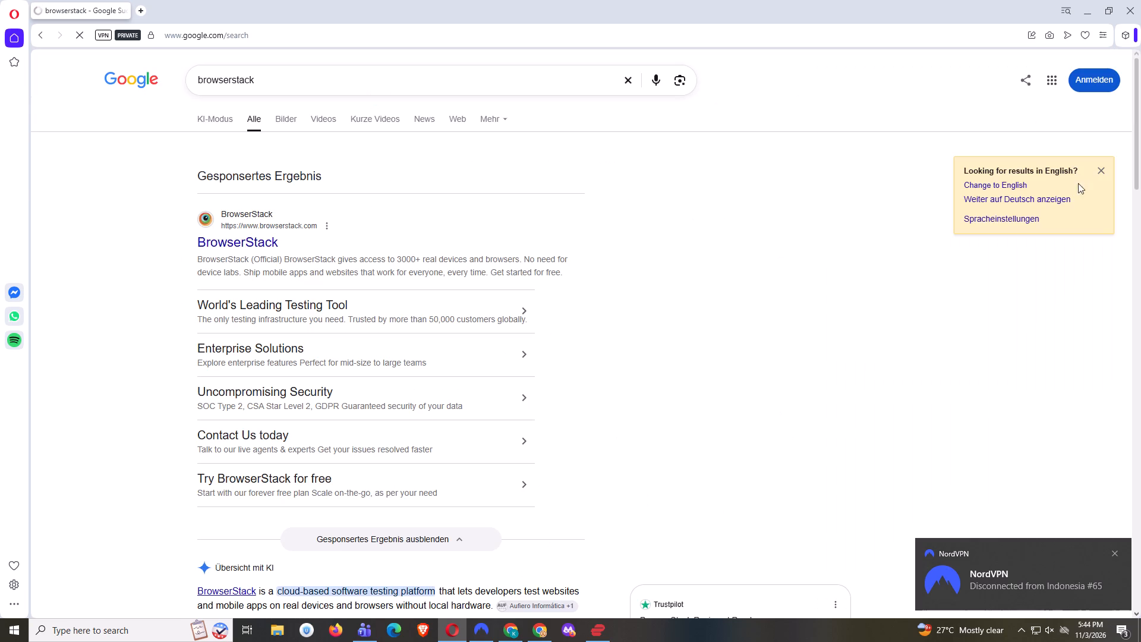
{"action": "left_click", "coordinate": [993, 180]}
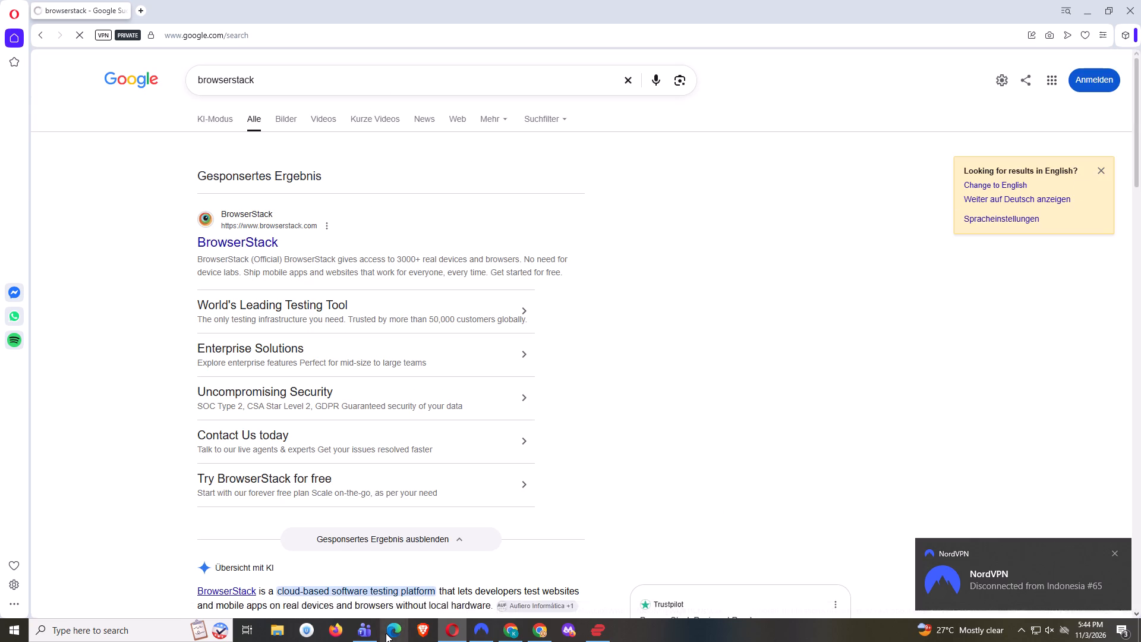
Open the Testbirds sponsored result from the browserstack results in a new tab.
{"action": "scroll", "coordinate": [476, 486], "scroll_direction": "down", "scroll_amount": 13}
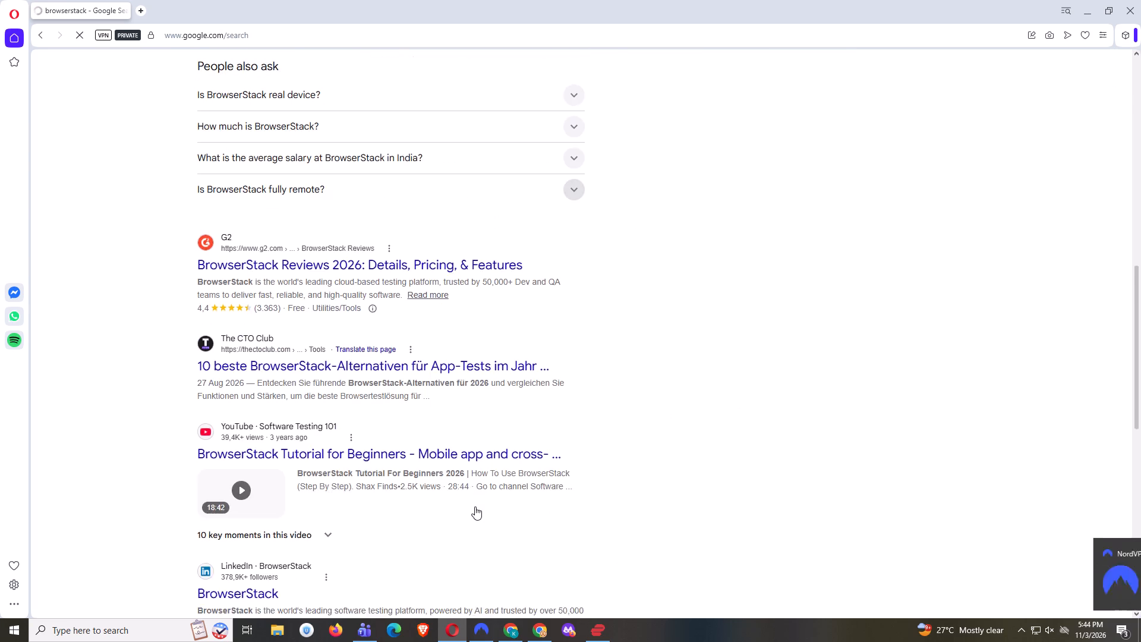
{"action": "scroll", "coordinate": [475, 506], "scroll_direction": "down", "scroll_amount": 8}
{"action": "middle_click", "coordinate": [398, 298]}
{"action": "scroll", "coordinate": [460, 505], "scroll_direction": "down", "scroll_amount": 5}
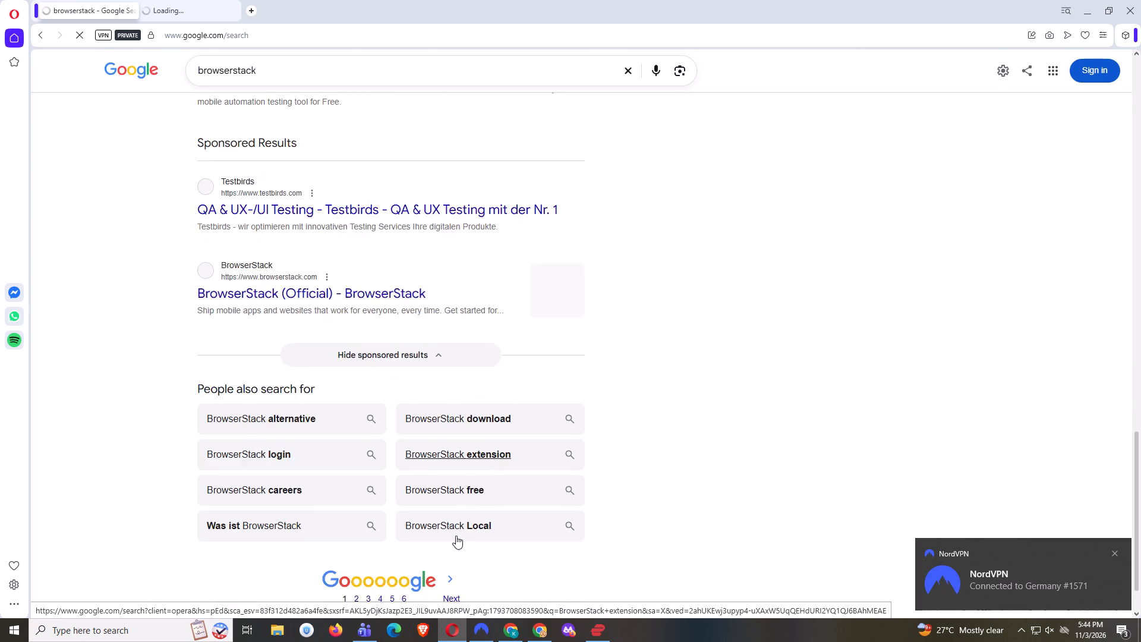
Page forward to the third page of browserstack results and run the related search BrowserStack testing.
{"action": "left_click", "coordinate": [453, 533]}
{"action": "scroll", "coordinate": [453, 533], "scroll_direction": "down", "scroll_amount": 10}
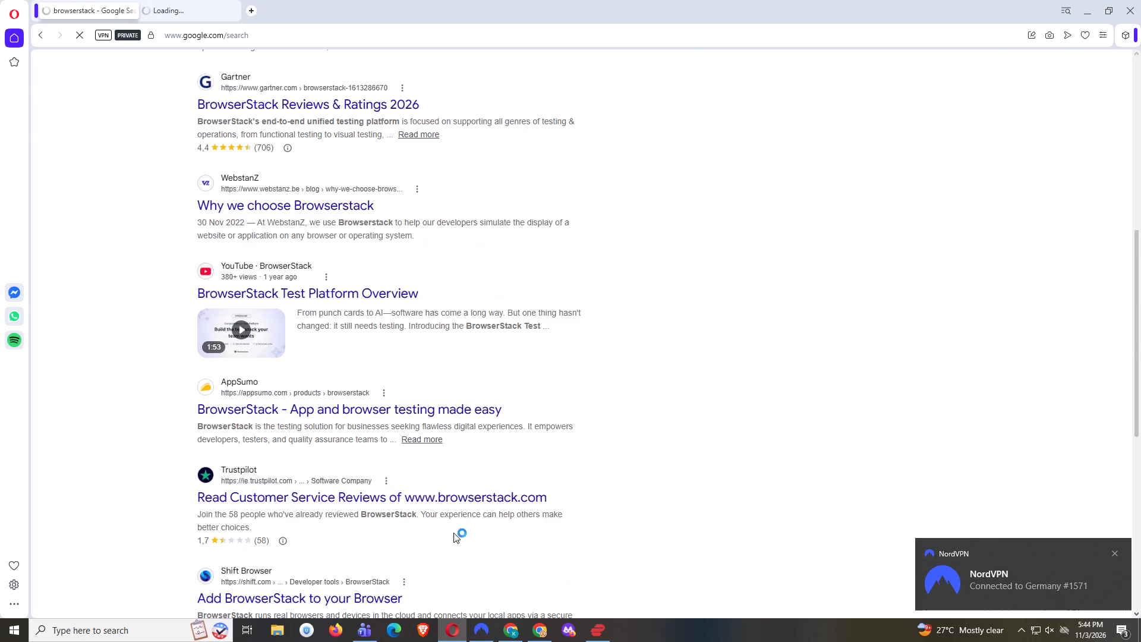
{"action": "scroll", "coordinate": [453, 533], "scroll_direction": "down", "scroll_amount": 9}
{"action": "left_click", "coordinate": [483, 527]}
{"action": "left_click", "coordinate": [472, 527]}
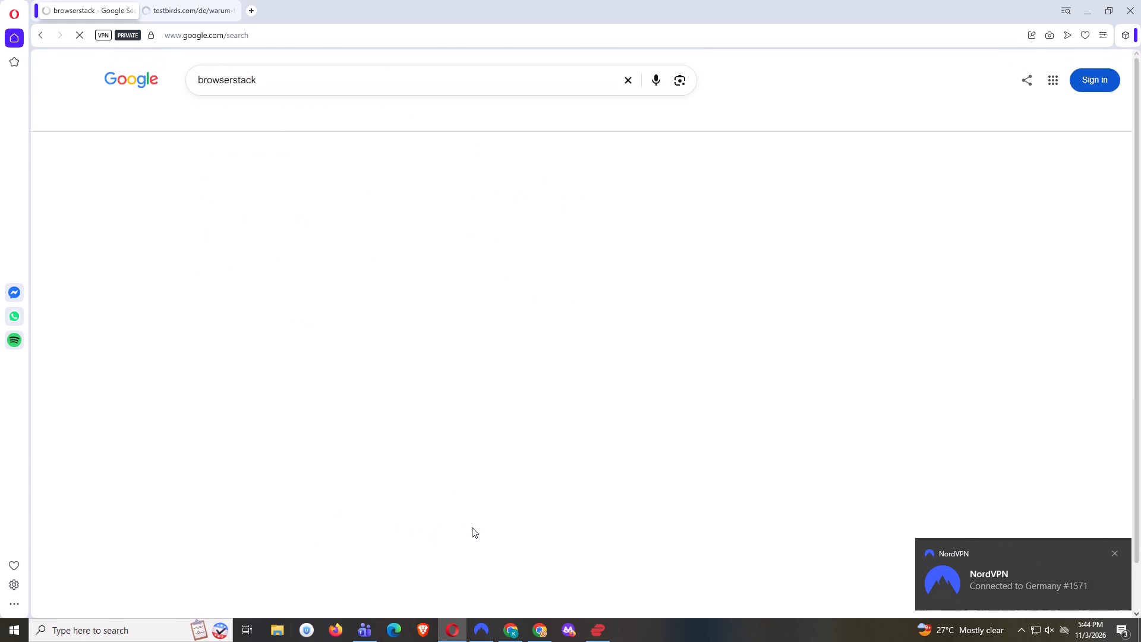
{"action": "scroll", "coordinate": [474, 527], "scroll_direction": "down", "scroll_amount": 20}
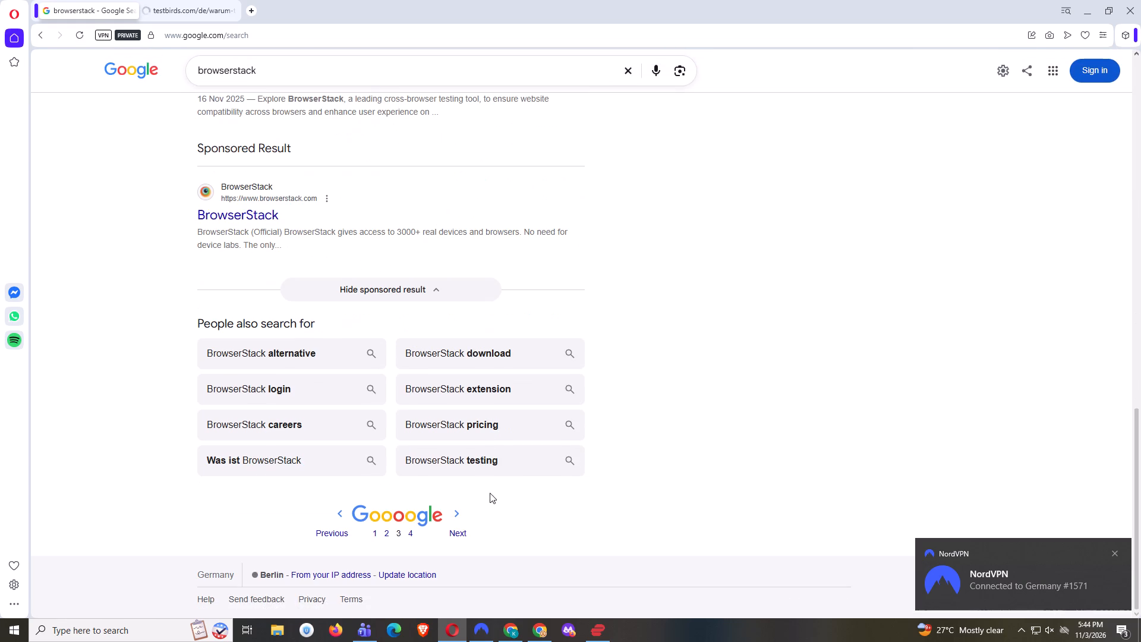
{"action": "left_click", "coordinate": [480, 460]}
Look through the first page of BrowserStack testing results and go to the second page.
{"action": "scroll", "coordinate": [480, 460], "scroll_direction": "down", "scroll_amount": 5}
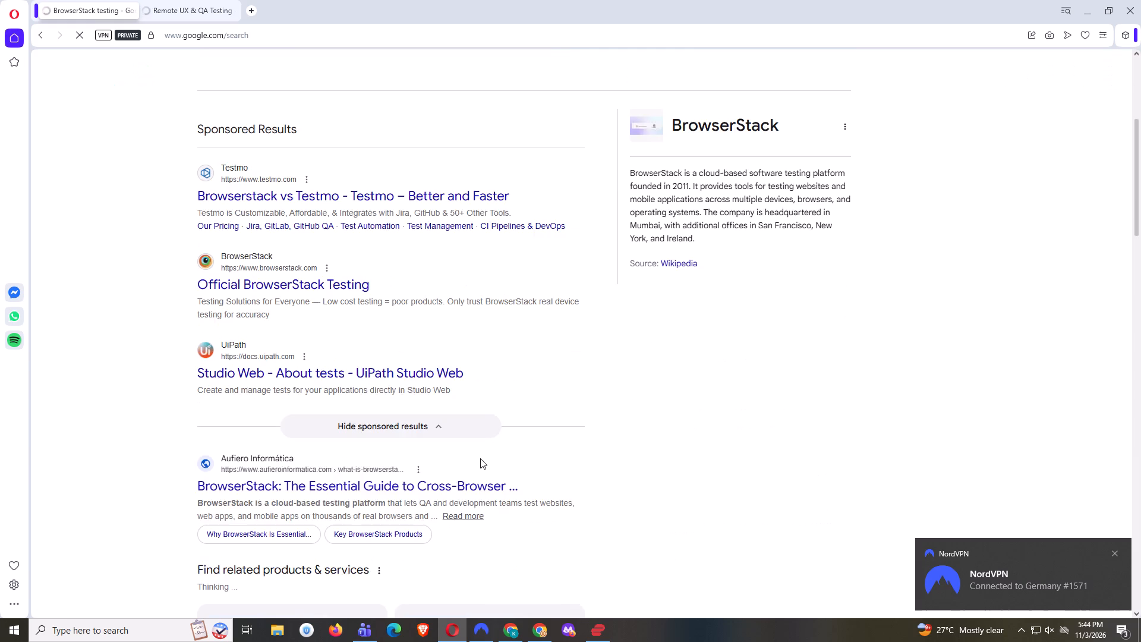
{"action": "scroll", "coordinate": [352, 376], "scroll_direction": "up", "scroll_amount": 1}
{"action": "scroll", "coordinate": [436, 498], "scroll_direction": "down", "scroll_amount": 12}
{"action": "scroll", "coordinate": [443, 502], "scroll_direction": "up", "scroll_amount": 1}
{"action": "scroll", "coordinate": [443, 502], "scroll_direction": "down", "scroll_amount": 9}
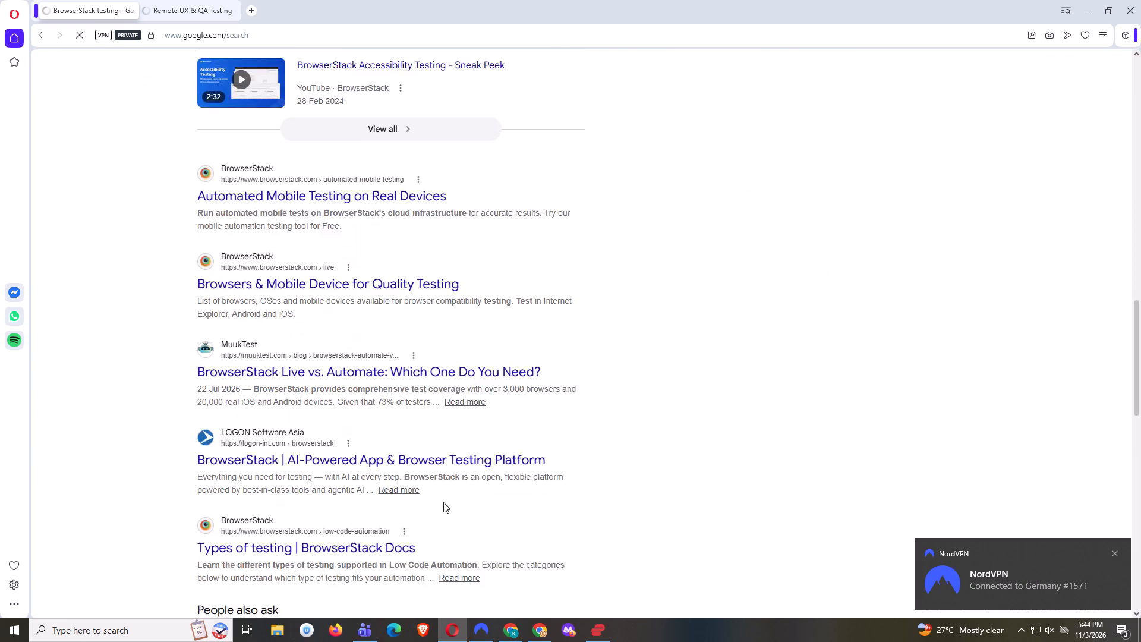
{"action": "scroll", "coordinate": [444, 502], "scroll_direction": "down", "scroll_amount": 10}
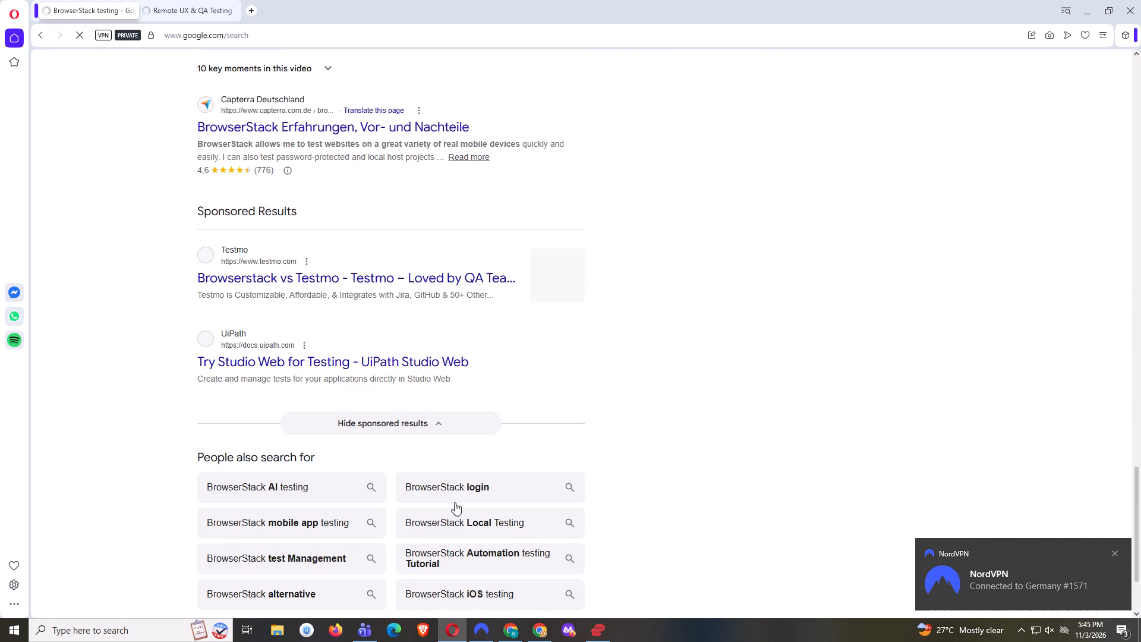
{"action": "scroll", "coordinate": [455, 502], "scroll_direction": "down", "scroll_amount": 6}
{"action": "left_click", "coordinate": [456, 523]}
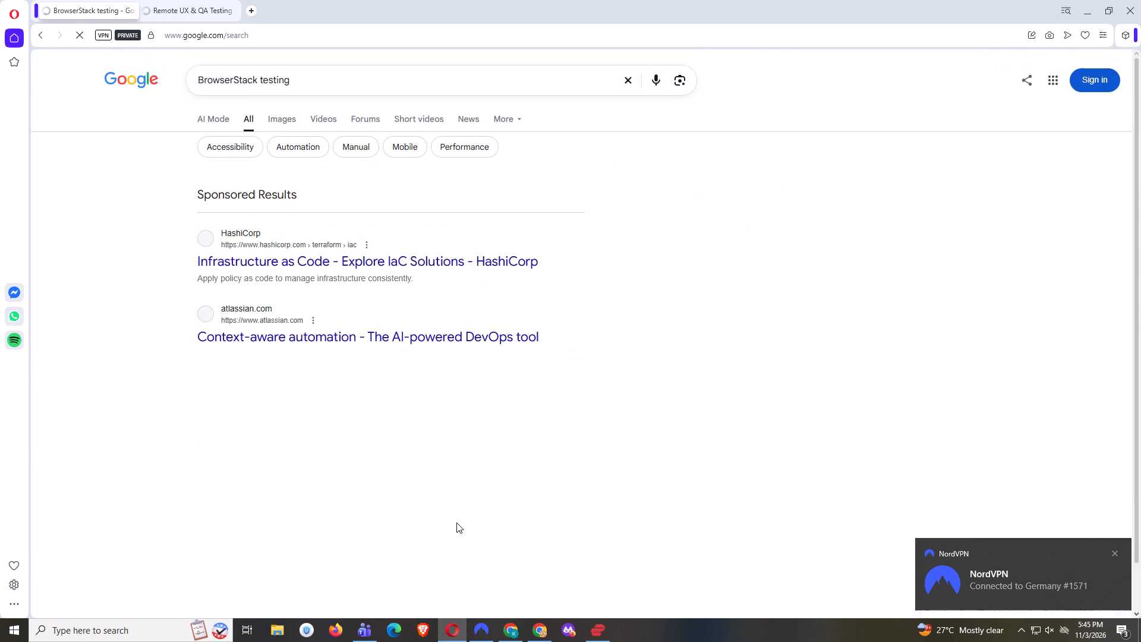
Open the HashiCorp, hitex.com, strato.de and Beckhoff TwinCAT sponsored results in separate new tabs.
{"action": "middle_click", "coordinate": [379, 262]}
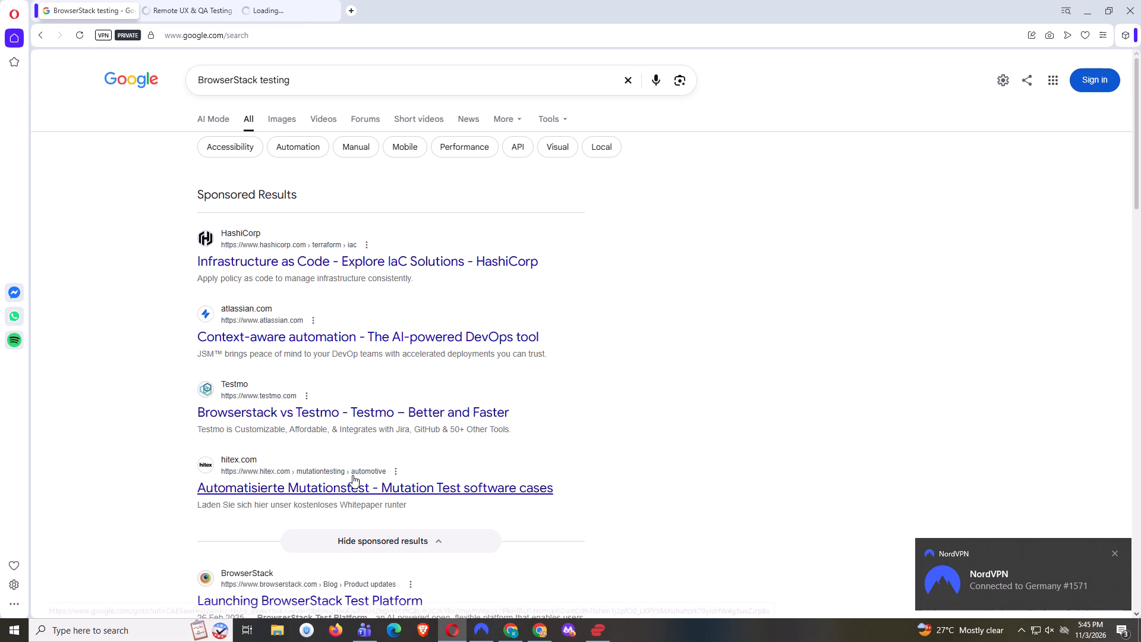
{"action": "middle_click", "coordinate": [352, 476]}
{"action": "scroll", "coordinate": [351, 472], "scroll_direction": "down", "scroll_amount": 17}
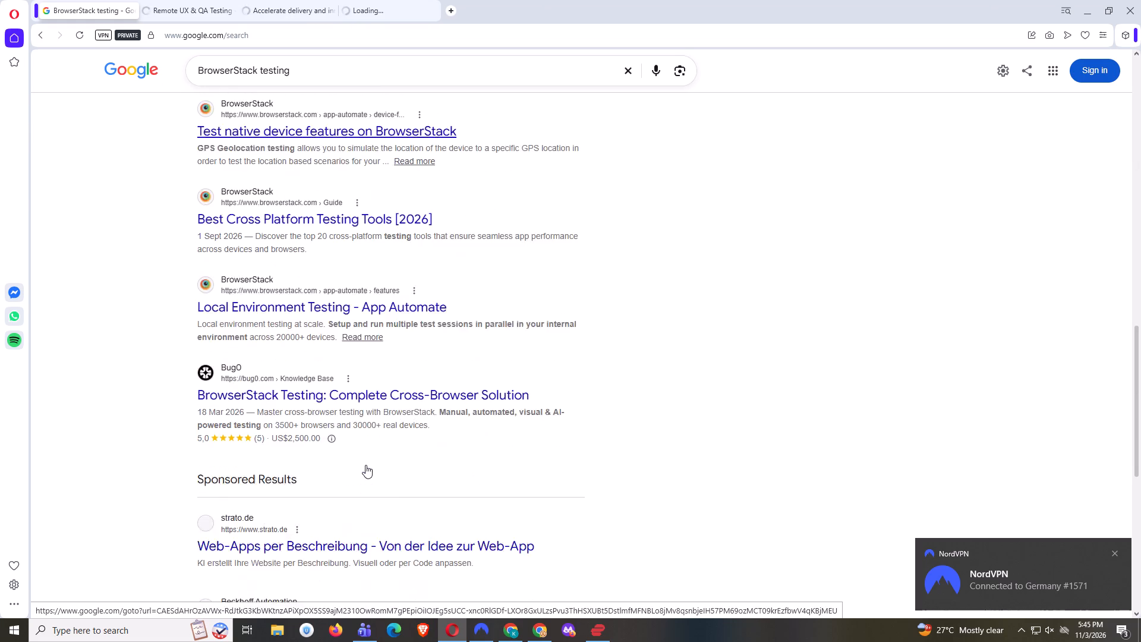
{"action": "scroll", "coordinate": [365, 465], "scroll_direction": "down", "scroll_amount": 4}
{"action": "middle_click", "coordinate": [326, 311]}
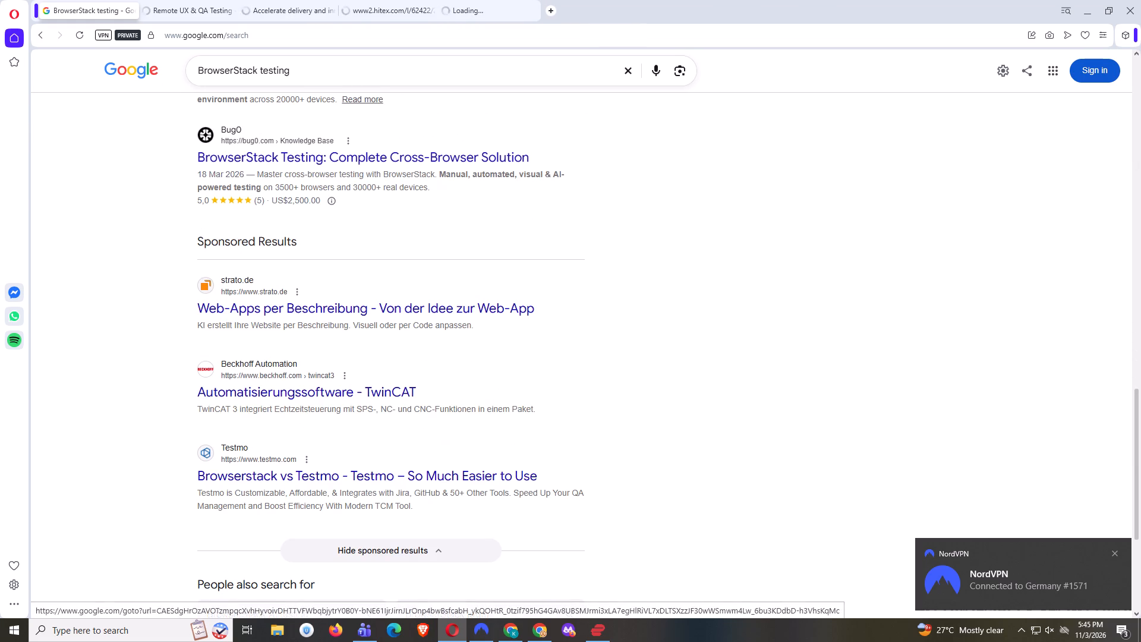
{"action": "middle_click", "coordinate": [324, 395]}
Go to the third page of BrowserStack testing results and open the twenty20 ad Die Besten Preise in a new tab.
{"action": "scroll", "coordinate": [449, 521], "scroll_direction": "down", "scroll_amount": 4}
{"action": "left_click", "coordinate": [454, 531]}
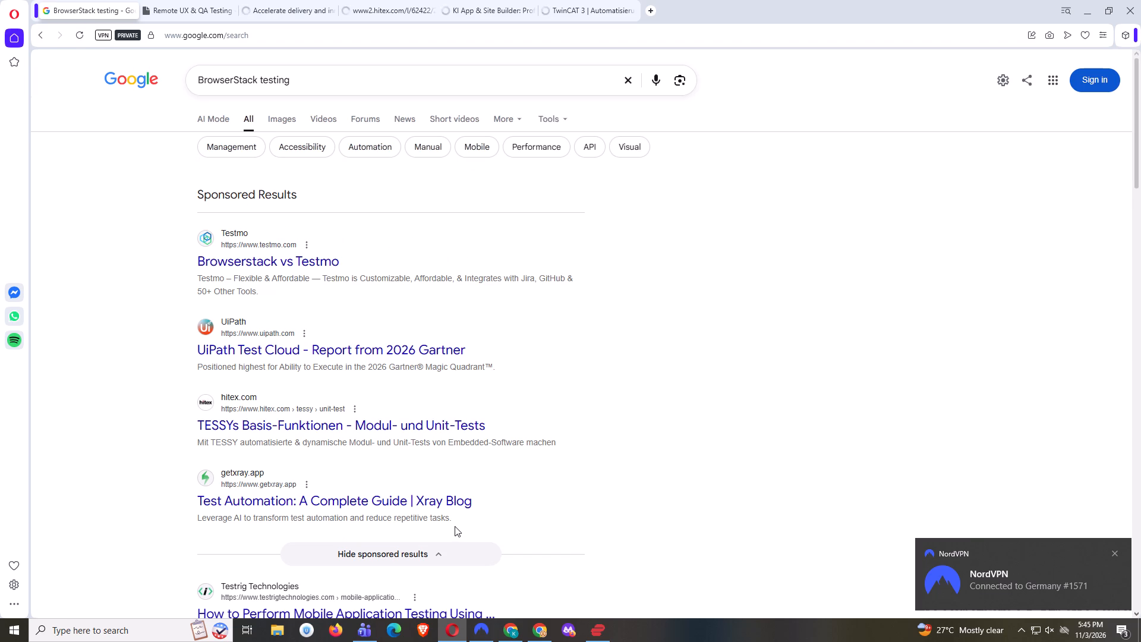
{"action": "scroll", "coordinate": [455, 526], "scroll_direction": "down", "scroll_amount": 15}
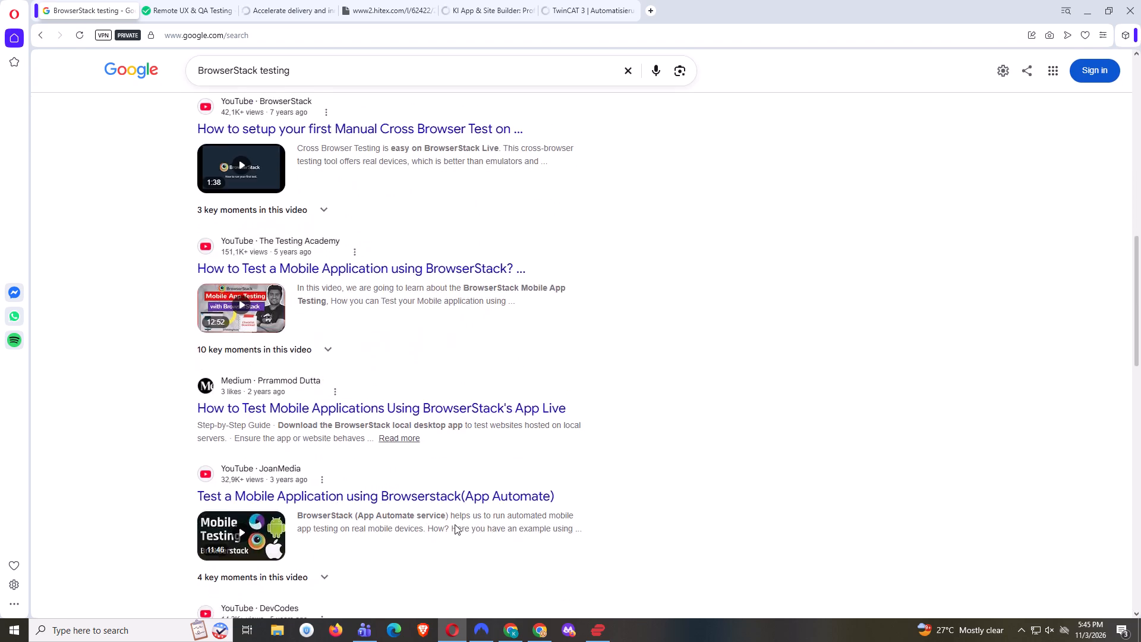
{"action": "scroll", "coordinate": [455, 524], "scroll_direction": "down", "scroll_amount": 12}
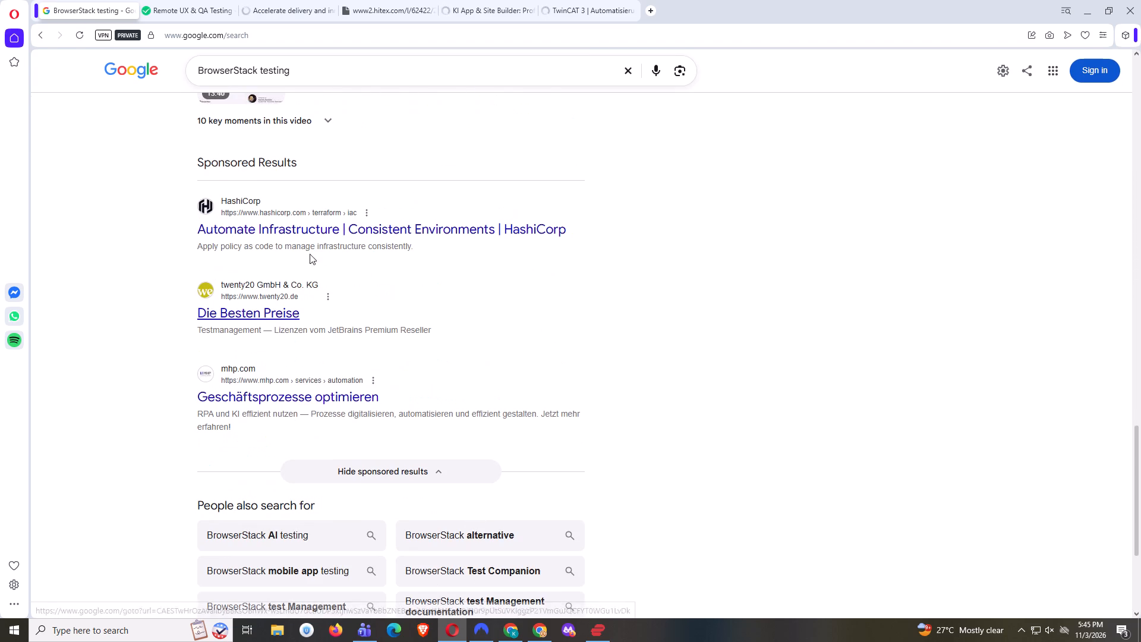
{"action": "middle_click", "coordinate": [292, 305]}
{"action": "scroll", "coordinate": [692, 632], "scroll_direction": "down", "scroll_amount": 5}
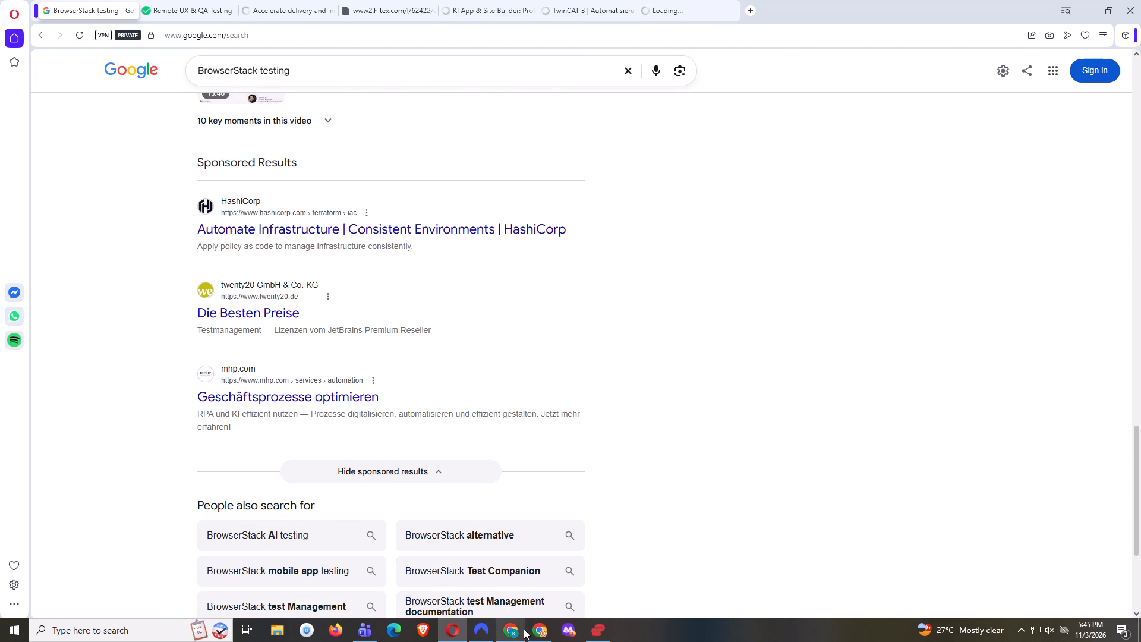
Disconnect NordVPN from Germany and return to the private Opera window.
{"action": "left_click", "coordinate": [480, 630]}
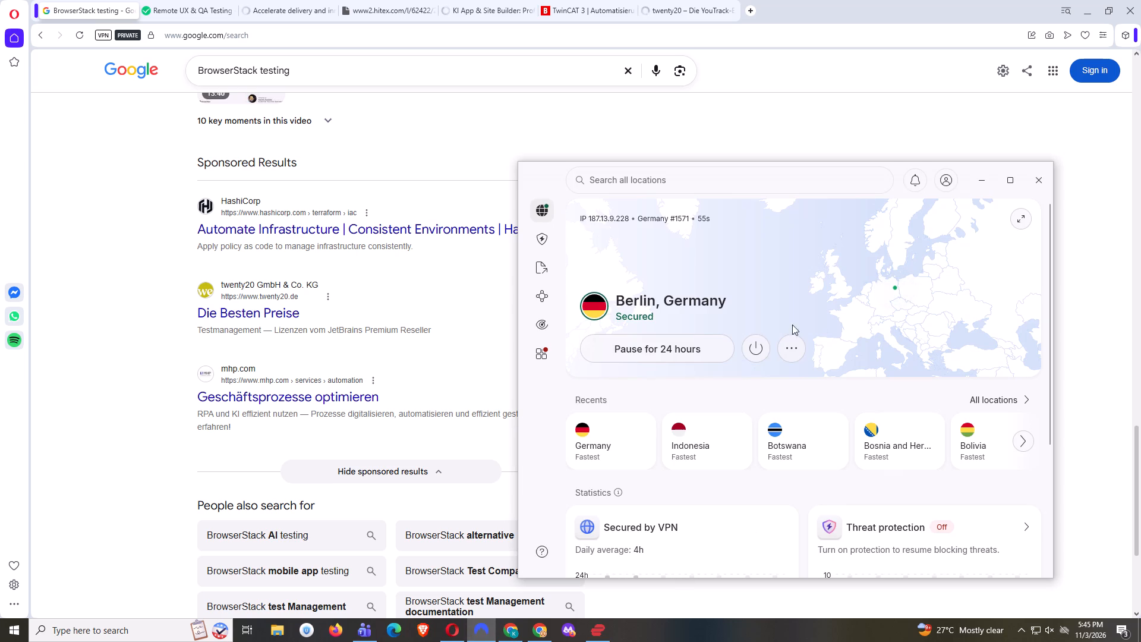
{"action": "left_click", "coordinate": [755, 351]}
{"action": "left_click", "coordinate": [431, 130]}
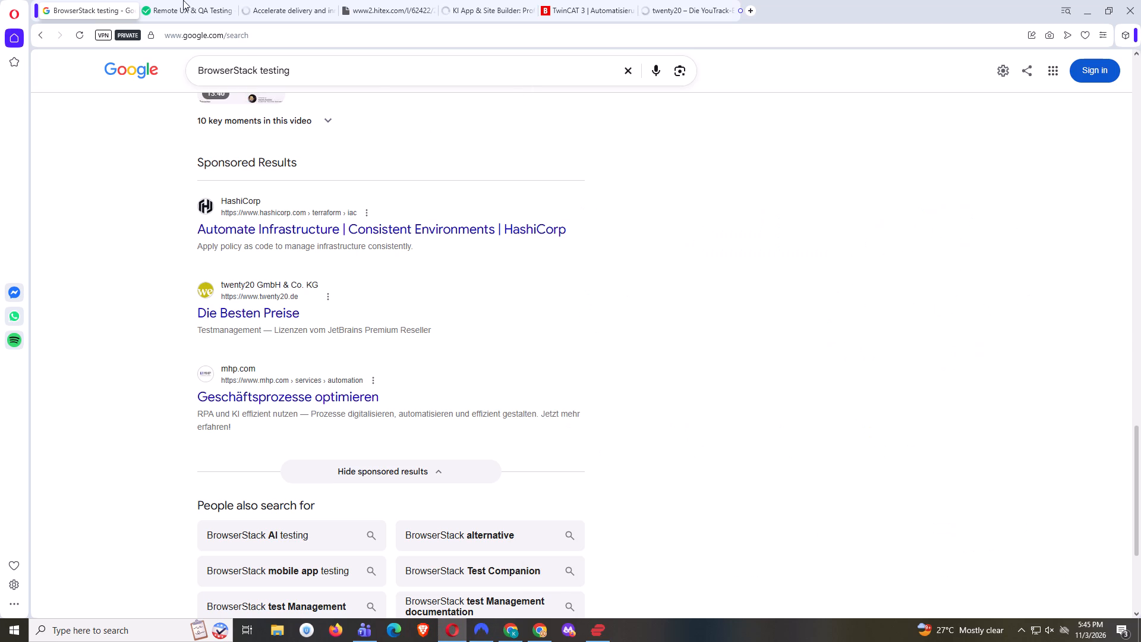
Copy testbirds from its page address, find it in Sheet9 of the task sheet and enter 1 beside testbirds.com.
{"action": "left_click", "coordinate": [156, 0]}
{"action": "double_click", "coordinate": [196, 32]}
{"action": "key", "text": "ctrl+c"}
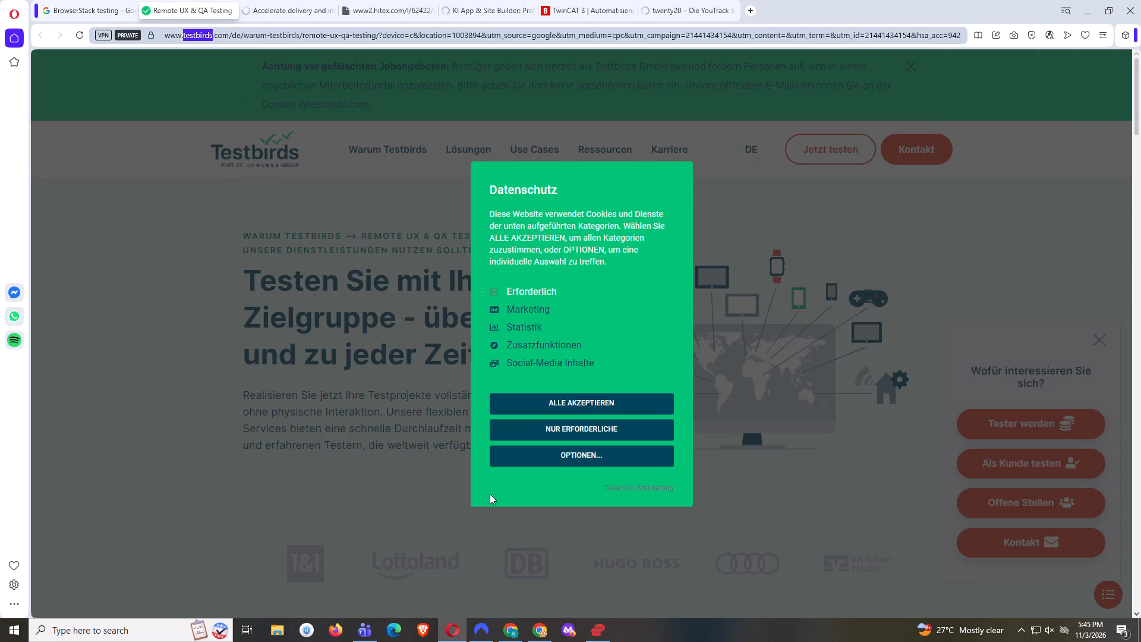
{"action": "key", "text": "alt+Tab"}
{"action": "key", "text": "alt+Tab"}
{"action": "left_click", "coordinate": [95, 608]}
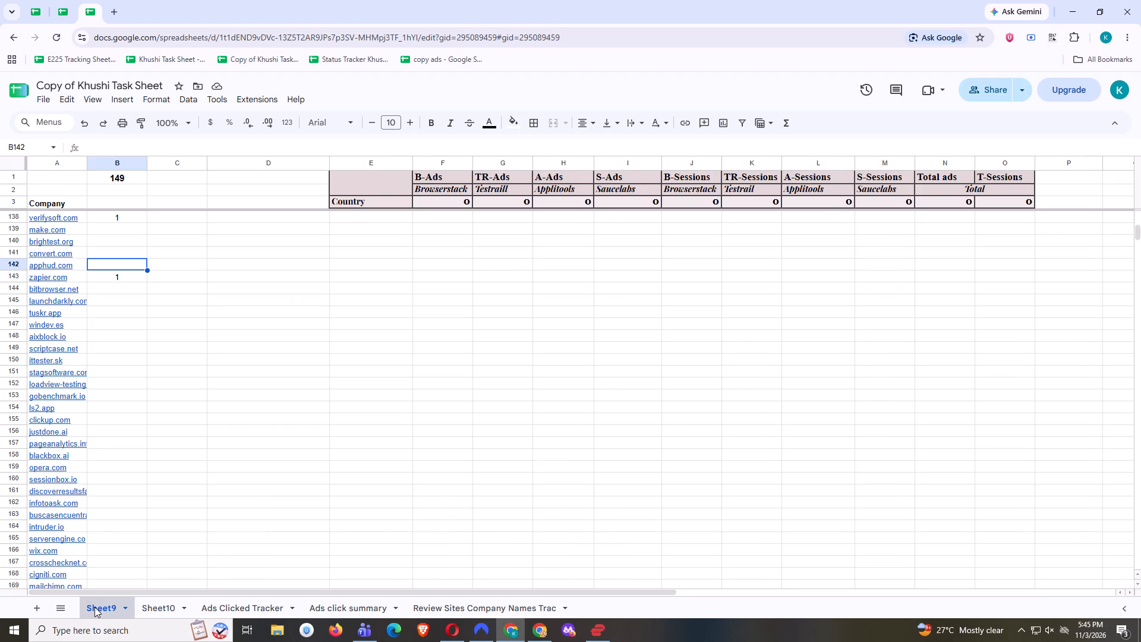
{"action": "key", "text": "ctrl+f"}
{"action": "key", "text": "ctrl+v"}
{"action": "left_click", "coordinate": [114, 582]}
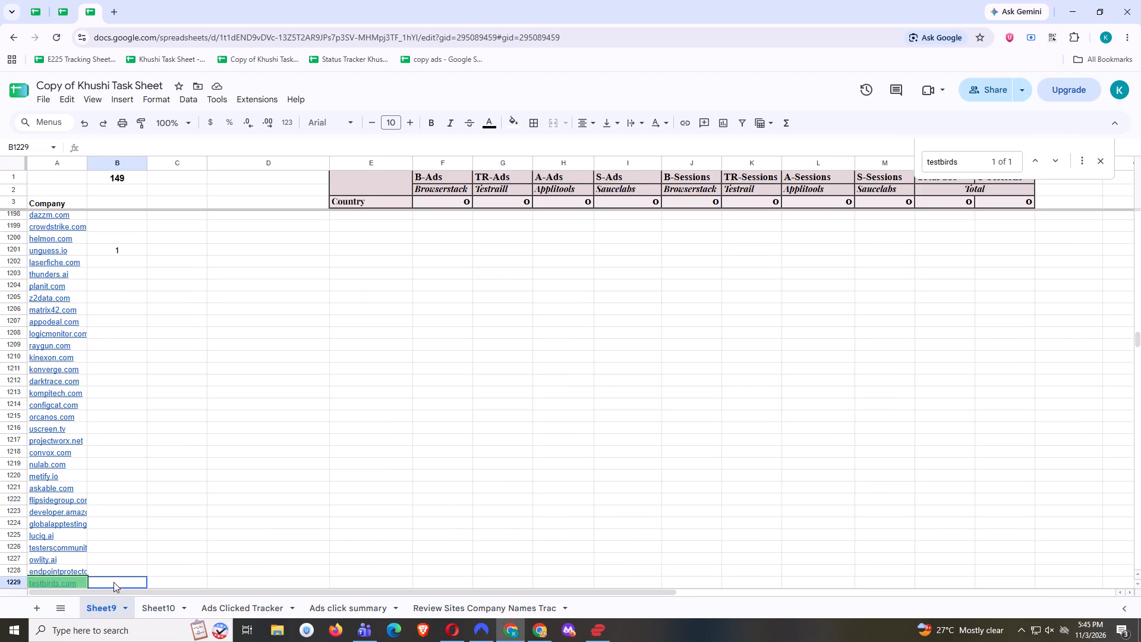
{"action": "key", "text": "1"}
{"action": "left_click", "coordinate": [115, 565]}
Copy hashicorp from its page address in Opera, find it in Sheet9 and enter 1 beside hashicorp.com.
{"action": "key", "text": "alt+Tab"}
{"action": "left_click", "coordinate": [291, 0]}
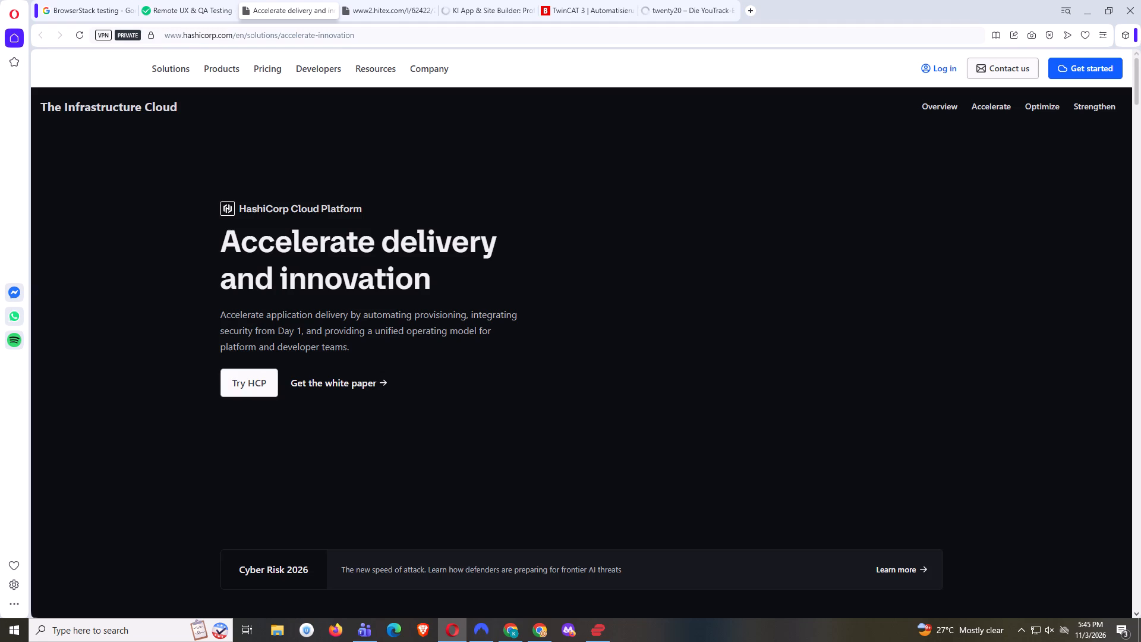
{"action": "double_click", "coordinate": [195, 34]}
{"action": "key", "text": "c"}
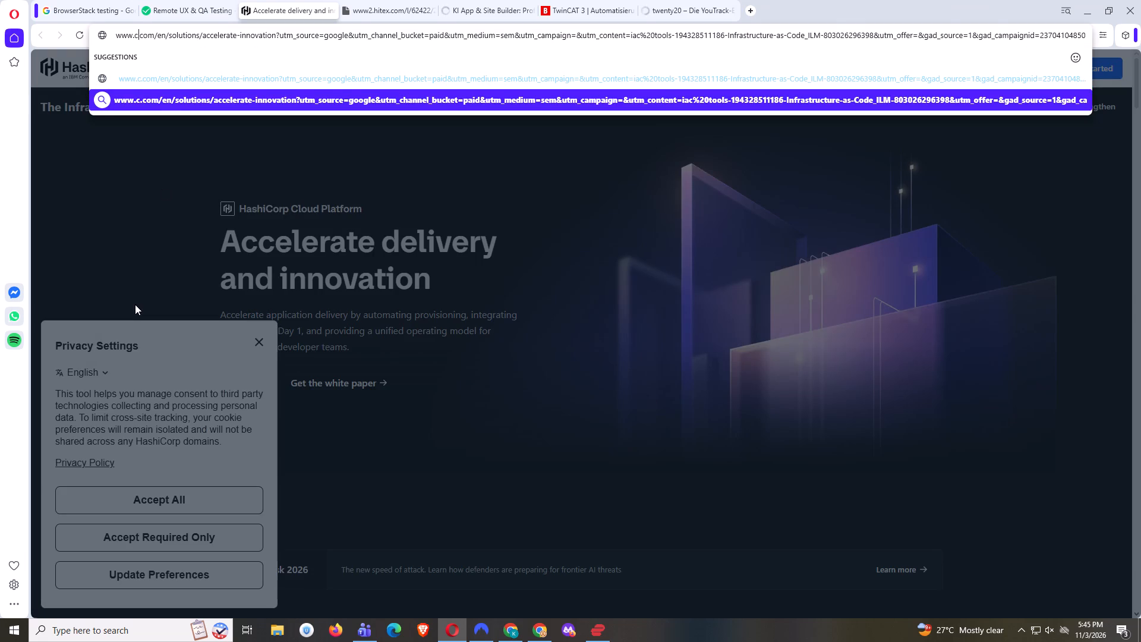
{"action": "key", "text": "ctrl+z"}
{"action": "key", "text": "ctrl+c"}
{"action": "key", "text": "alt+Tab"}
{"action": "key", "text": "ctrl+f"}
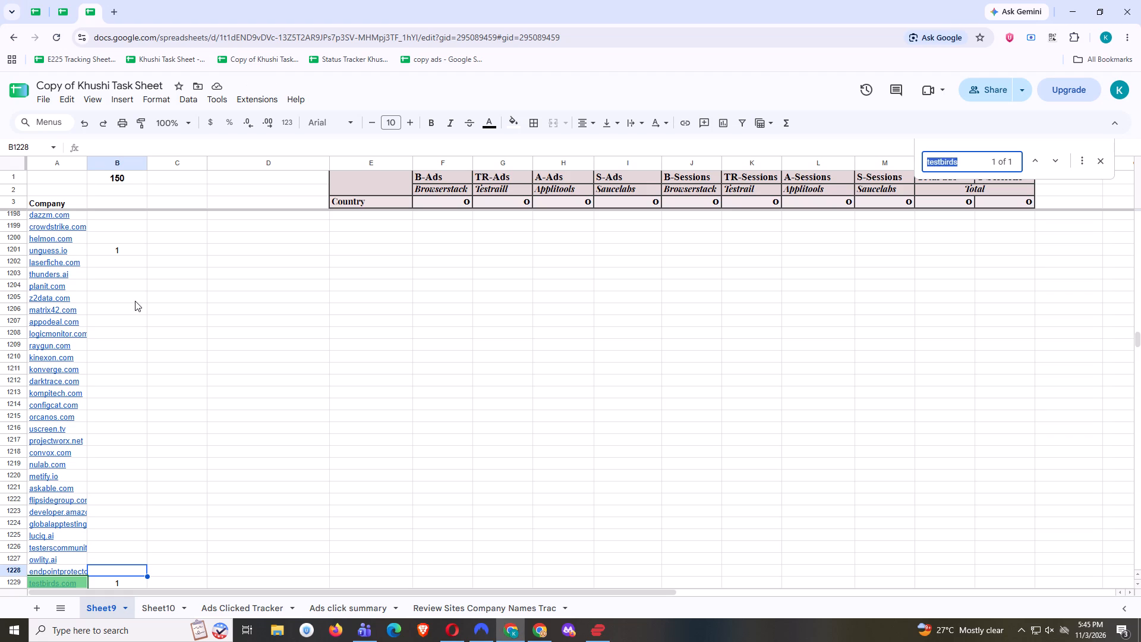
{"action": "key", "text": "ctrl+v"}
{"action": "left_click", "coordinate": [112, 220]}
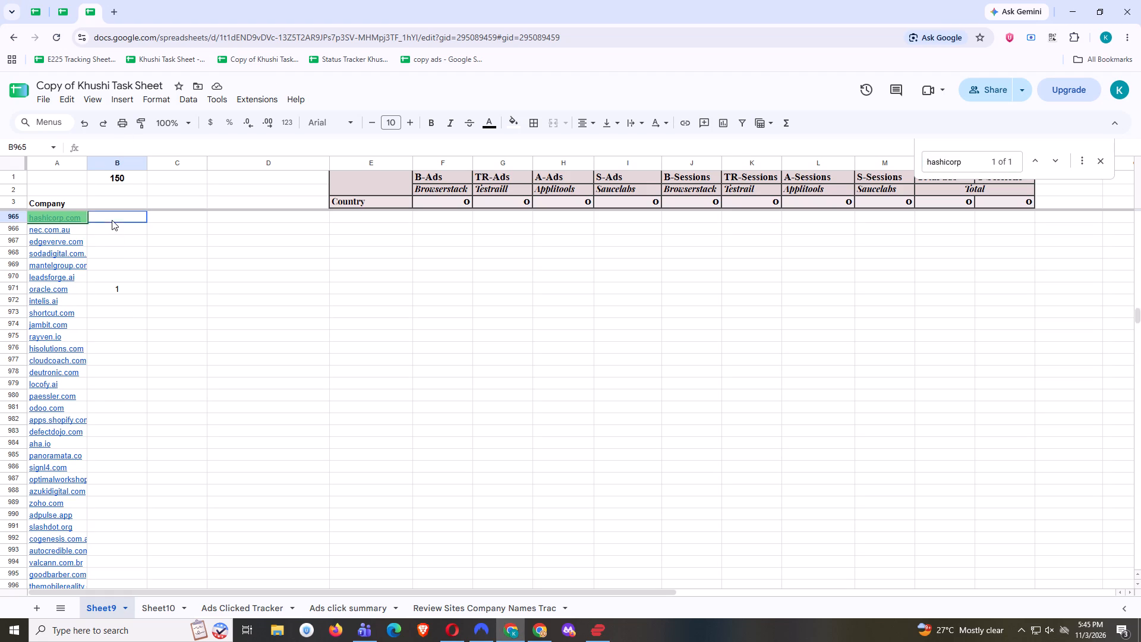
{"action": "key", "text": "1"}
{"action": "left_click", "coordinate": [111, 225]}
Copy hitex from its page address in Opera, find hitex.com in Sheet9 and set its count to 2.
{"action": "key", "text": "alt+Tab"}
{"action": "left_click", "coordinate": [354, 12]}
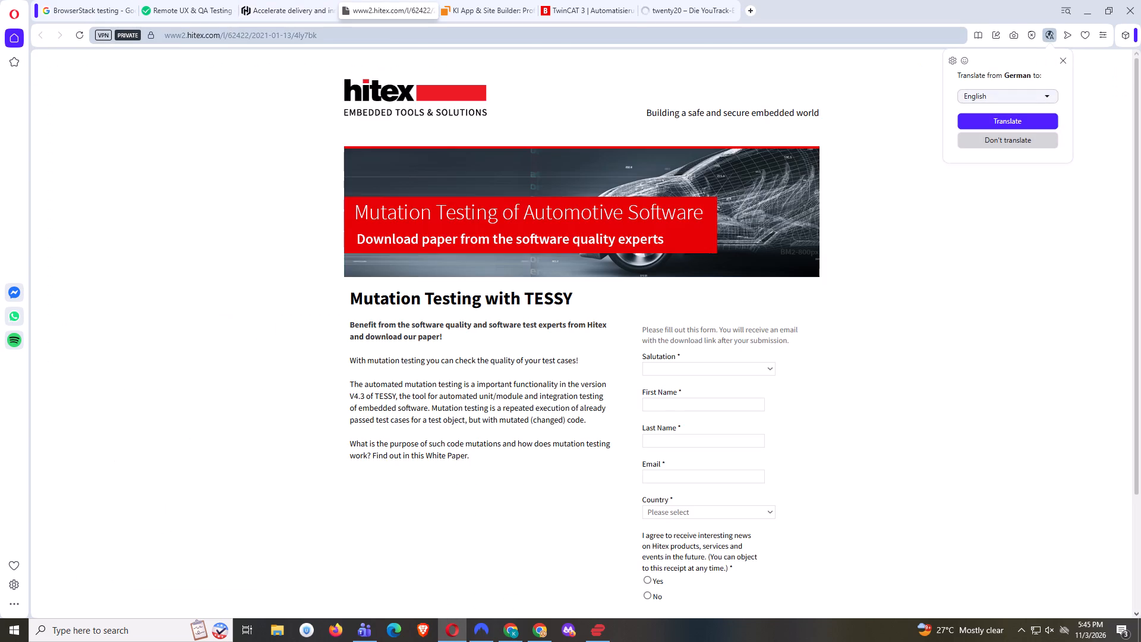
{"action": "double_click", "coordinate": [201, 32]}
{"action": "key", "text": "ctrl+c"}
{"action": "key", "text": "alt+Tab"}
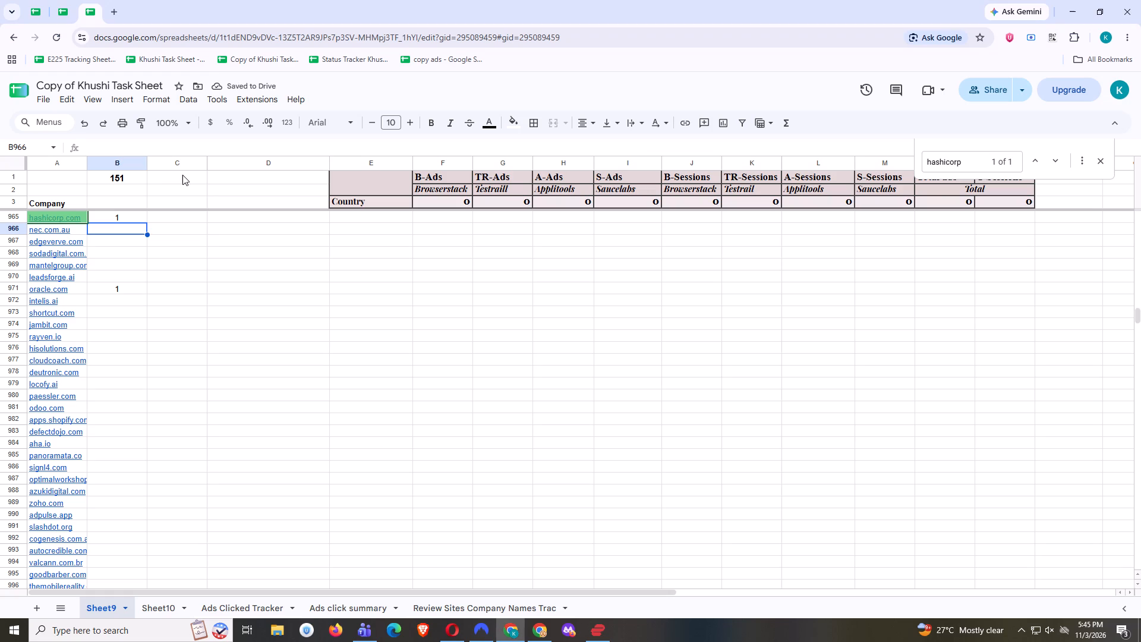
{"action": "key", "text": "ctrl+f"}
{"action": "key", "text": "ctrl+v"}
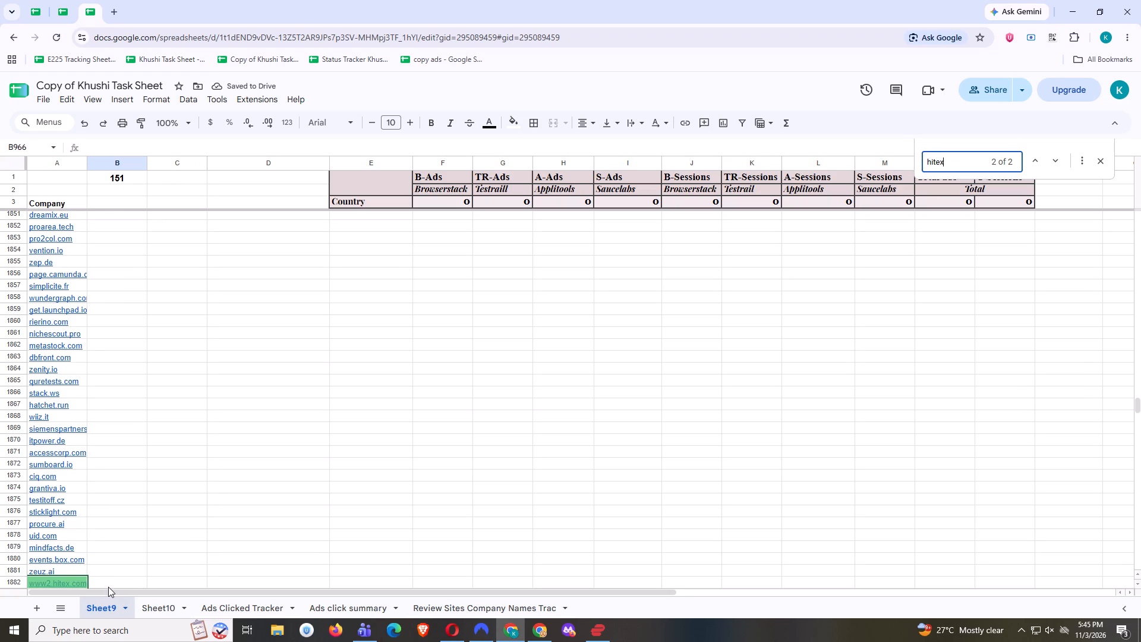
{"action": "left_click", "coordinate": [108, 587]}
{"action": "left_click", "coordinate": [1032, 154]}
{"action": "left_click", "coordinate": [140, 214]}
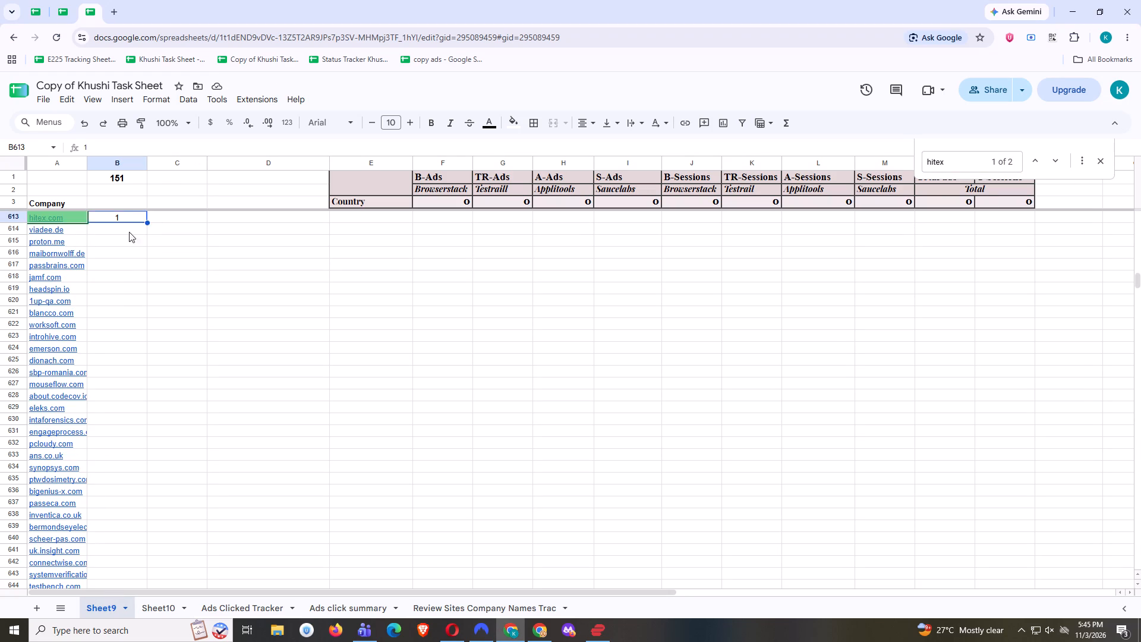
{"action": "key", "text": "2"}
{"action": "left_click", "coordinate": [123, 239]}
Copy strato from its page address, enter 1 beside strato.de in Sheet9 and clear the stray 1 beside shaped.ai.
{"action": "key", "text": "alt+Tab"}
{"action": "left_click", "coordinate": [497, 5]}
{"action": "double_click", "coordinate": [191, 31]}
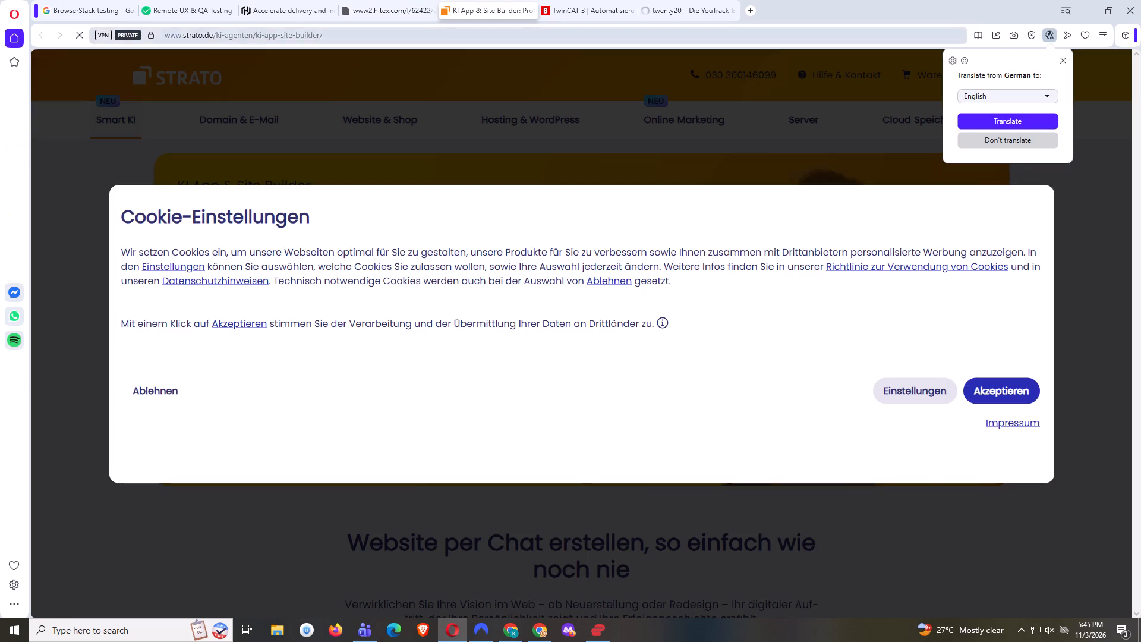
{"action": "key", "text": "ctrl+c"}
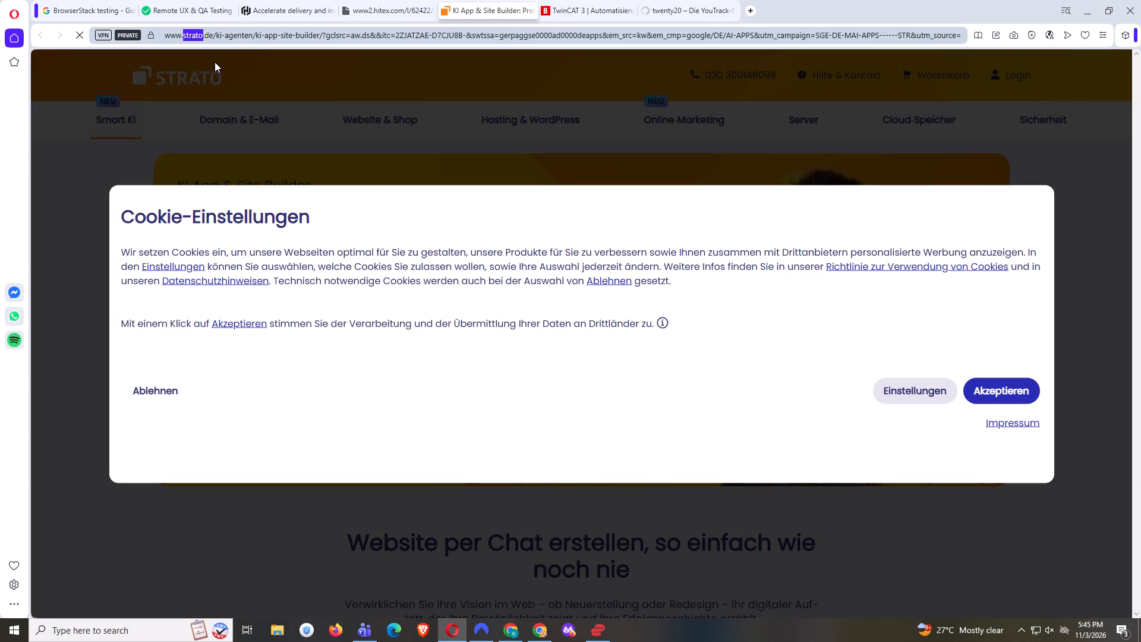
{"action": "key", "text": "ctrl+c"}
{"action": "key", "text": "alt+Tab"}
{"action": "key", "text": "ctrl+f"}
{"action": "key", "text": "ctrl+v"}
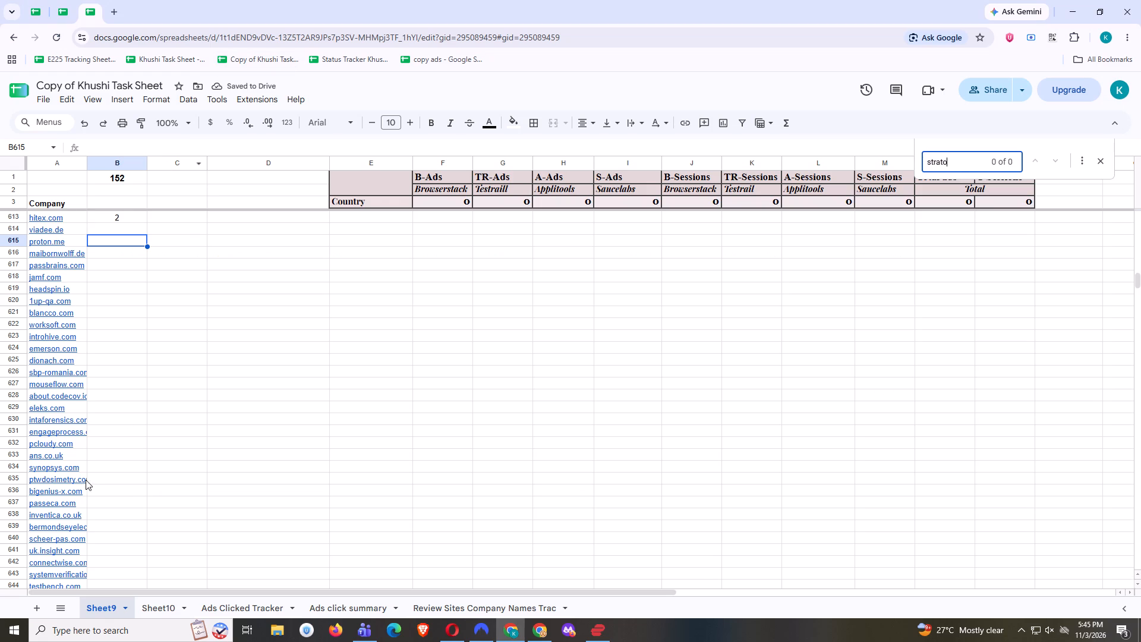
{"action": "left_click_drag", "start_coordinate": [116, 586], "coordinate": [118, 577]}
{"action": "left_click", "coordinate": [119, 553]}
{"action": "key", "text": "1"}
{"action": "left_click", "coordinate": [108, 584]}
{"action": "key", "text": "1"}
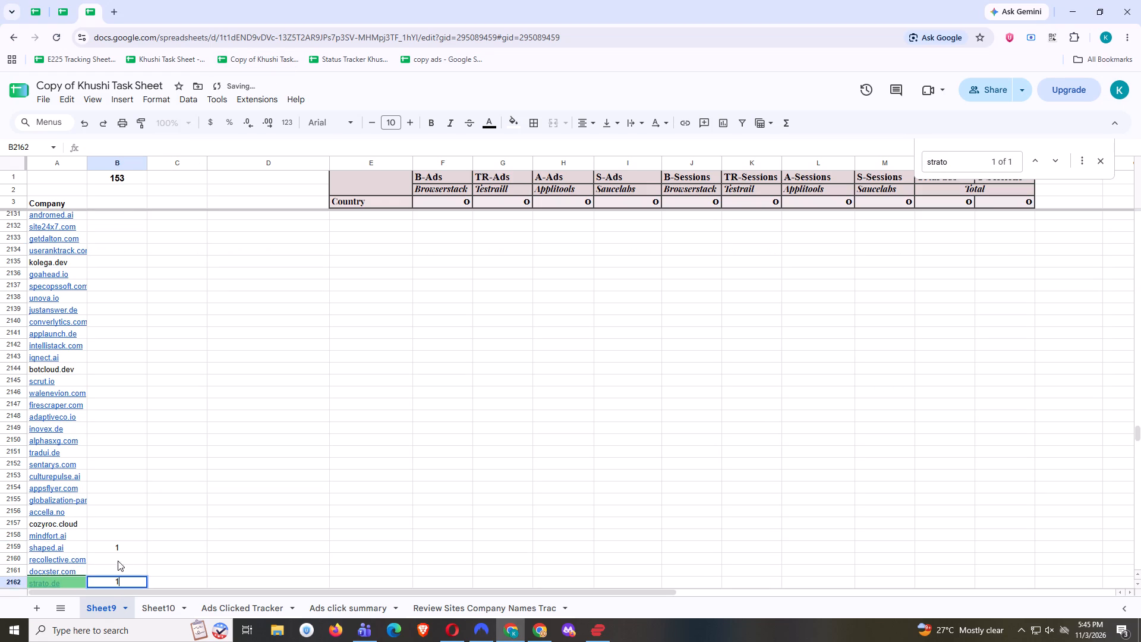
{"action": "left_click", "coordinate": [119, 549]}
{"action": "key", "text": "BackSpace"}
Copy beckhoff from its page address in Opera, find it in Sheet9 and enter 1 beside beckhoff.com.
{"action": "key", "text": "alt+Tab"}
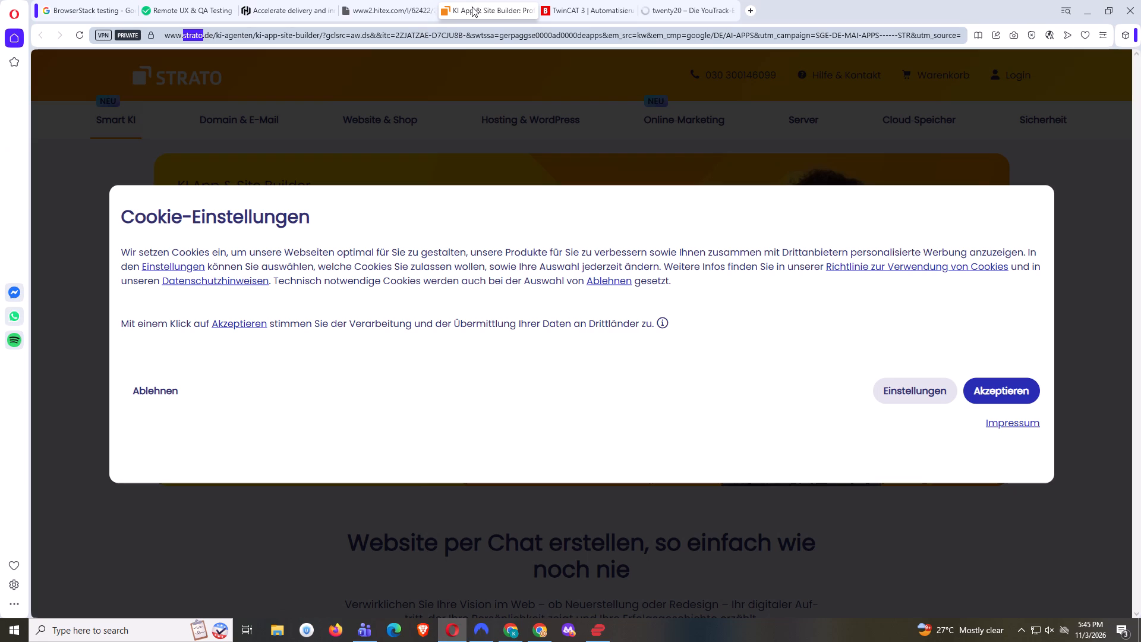
{"action": "left_click", "coordinate": [641, 0]}
{"action": "left_click", "coordinate": [605, 10]}
{"action": "double_click", "coordinate": [194, 33]}
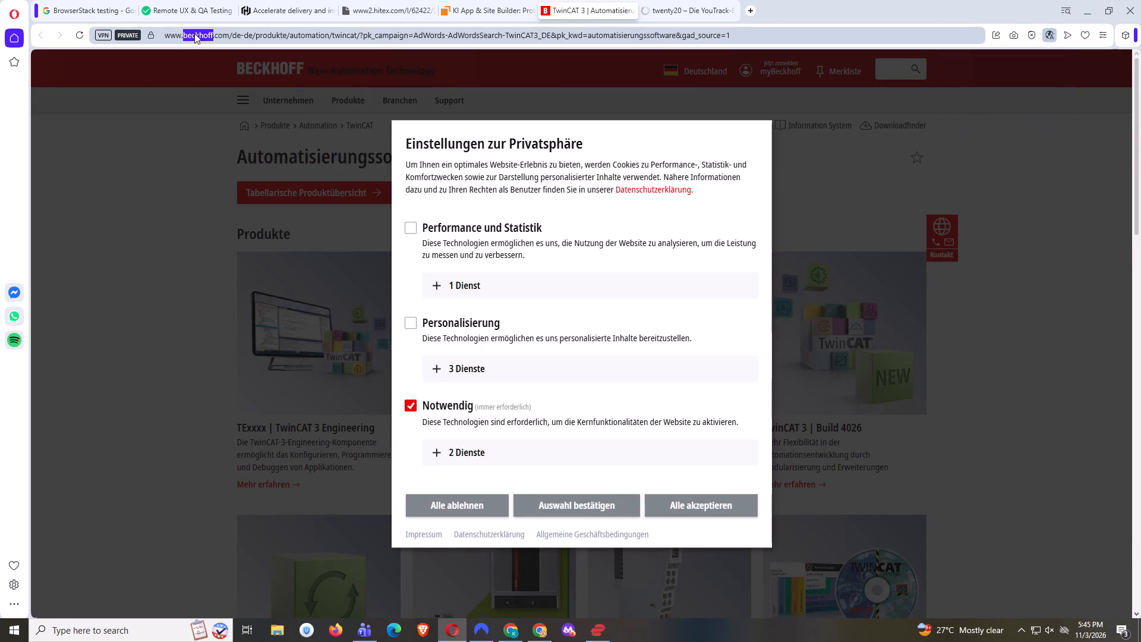
{"action": "key", "text": "ctrl+c"}
{"action": "key", "text": "alt+Tab"}
{"action": "key", "text": "ctrl+f"}
{"action": "key", "text": "ctrl+v"}
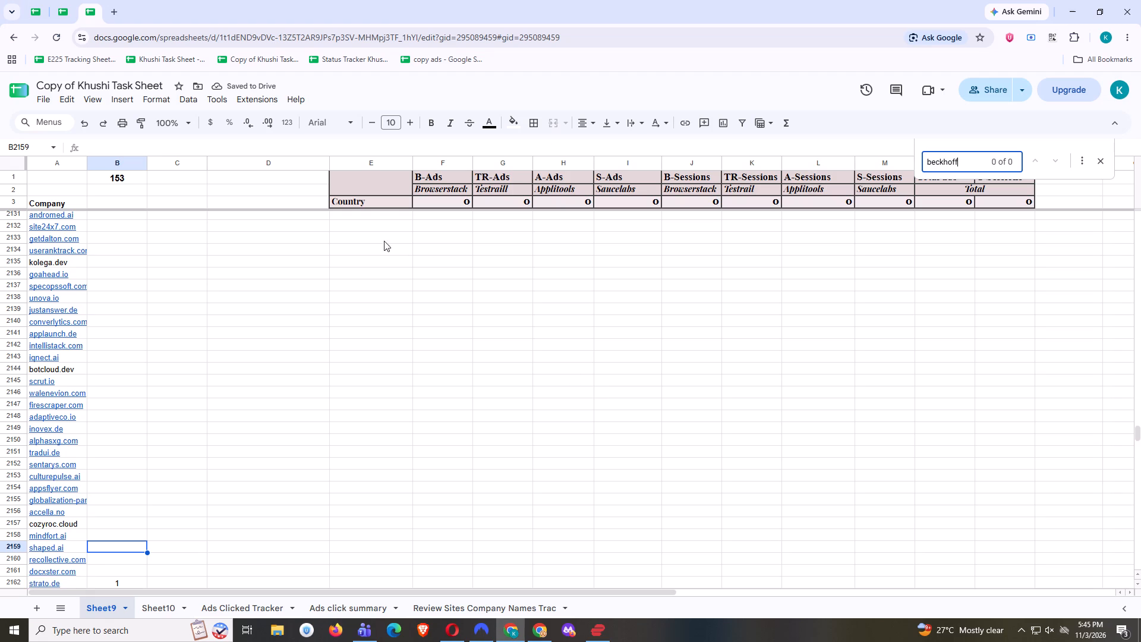
{"action": "left_click", "coordinate": [131, 219]}
{"action": "key", "text": "1"}
{"action": "left_click", "coordinate": [116, 231]}
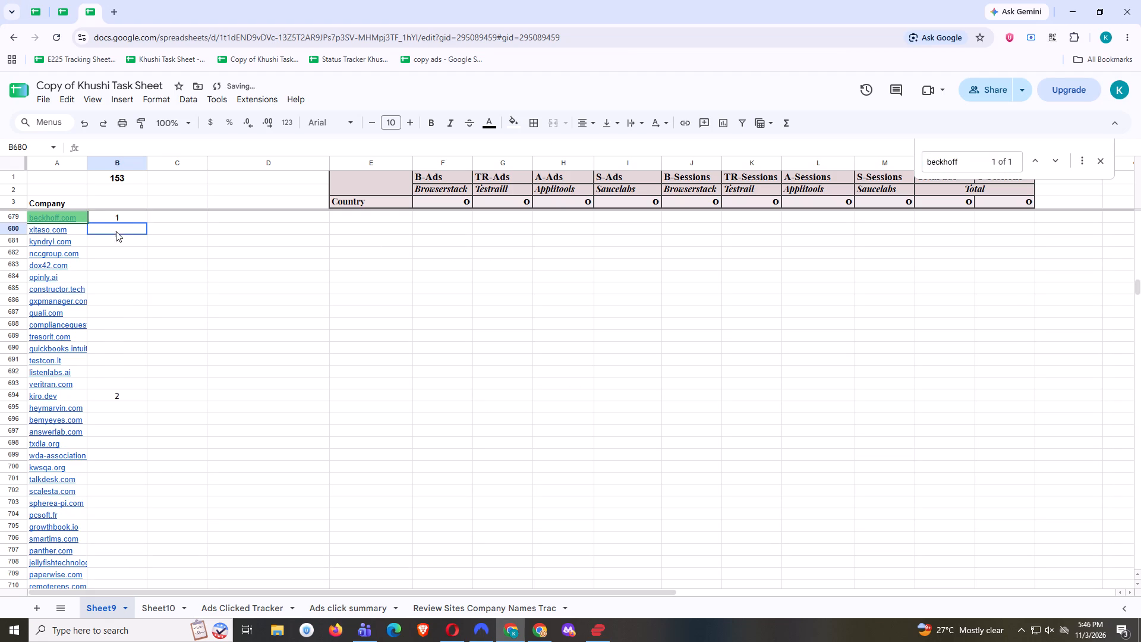
Copy twenty20 from its page address, close the private Opera window and enter 1 beside en.twenty20.de in Sheet9.
{"action": "key", "text": "alt+Tab"}
{"action": "left_click", "coordinate": [670, 6]}
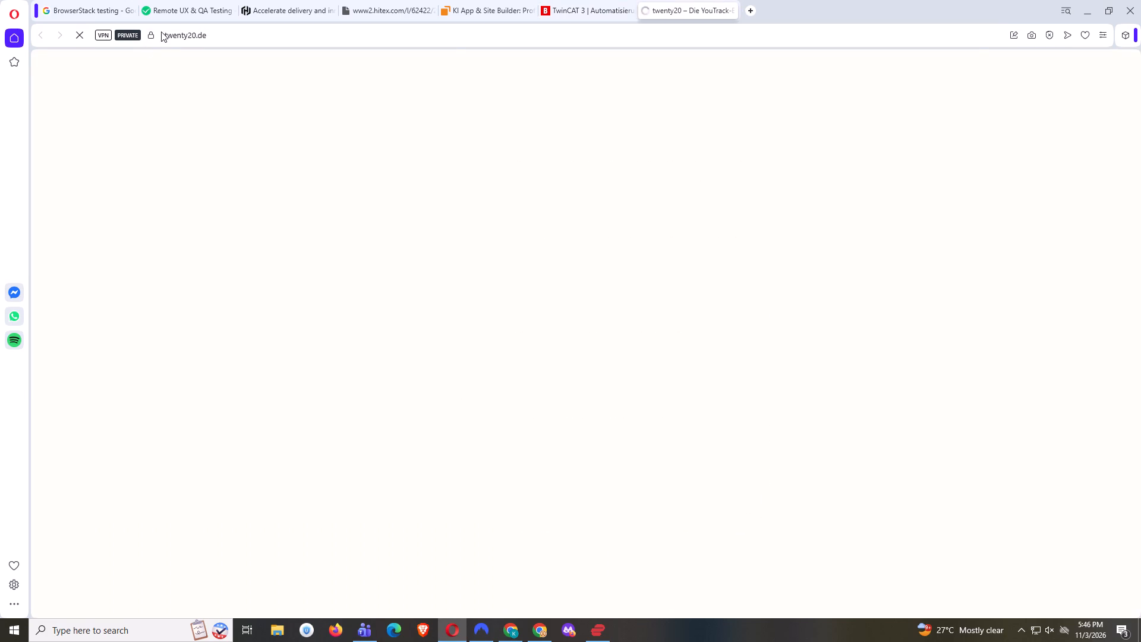
{"action": "double_click", "coordinate": [161, 32]}
{"action": "double_click", "coordinate": [172, 32]}
{"action": "key", "text": "ctrl+c"}
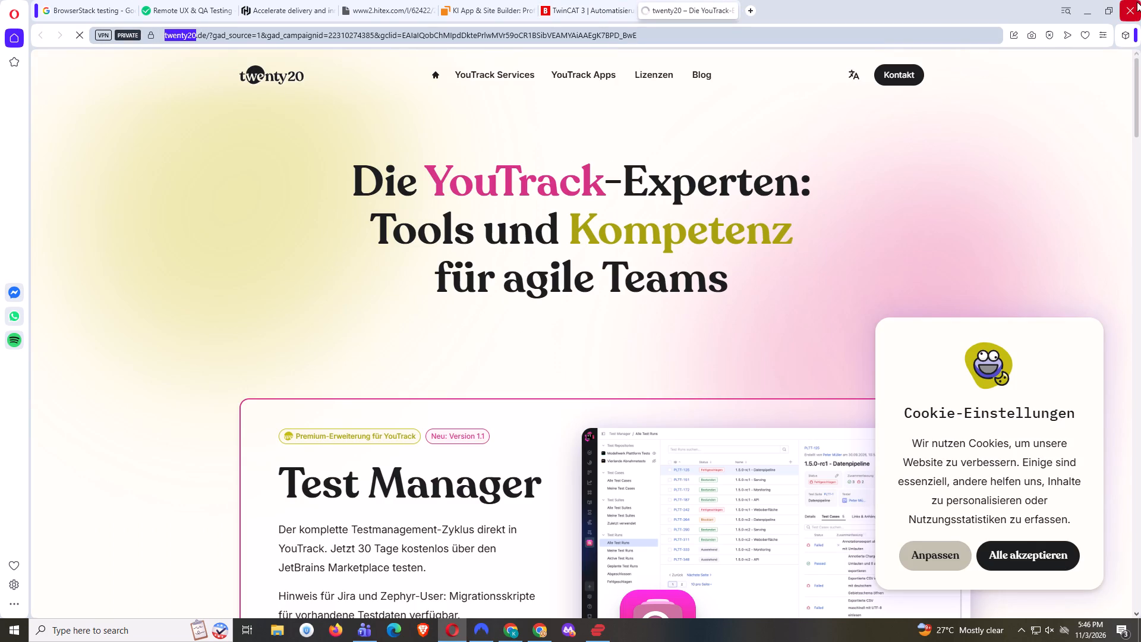
{"action": "left_click", "coordinate": [1139, 0]}
{"action": "key", "text": "ctrl+f"}
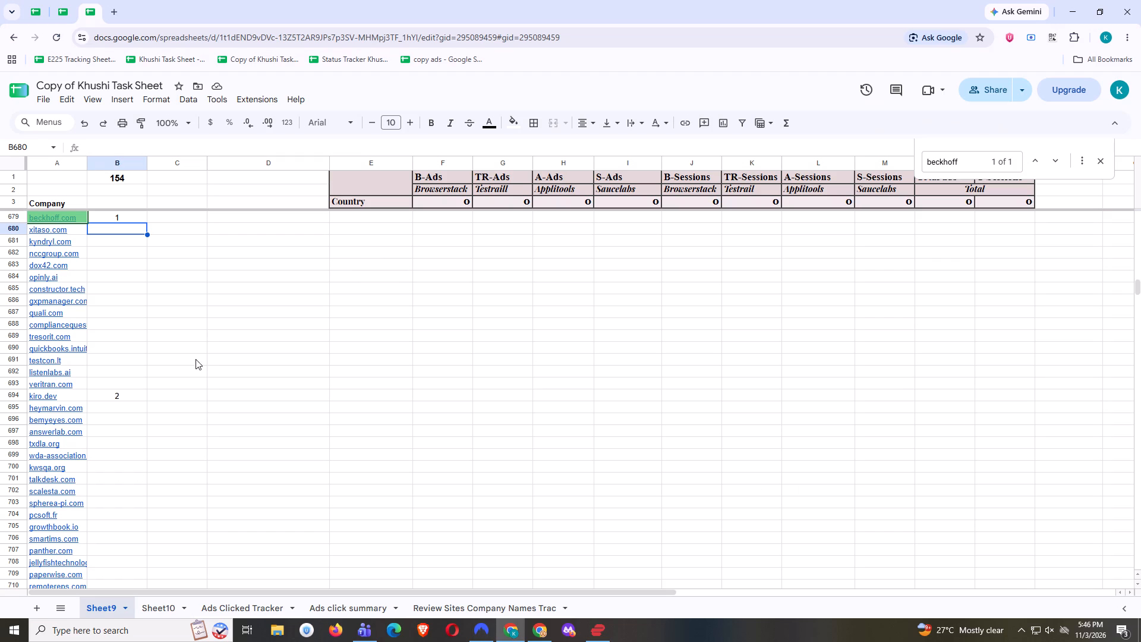
{"action": "key", "text": "ctrl+v"}
{"action": "left_click", "coordinate": [111, 583]}
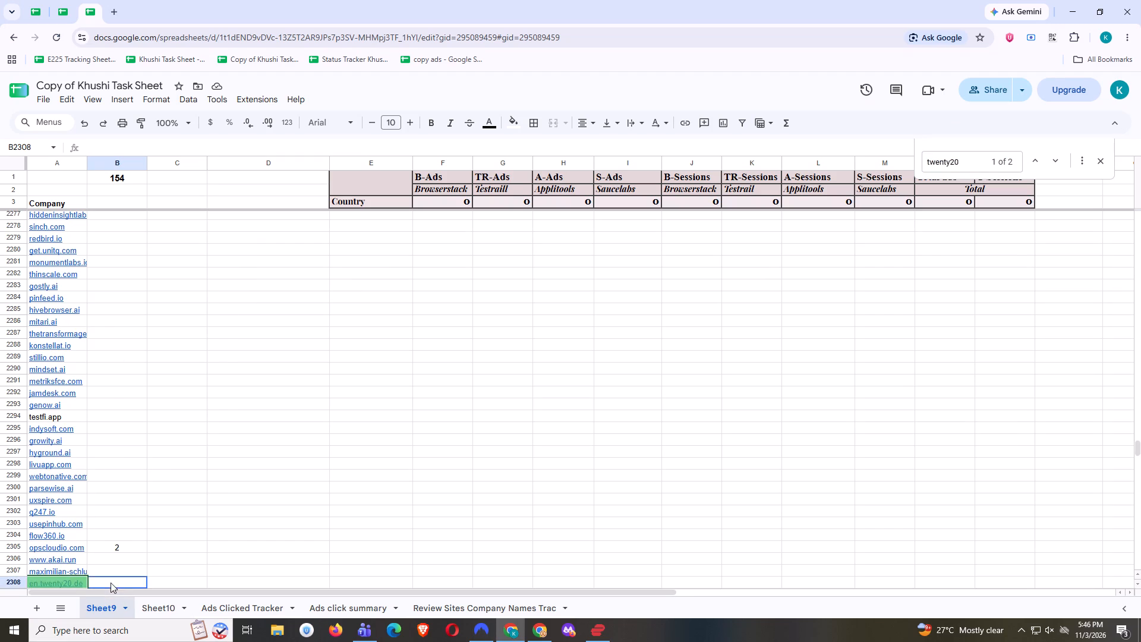
{"action": "key", "text": "1"}
{"action": "left_click", "coordinate": [119, 553]}
Set the testmuai.com count near the top of Sheet9 to 32.
{"action": "left_click_drag", "start_coordinate": [1140, 448], "coordinate": [1140, 76]}
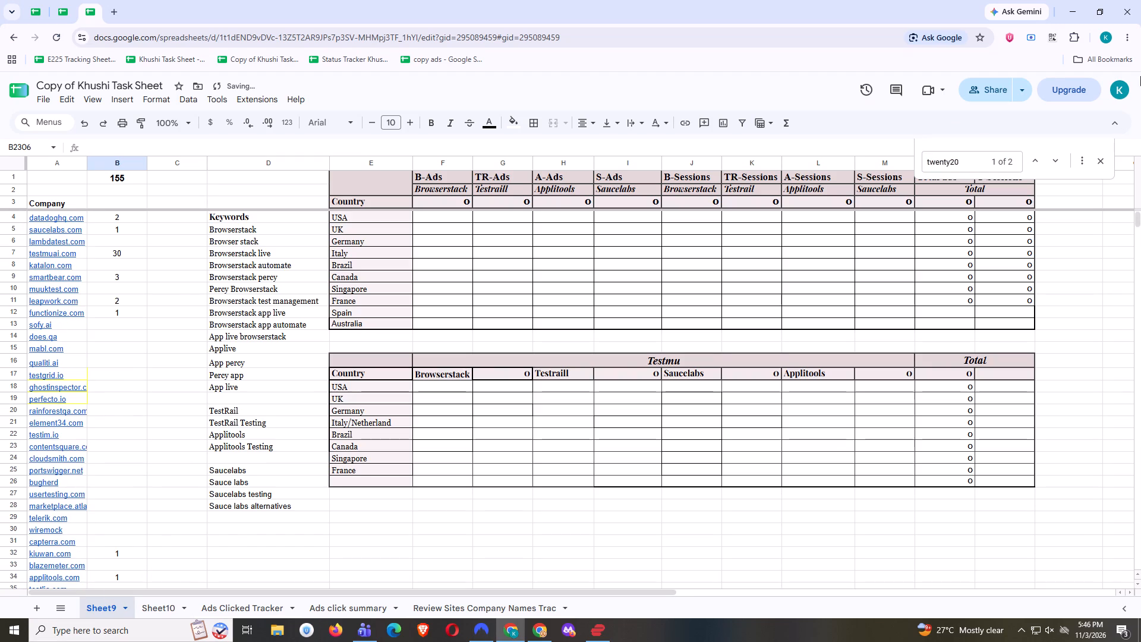
{"action": "left_click", "coordinate": [124, 250]}
{"action": "key", "text": "3"}
{"action": "key", "text": "2"}
{"action": "left_click", "coordinate": [118, 282]}
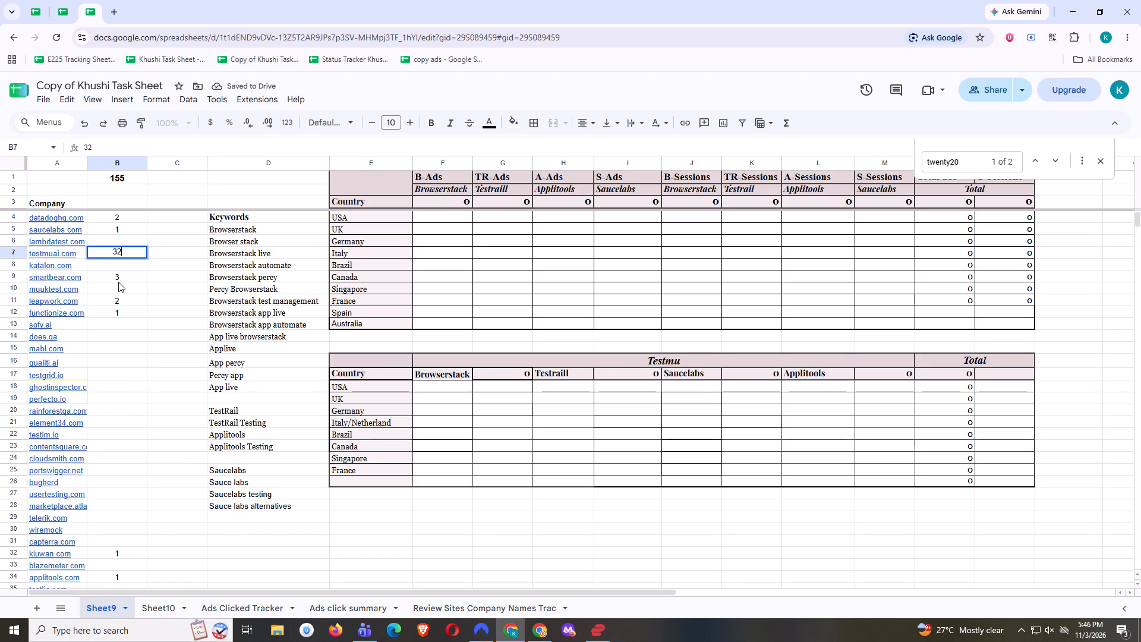
In Sheet10's Germany column, enter 1 for browser stack and 2 for browserstack, and dismiss the NordVPN notification.
{"action": "left_click", "coordinate": [150, 605]}
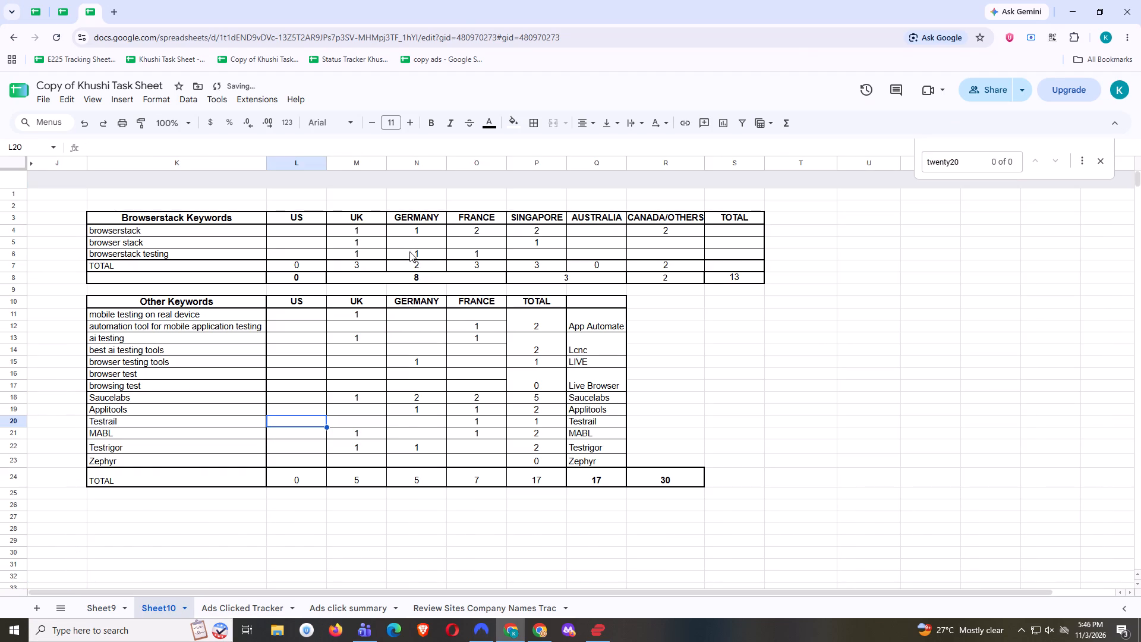
{"action": "left_click", "coordinate": [417, 246]}
{"action": "key", "text": "1"}
{"action": "left_click", "coordinate": [417, 256]}
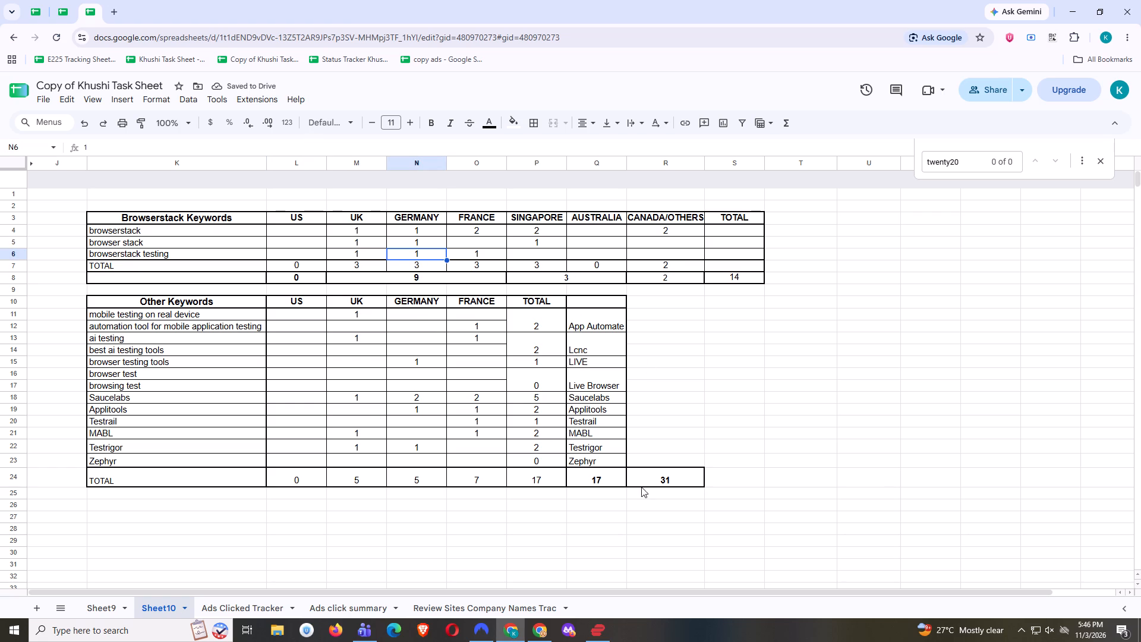
{"action": "left_click", "coordinate": [429, 228]}
{"action": "key", "text": "2"}
{"action": "left_click", "coordinate": [426, 264]}
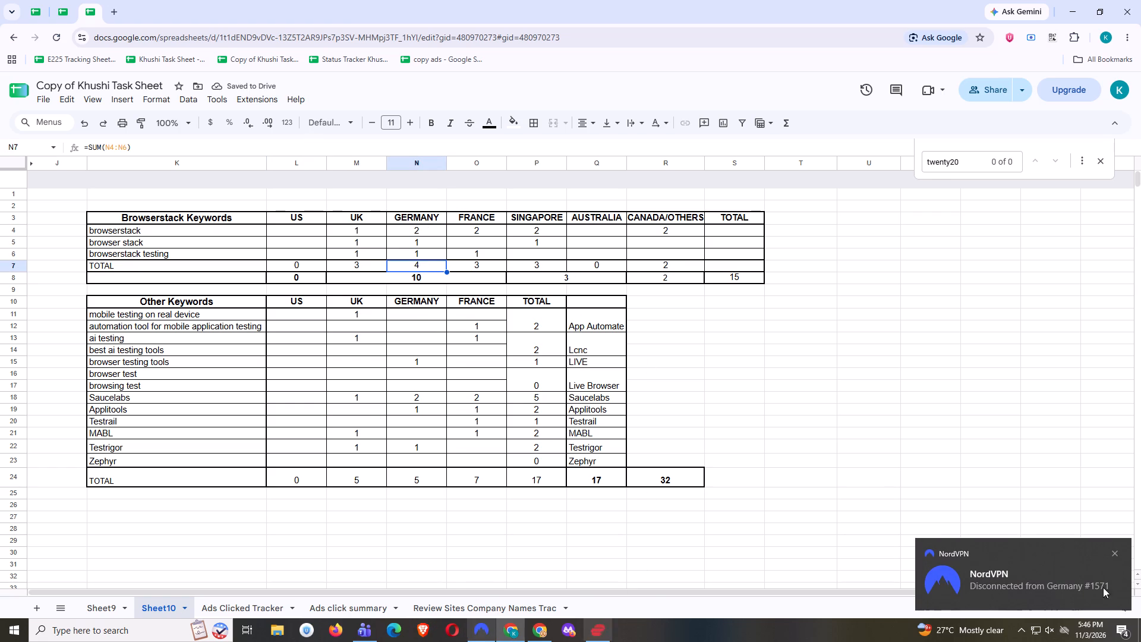
{"action": "left_click", "coordinate": [1118, 550]}
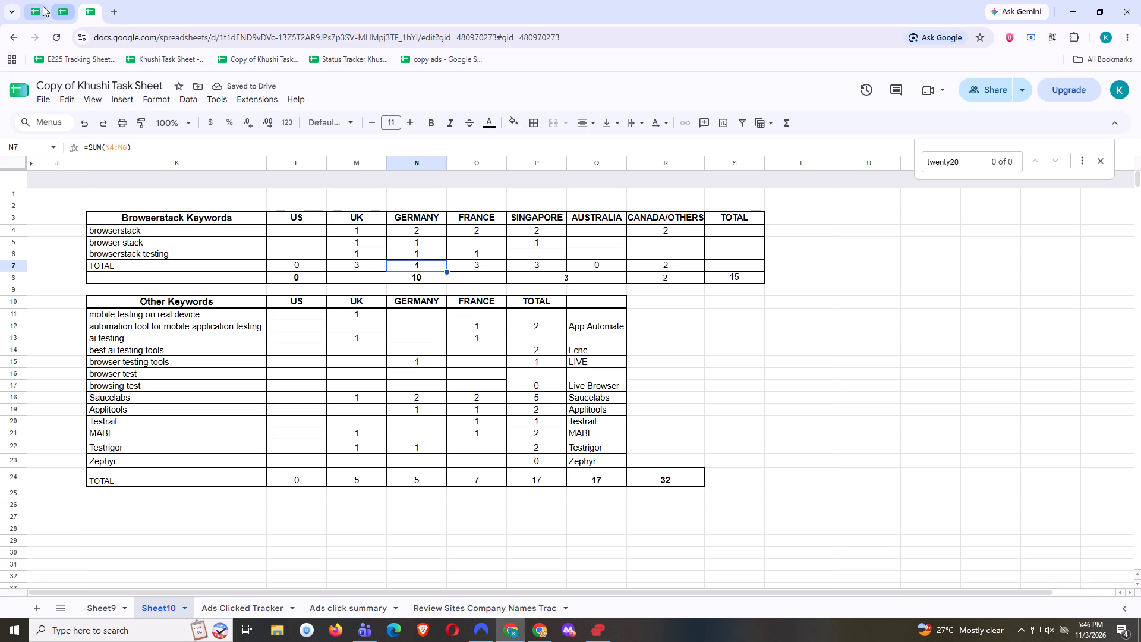
Clear all existing counts from the Count column of the Ads Click sheet in the copy ads spreadsheet.
{"action": "left_click", "coordinate": [43, 6]}
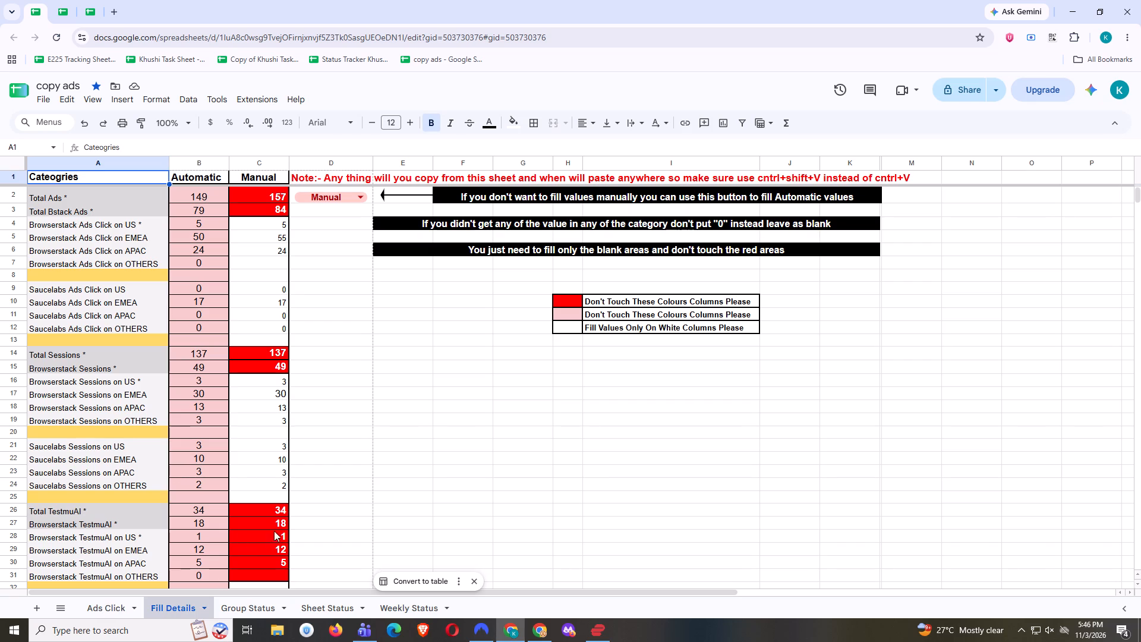
{"action": "left_click", "coordinate": [89, 609]}
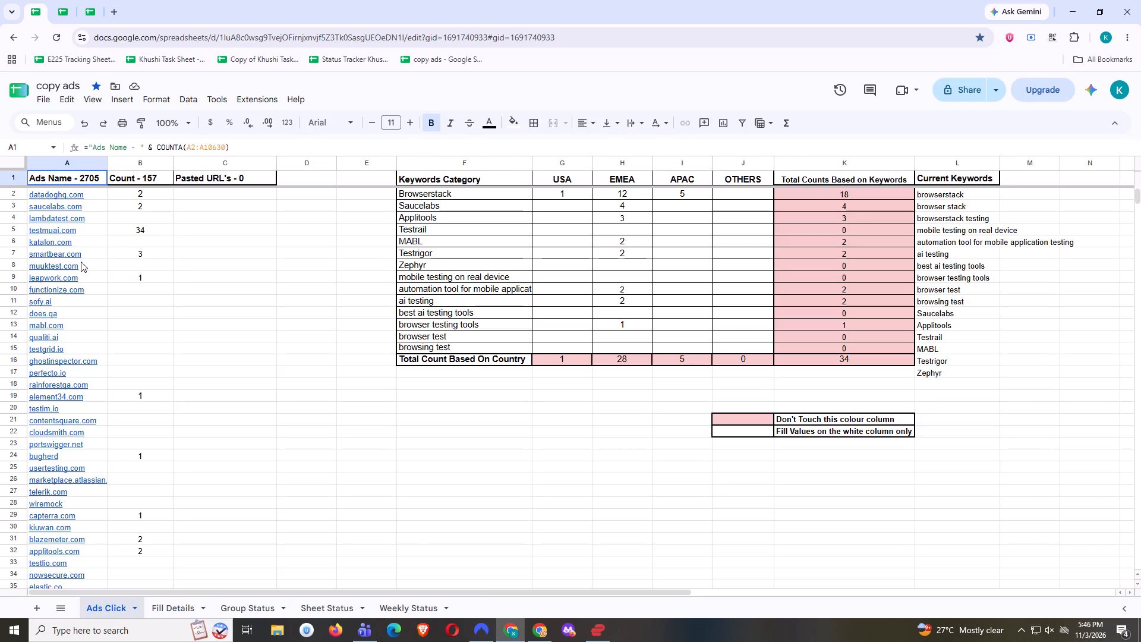
{"action": "left_click", "coordinate": [121, 203]}
{"action": "left_click", "coordinate": [129, 199]}
{"action": "left_click", "coordinate": [140, 194]}
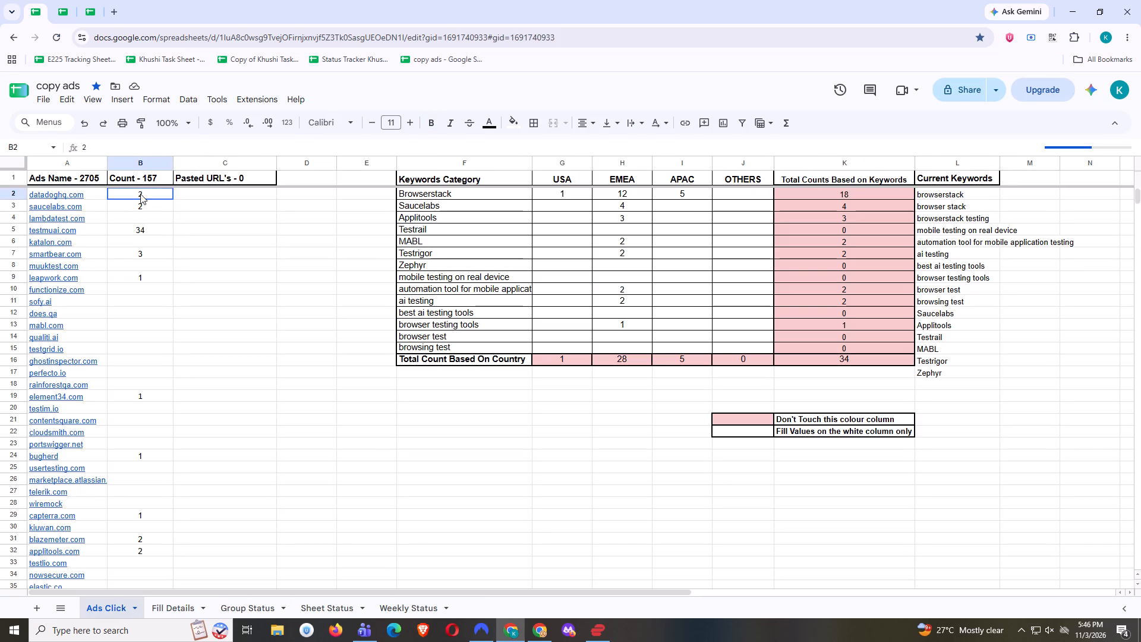
{"action": "key", "text": "ctrl+shift+Down"}
{"action": "key", "text": "ctrl+shift+Down"}
{"action": "key", "text": "ctrl+shift+Down"}
{"action": "key", "text": "ctrl+shift+Down"}
{"action": "key", "text": "ctrl+shift+Down"}
{"action": "key", "text": "ctrl+shift+Down"}
{"action": "key", "text": "ctrl+shift+Down"}
{"action": "key", "text": "ctrl+shift+Down"}
{"action": "key", "text": "ctrl+shift+Down"}
{"action": "key", "text": "ctrl+shift+Down"}
{"action": "key", "text": "ctrl+shift+Down"}
{"action": "key", "text": "ctrl+shift+Down"}
{"action": "key", "text": "ctrl+shift+Down"}
{"action": "key", "text": "ctrl+shift+Down"}
{"action": "key", "text": "ctrl+shift+Down"}
{"action": "key", "text": "ctrl+shift+Down"}
{"action": "key", "text": "ctrl+shift+Down"}
{"action": "key", "text": "ctrl+shift+Down"}
{"action": "key", "text": "ctrl+shift+Down"}
{"action": "key", "text": "ctrl+shift+Down"}
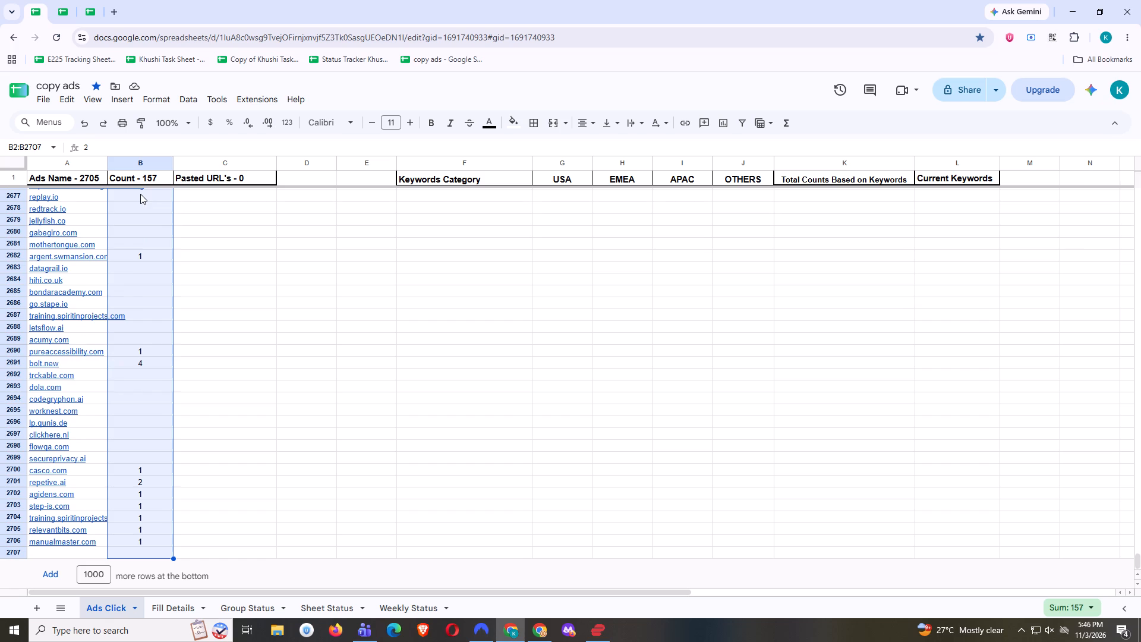
{"action": "key", "text": "Delete"}
{"action": "left_click_drag", "start_coordinate": [229, 241], "coordinate": [220, 229]}
Copy all company counts, B4:B2714, from Sheet9 and paste them from B2 down in the Ads Click sheet of copy ads.
{"action": "left_click", "coordinate": [100, 18]}
{"action": "left_click", "coordinate": [81, 605]}
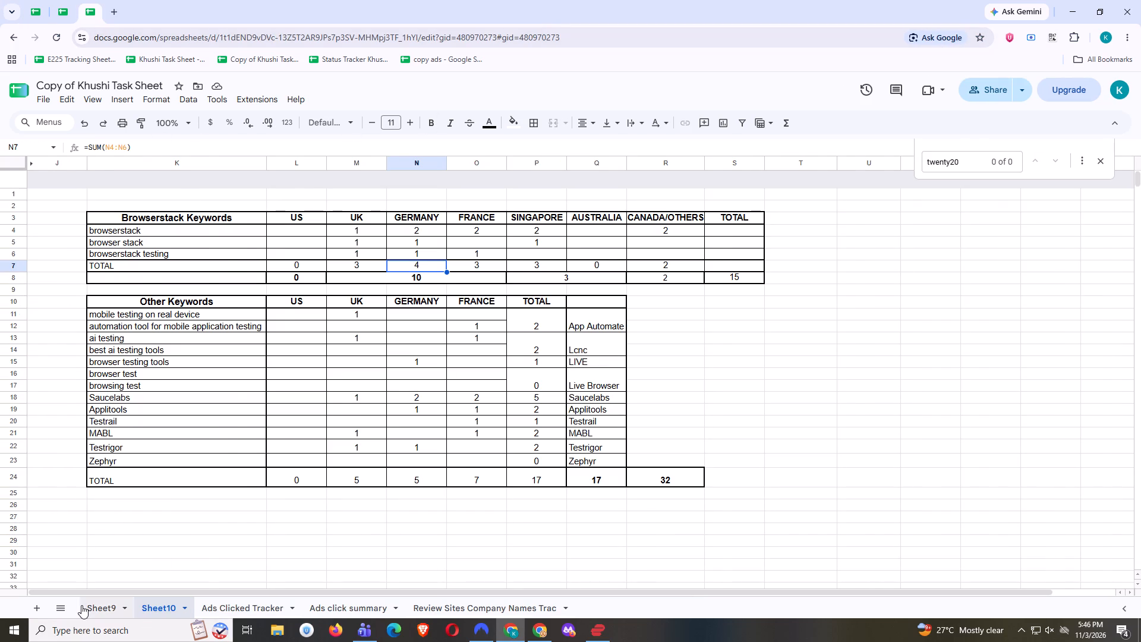
{"action": "scroll", "coordinate": [86, 553], "scroll_direction": "up", "scroll_amount": 5}
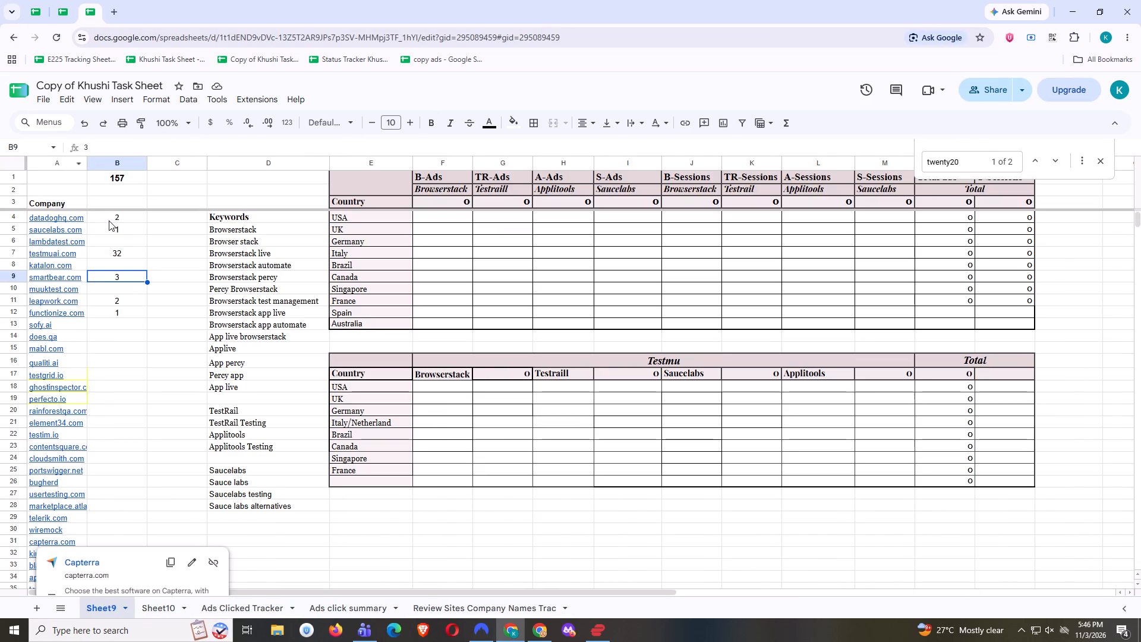
{"action": "left_click", "coordinate": [109, 221]}
{"action": "key", "text": "ctrl+shift+Down"}
{"action": "key", "text": "ctrl+shift+Down"}
{"action": "key", "text": "ctrl+shift+Down"}
{"action": "key", "text": "ctrl+shift+Down"}
{"action": "key", "text": "ctrl+shift+Down"}
{"action": "key", "text": "ctrl+shift+Down"}
{"action": "key", "text": "ctrl+shift+Down"}
{"action": "key", "text": "ctrl+shift+Down"}
{"action": "key", "text": "ctrl+shift+Down"}
{"action": "key", "text": "ctrl+shift+Down"}
{"action": "key", "text": "ctrl+shift+Down"}
{"action": "key", "text": "ctrl+shift+Down"}
{"action": "key", "text": "ctrl+shift+Down"}
{"action": "key", "text": "ctrl+shift+Down"}
{"action": "key", "text": "ctrl+shift+Down"}
{"action": "key", "text": "ctrl+shift+Down"}
{"action": "key", "text": "ctrl+shift+Down"}
{"action": "key", "text": "ctrl+shift+Down"}
{"action": "key", "text": "ctrl+shift+Down"}
{"action": "key", "text": "ctrl+shift+Down"}
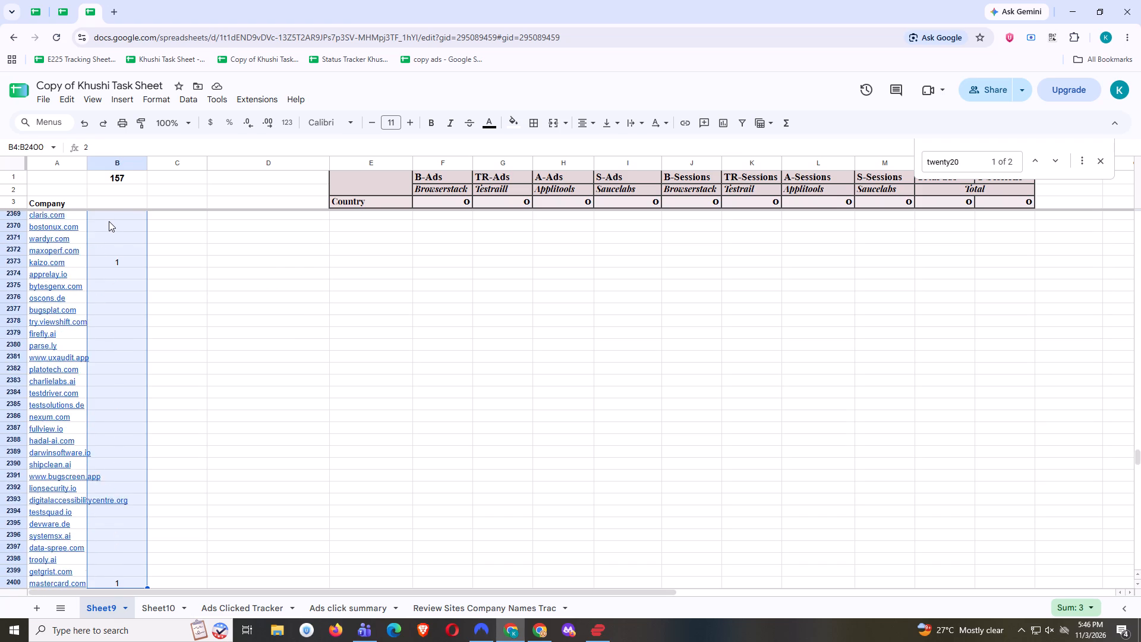
{"action": "key", "text": "ctrl+shift+Up"}
{"action": "key", "text": "ctrl+c"}
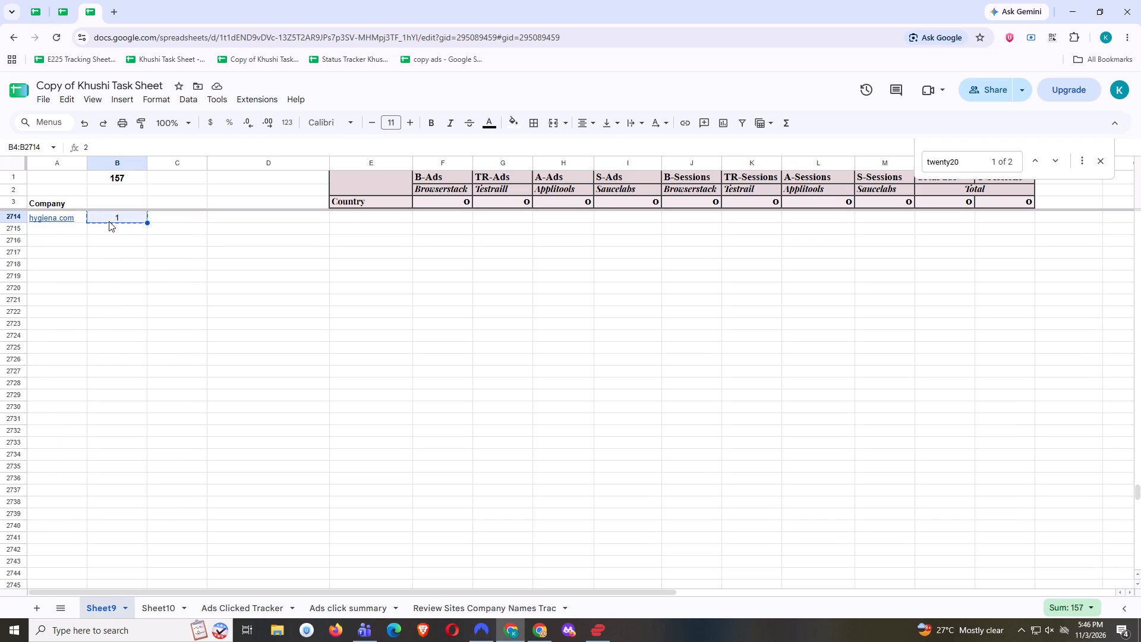
{"action": "left_click", "coordinate": [36, 18]}
{"action": "left_click", "coordinate": [316, 498]}
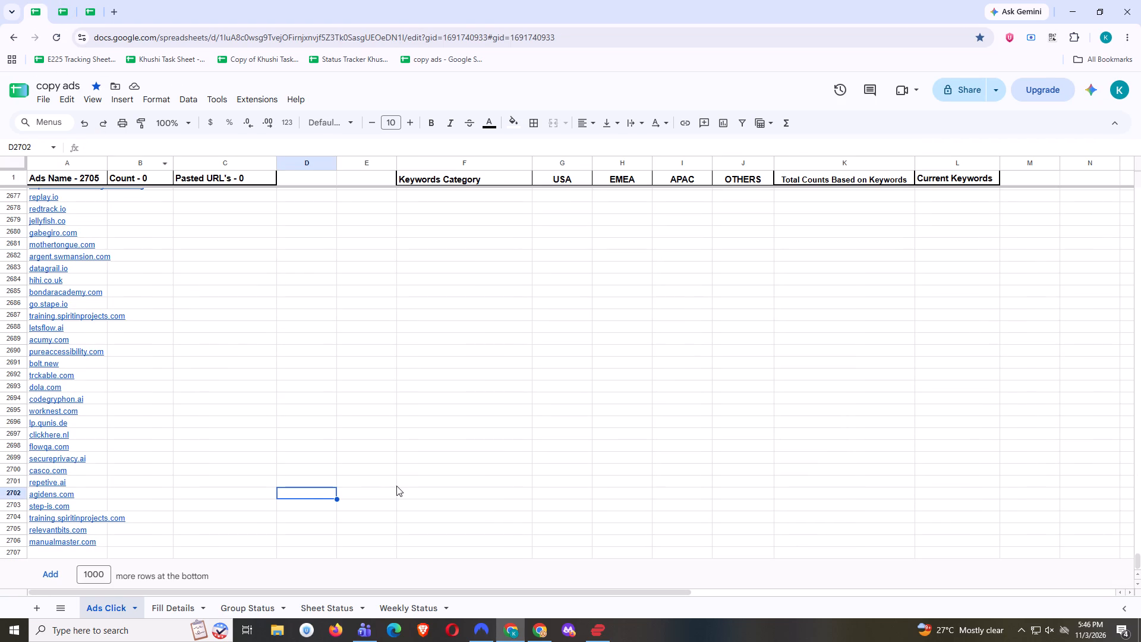
{"action": "left_click_drag", "start_coordinate": [1140, 558], "coordinate": [1140, 12]}
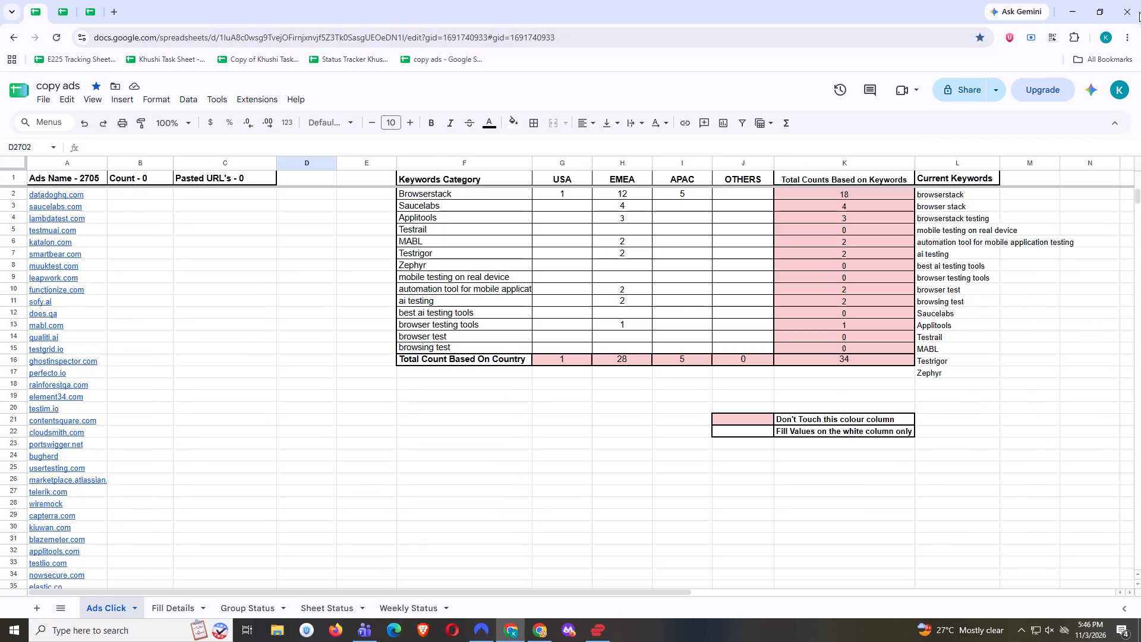
{"action": "left_click", "coordinate": [132, 199]}
{"action": "key", "text": "ctrl+v"}
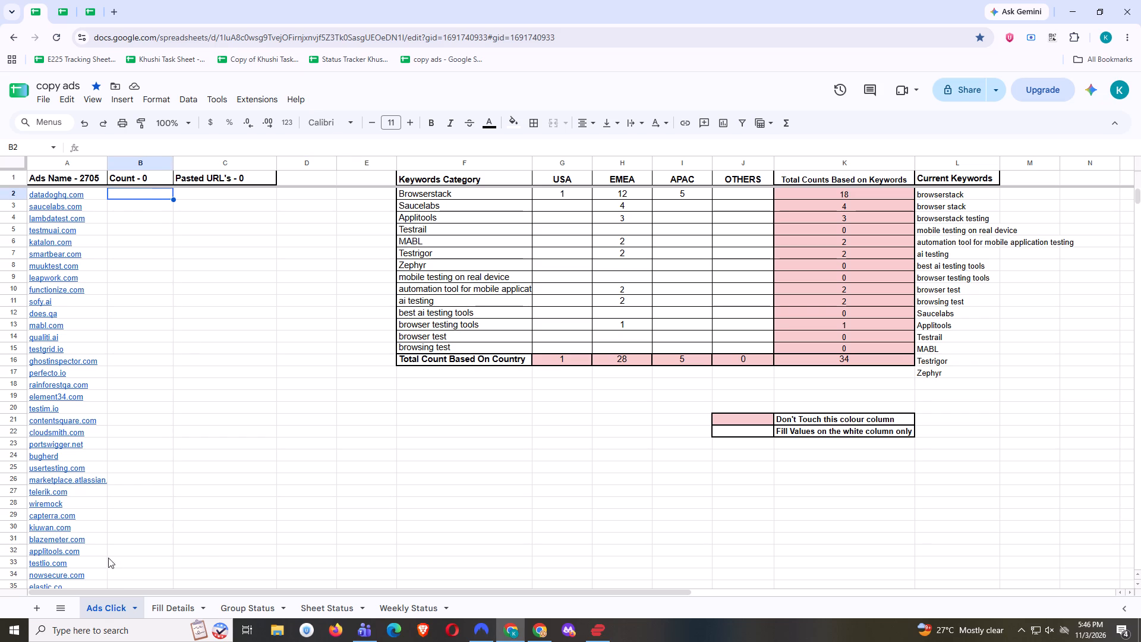
{"action": "left_click", "coordinate": [209, 187]}
Paste the copied counts under 3-Nov-26, starting at datadoghq.com, in Ads Clicked Tracker of Khushi Task Sheet.
{"action": "left_click", "coordinate": [58, 0]}
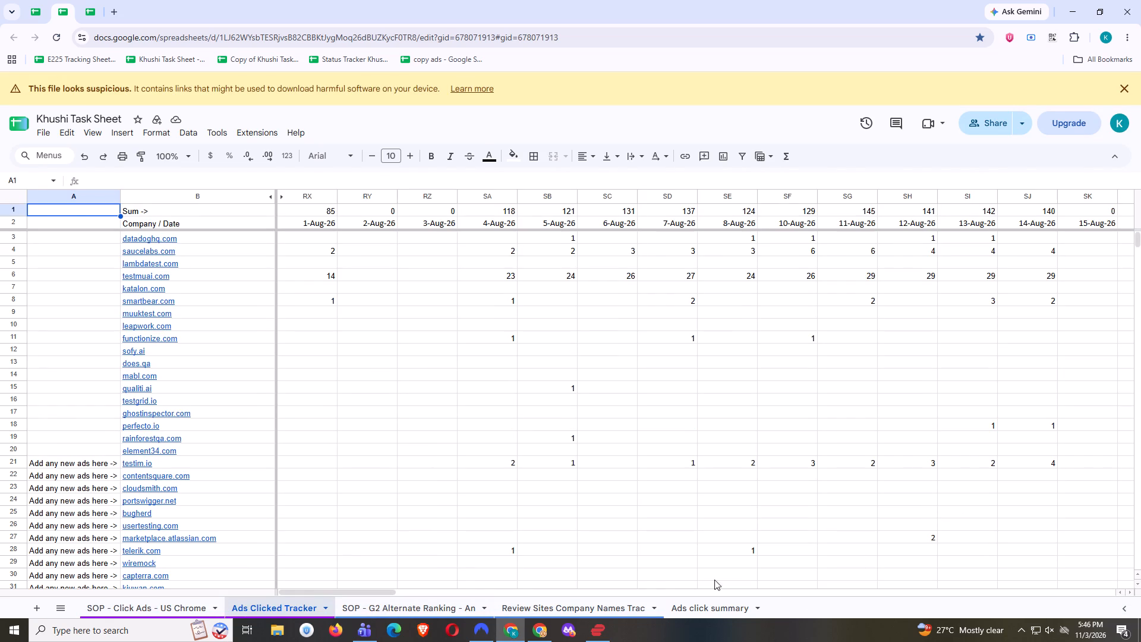
{"action": "left_click_drag", "start_coordinate": [387, 589], "coordinate": [1140, 596]}
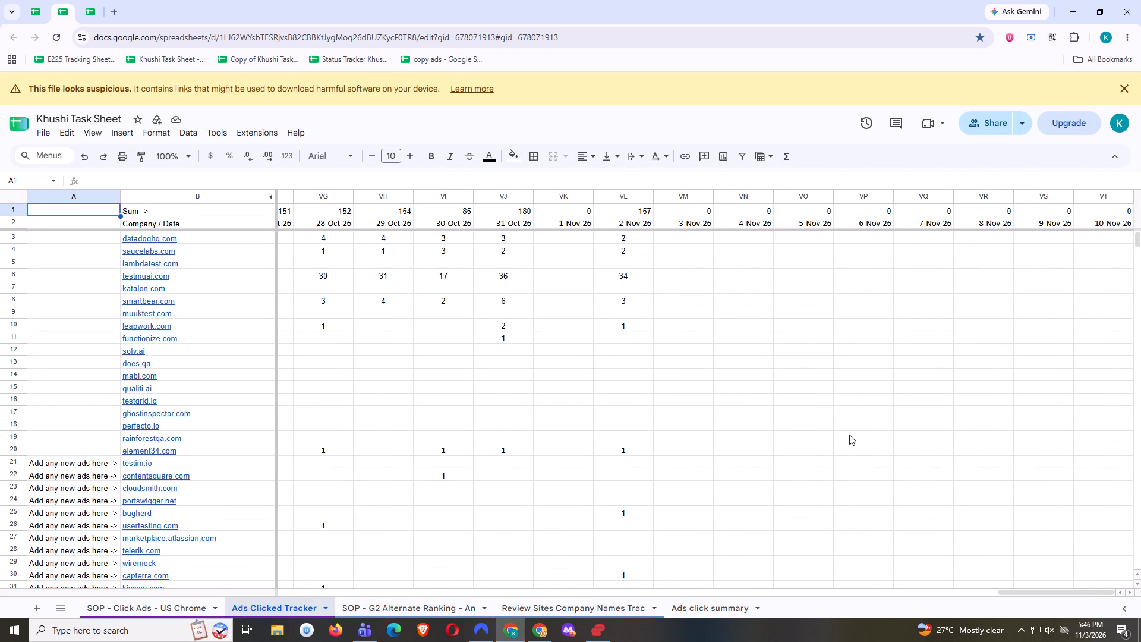
{"action": "left_click", "coordinate": [689, 239]}
{"action": "key", "text": "ctrl+v"}
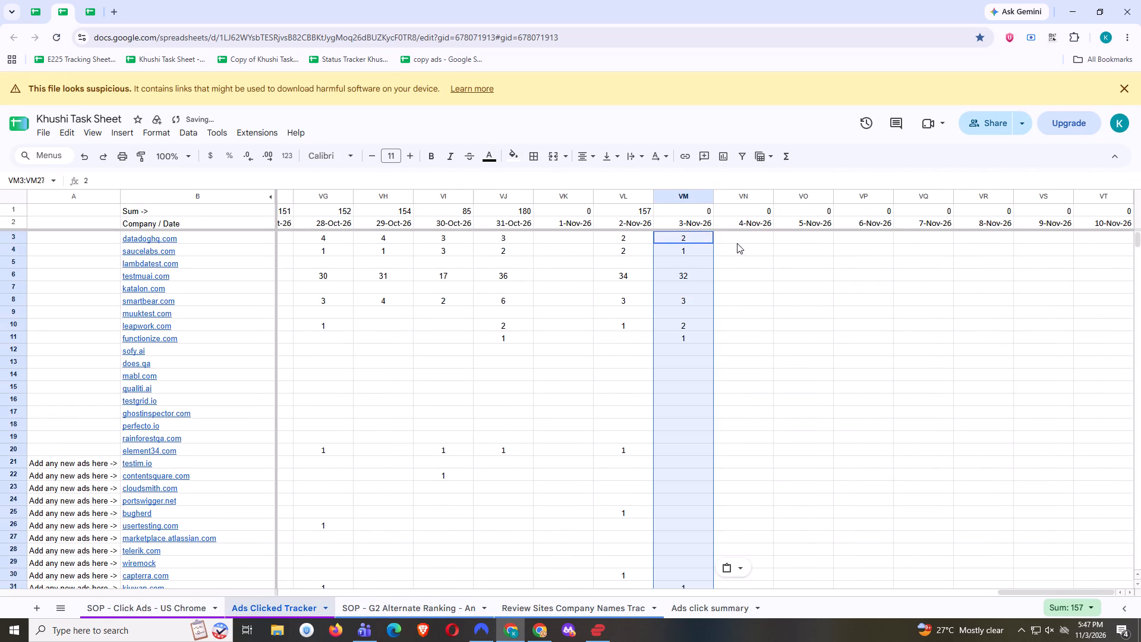
{"action": "left_click", "coordinate": [742, 241]}
Paste the same counts under 3-Nov-26, starting at datadoghq.com, in Ads Clicked Tracker of Copy of Khushi Task Sheet.
{"action": "left_click", "coordinate": [84, 15]}
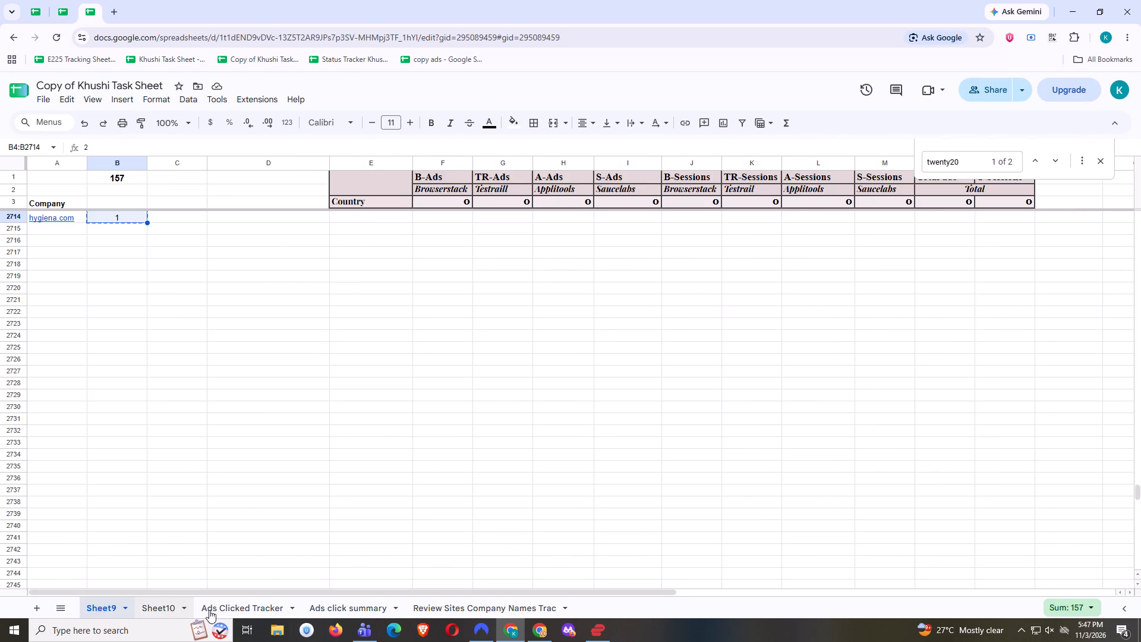
{"action": "left_click", "coordinate": [211, 610]}
{"action": "left_click", "coordinate": [219, 593]}
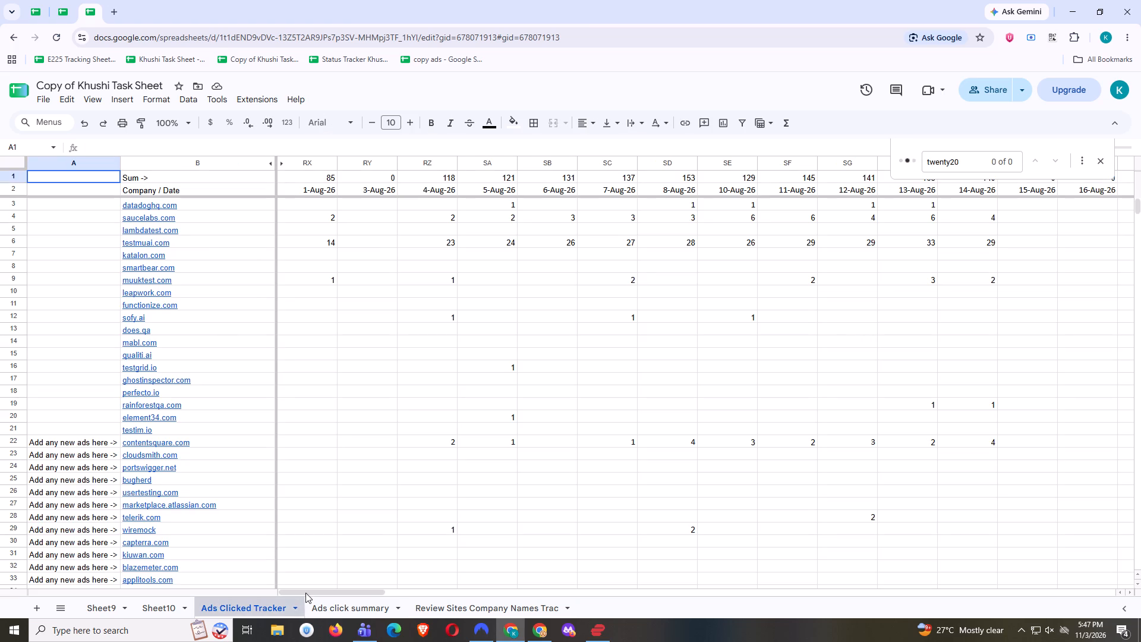
{"action": "left_click_drag", "start_coordinate": [306, 592], "coordinate": [1136, 581]}
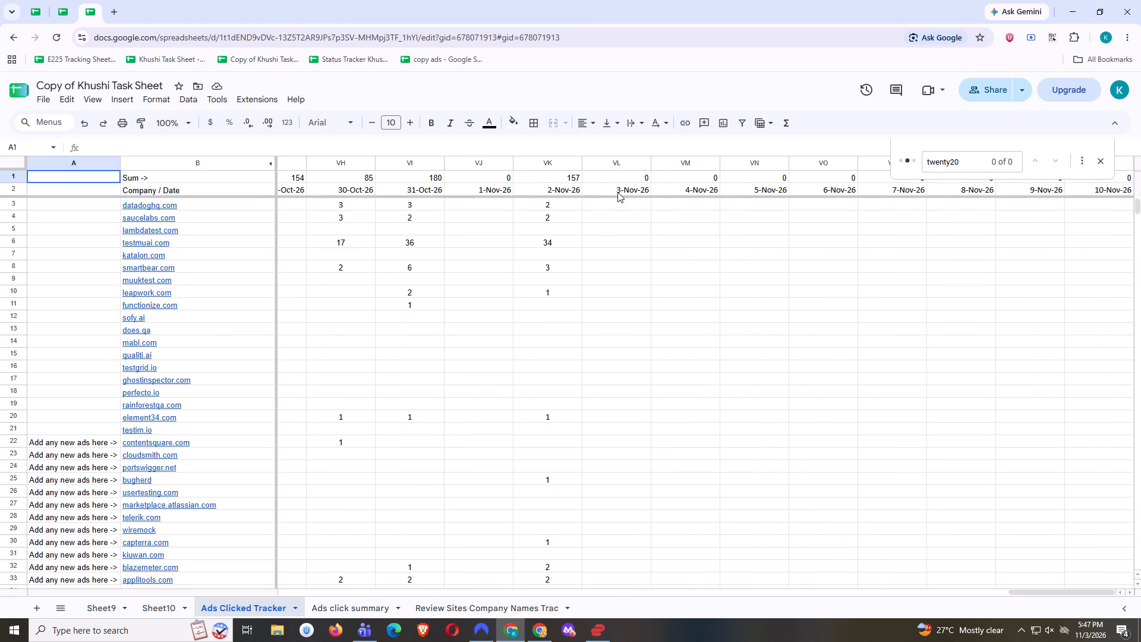
{"action": "left_click", "coordinate": [612, 202]}
{"action": "key", "text": "ctrl+v"}
{"action": "left_click", "coordinate": [672, 206]}
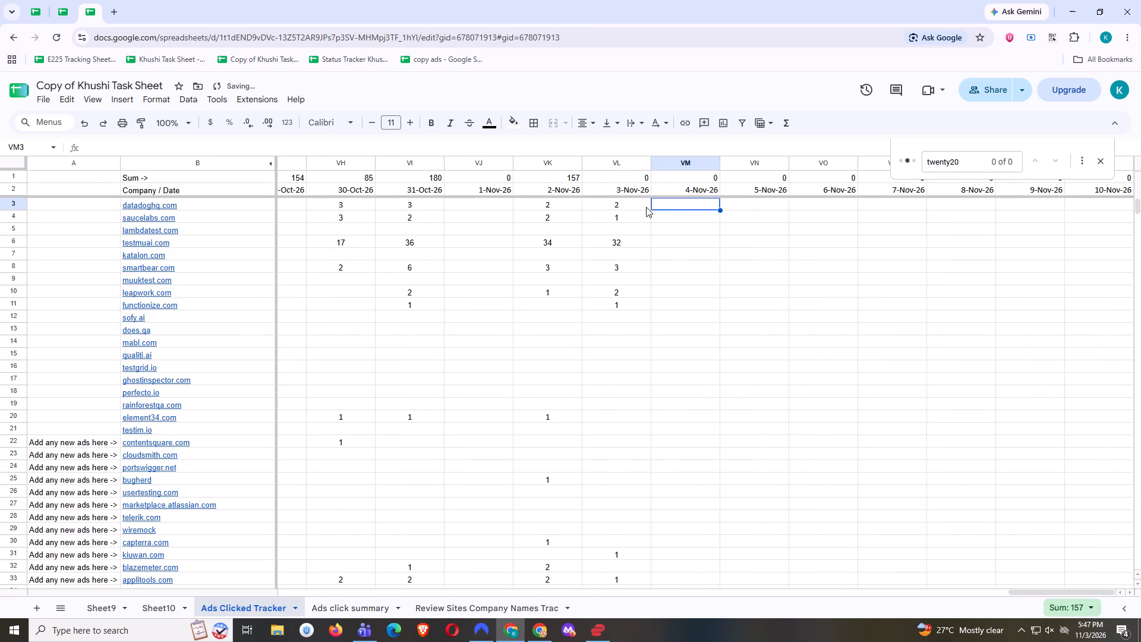
Copy the new company names, lp.similarweb.com through hygiena.com, from Sheet9 and paste them below manualmaster.com in Ads Clicked Tracker of Copy of Khushi Task Sheet.
{"action": "left_click", "coordinate": [218, 385]}
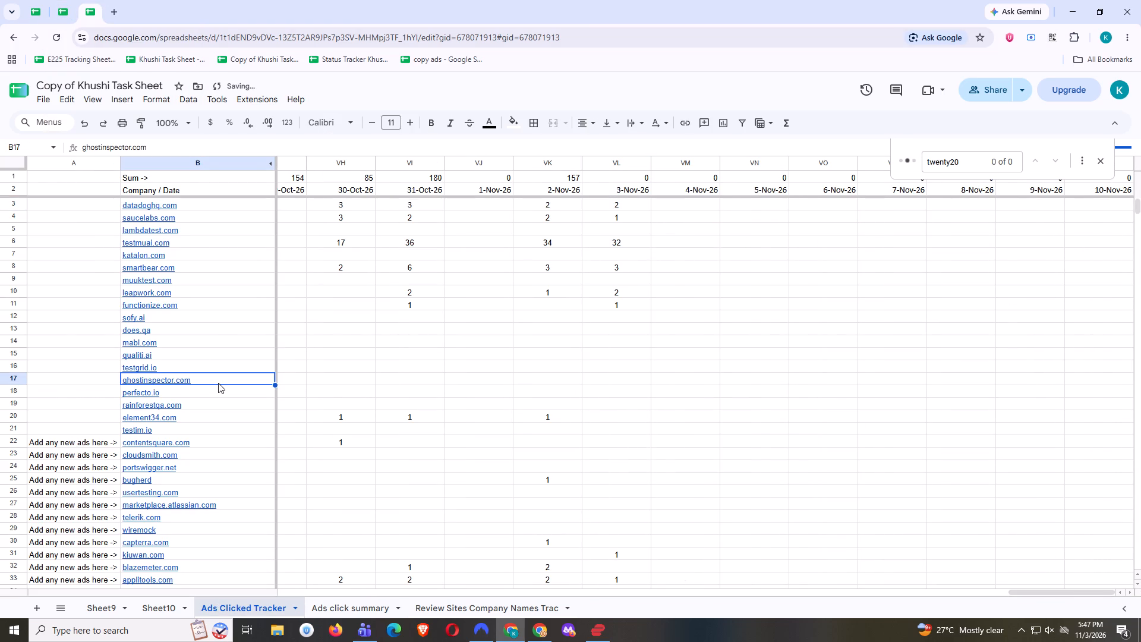
{"action": "key", "text": "ctrl+Down"}
{"action": "scroll", "coordinate": [267, 487], "scroll_direction": "down", "scroll_amount": 3}
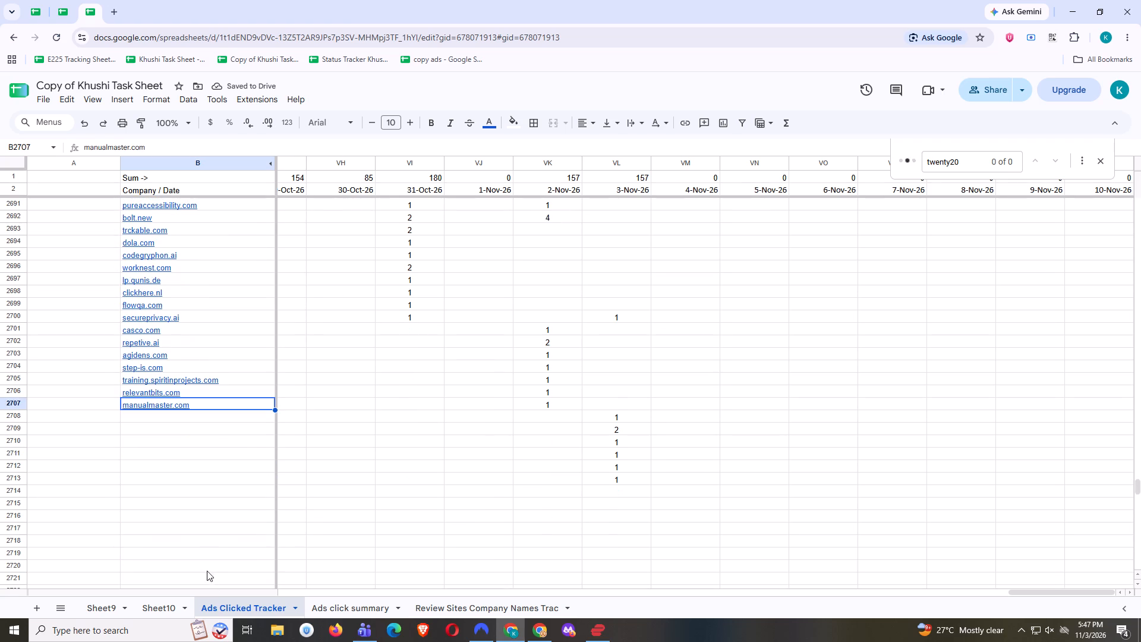
{"action": "left_click", "coordinate": [99, 606]}
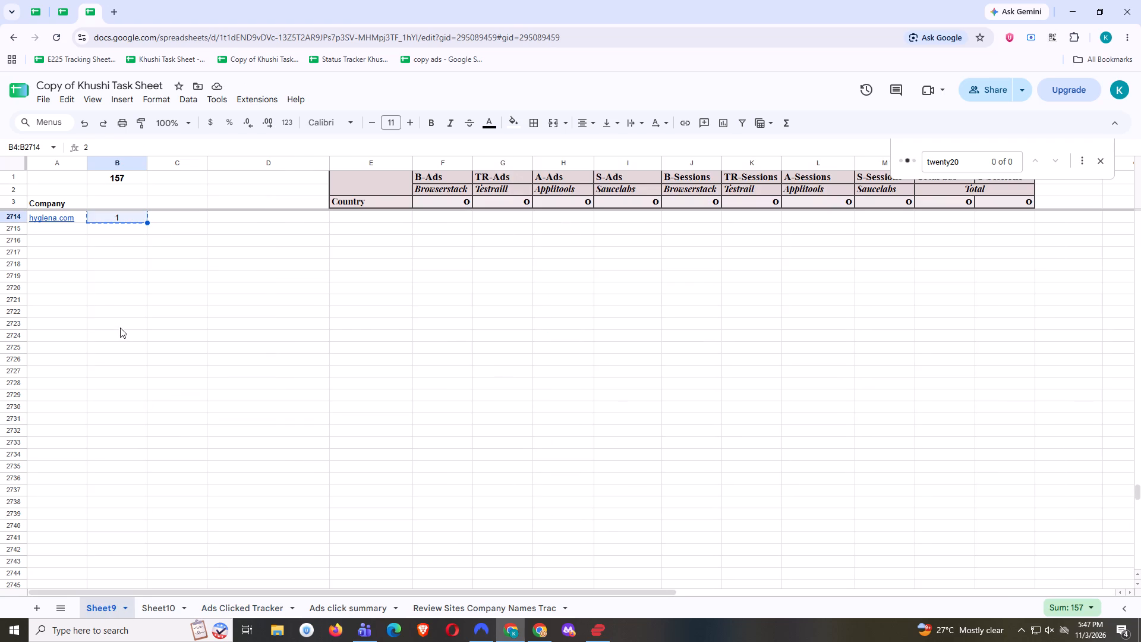
{"action": "scroll", "coordinate": [114, 339], "scroll_direction": "up", "scroll_amount": 2}
{"action": "left_click_drag", "start_coordinate": [49, 276], "coordinate": [49, 332]}
{"action": "key", "text": "ctrl+c"}
{"action": "left_click", "coordinate": [214, 613]}
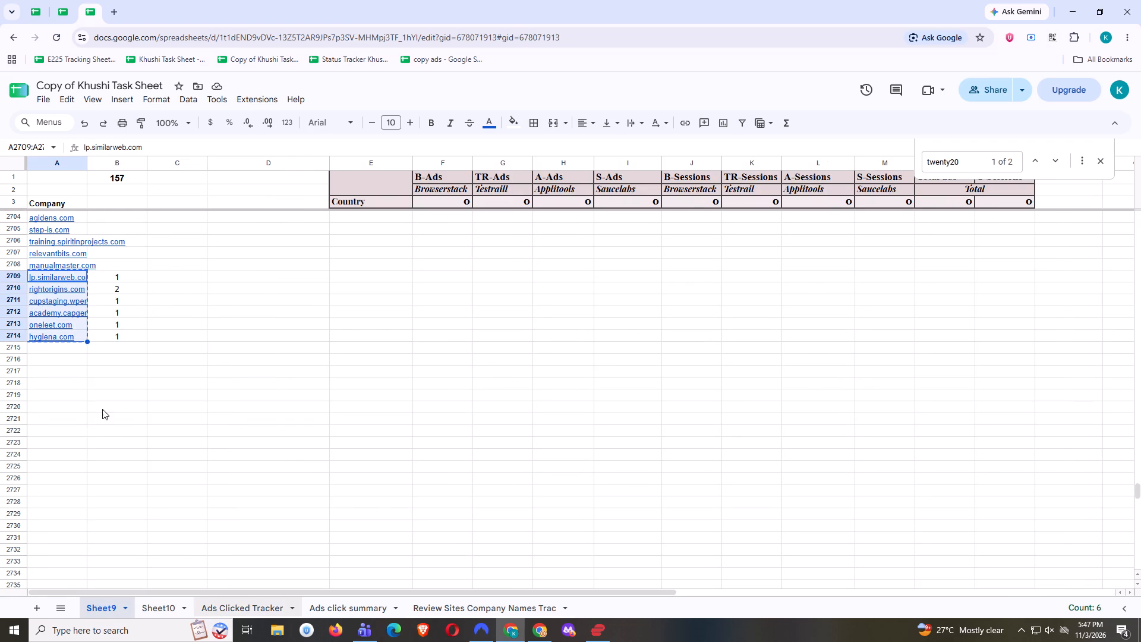
{"action": "left_click", "coordinate": [159, 417]}
{"action": "key", "text": "ctrl+v"}
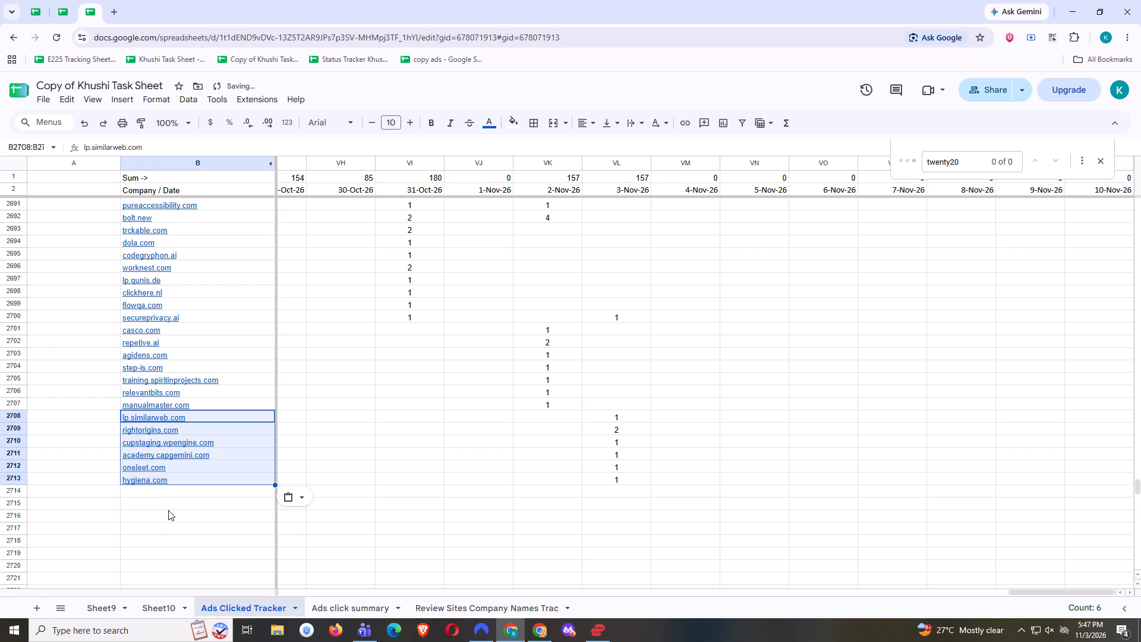
{"action": "left_click", "coordinate": [168, 510]}
Paste the same new company names below manualmaster.com in Ads Clicked Tracker of Khushi Task Sheet.
{"action": "left_click", "coordinate": [66, 7]}
{"action": "left_click", "coordinate": [200, 449]}
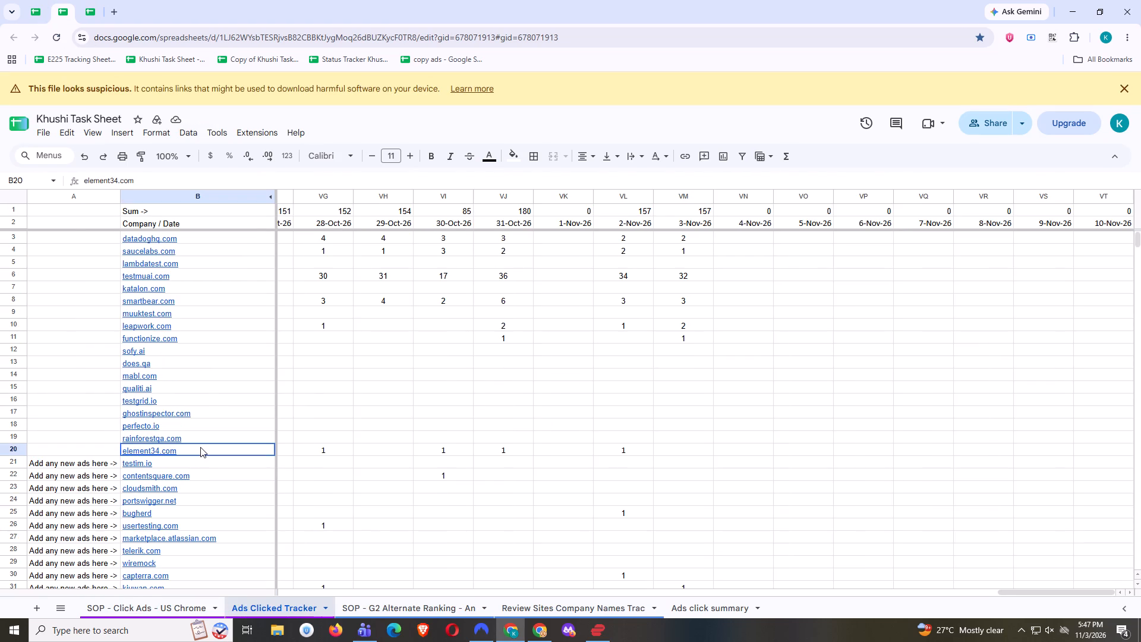
{"action": "key", "text": "ctrl+Down"}
{"action": "key", "text": "Down"}
{"action": "key", "text": "ctrl+v"}
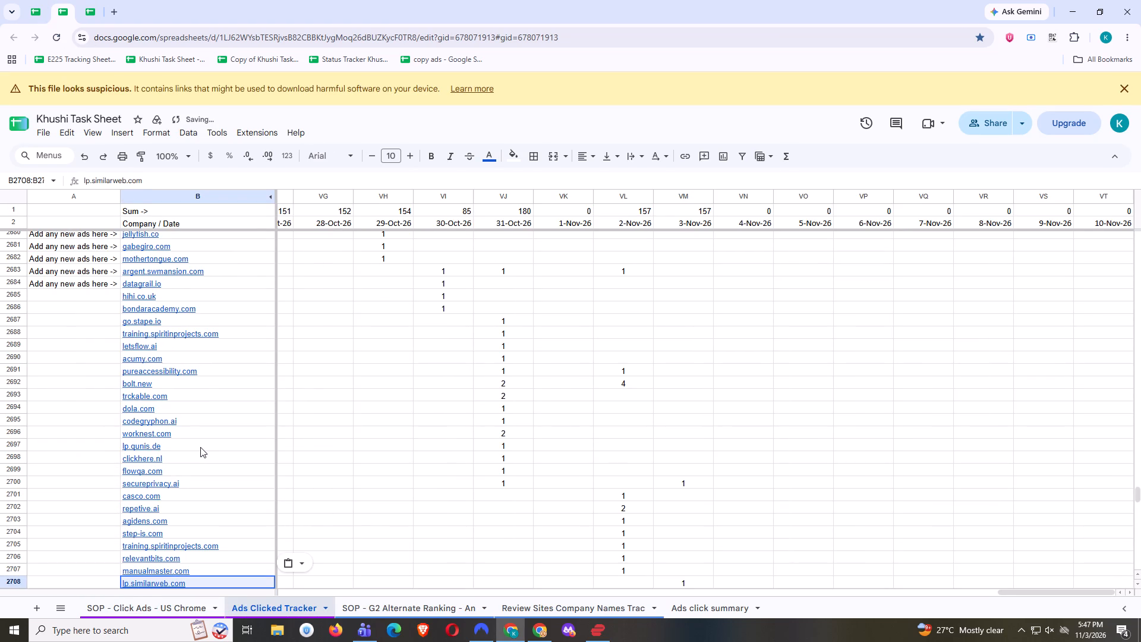
{"action": "left_click", "coordinate": [152, 428]}
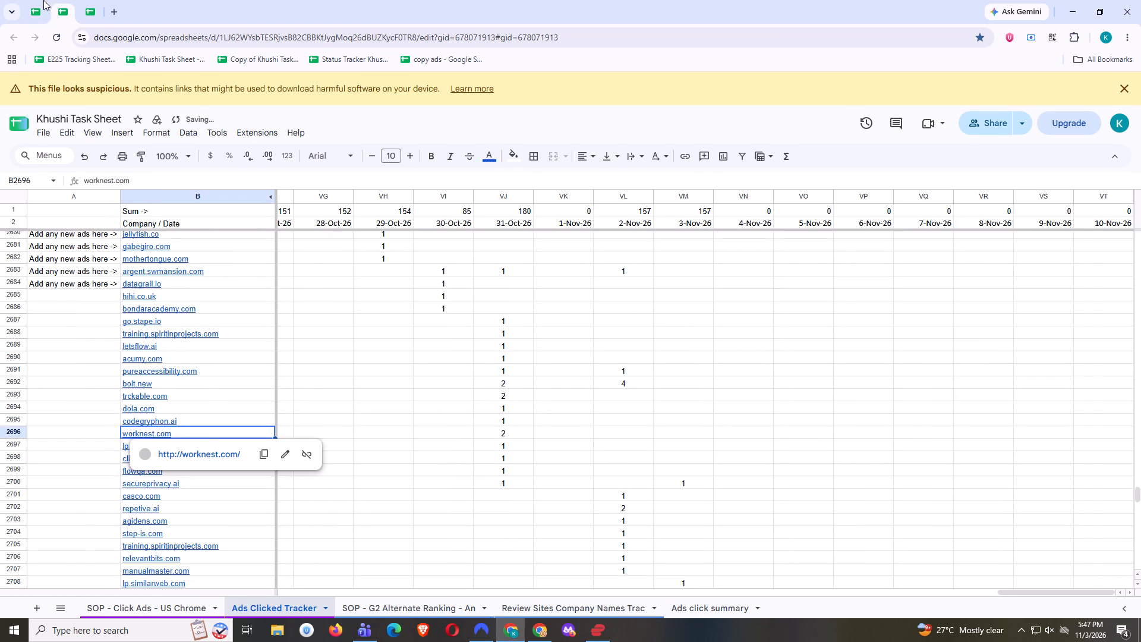
Paste the same new company names below manualmaster.com in the Ads Name column of the Ads Click sheet in copy ads.
{"action": "left_click", "coordinate": [30, 7]}
{"action": "left_click", "coordinate": [85, 384]}
{"action": "key", "text": "ctrl+Down"}
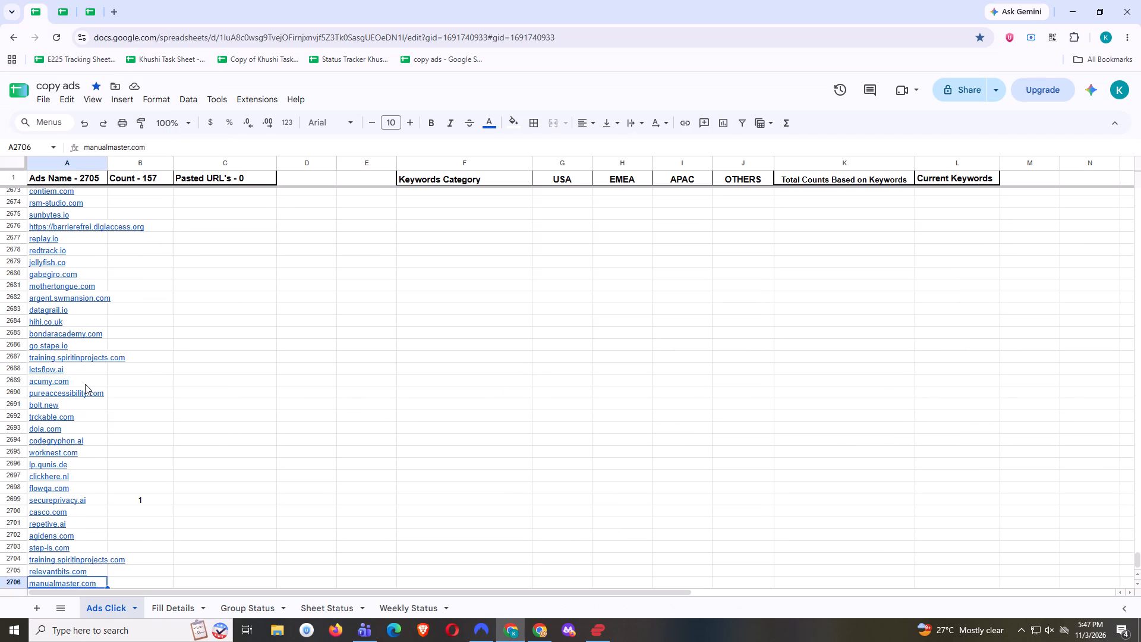
{"action": "key", "text": "Down"}
{"action": "key", "text": "ctrl+v"}
{"action": "scroll", "coordinate": [86, 410], "scroll_direction": "down", "scroll_amount": 2}
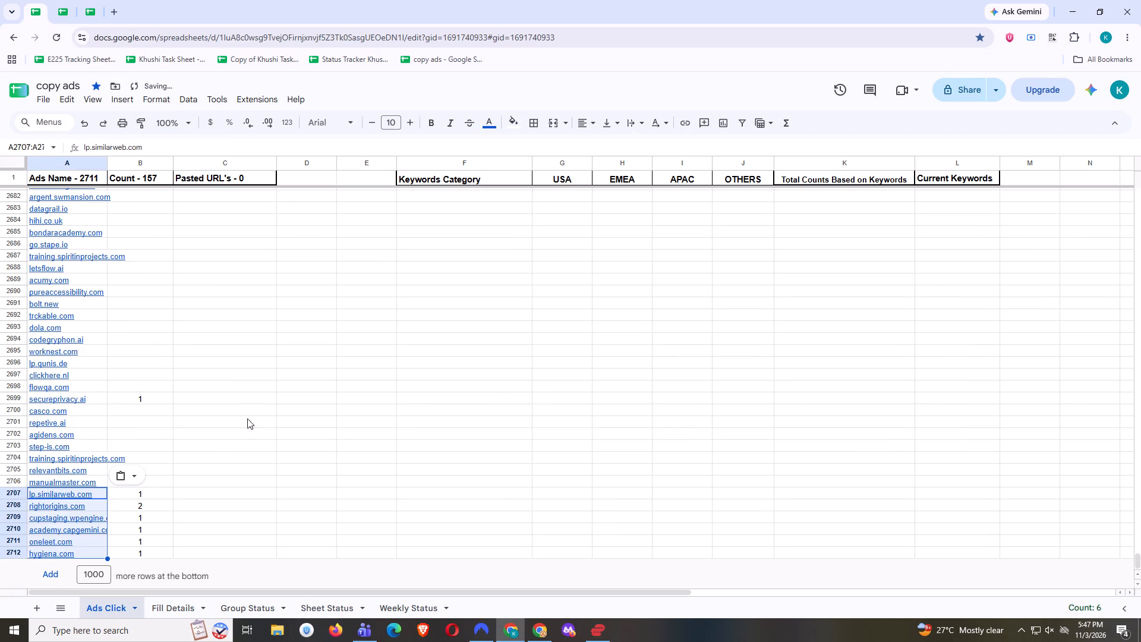
{"action": "scroll", "coordinate": [248, 416], "scroll_direction": "down", "scroll_amount": 4}
{"action": "left_click", "coordinate": [247, 421]}
{"action": "scroll", "coordinate": [244, 480], "scroll_direction": "down", "scroll_amount": 3}
{"action": "scroll", "coordinate": [244, 481], "scroll_direction": "up", "scroll_amount": 10}
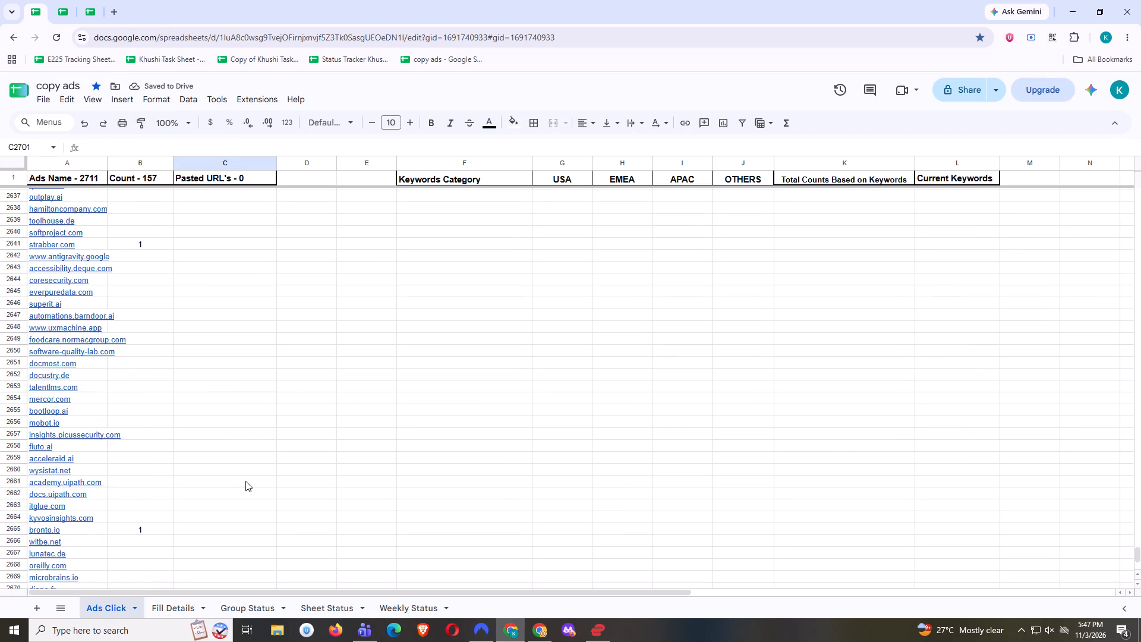
{"action": "scroll", "coordinate": [231, 457], "scroll_direction": "up", "scroll_amount": 3}
Clear the existing USA, EMEA and APAC counts from the Keywords Category table in the Ads Click sheet of copy ads.
{"action": "left_click", "coordinate": [84, 5]}
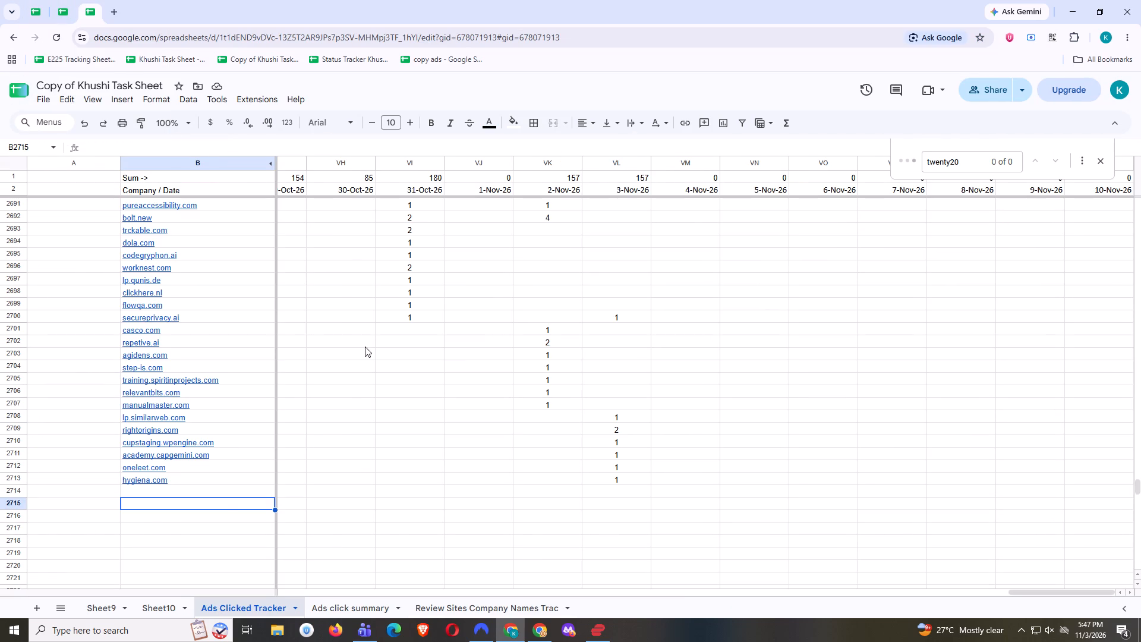
{"action": "left_click", "coordinate": [160, 601]}
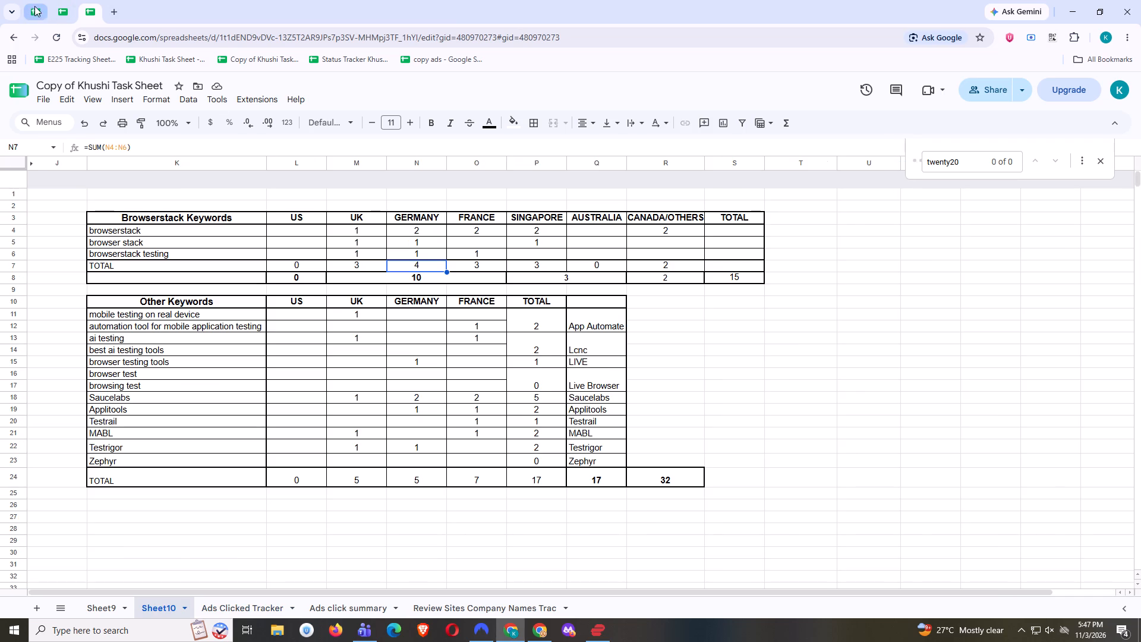
{"action": "left_click", "coordinate": [39, 8]}
{"action": "left_click", "coordinate": [175, 611]}
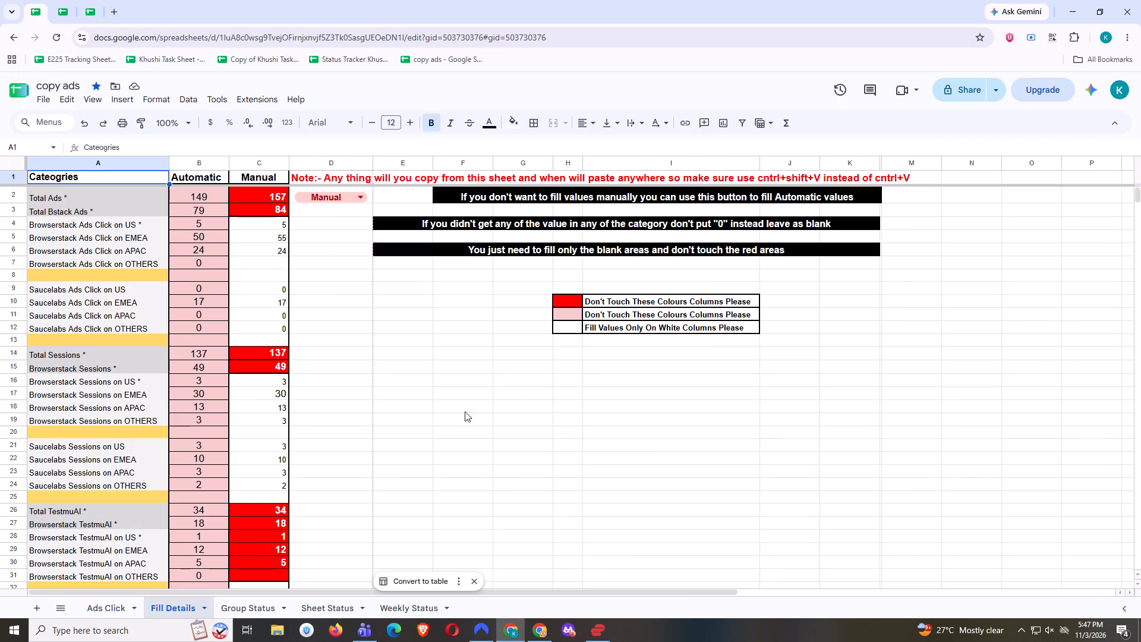
{"action": "left_click_drag", "start_coordinate": [57, 605], "coordinate": [68, 608]}
{"action": "left_click", "coordinate": [114, 608]}
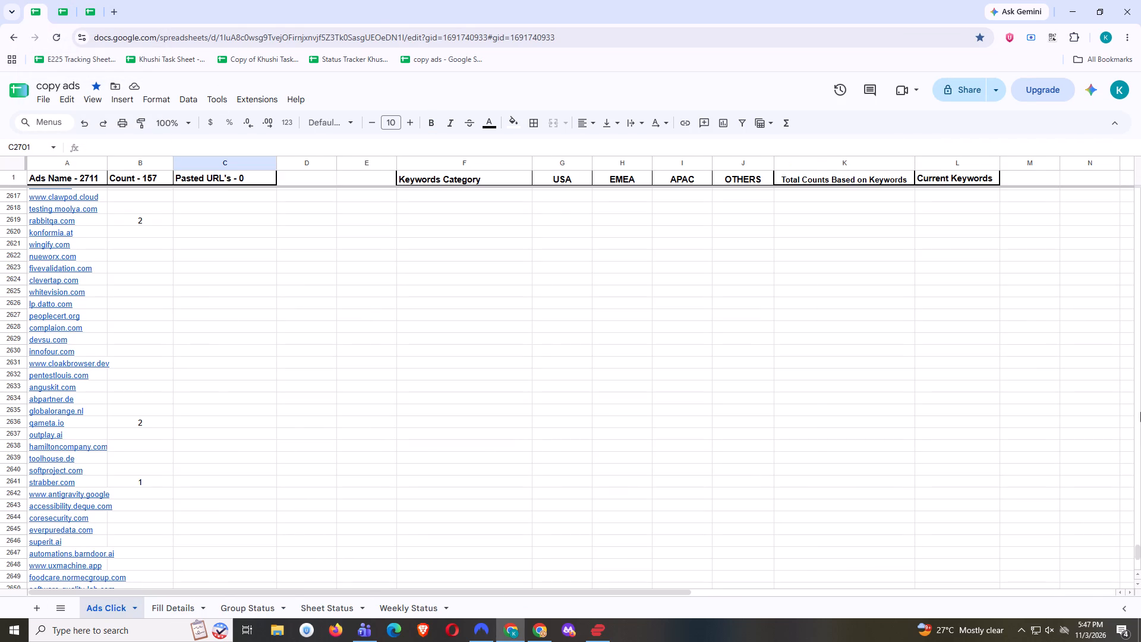
{"action": "left_click_drag", "start_coordinate": [1140, 552], "coordinate": [1140, 149]}
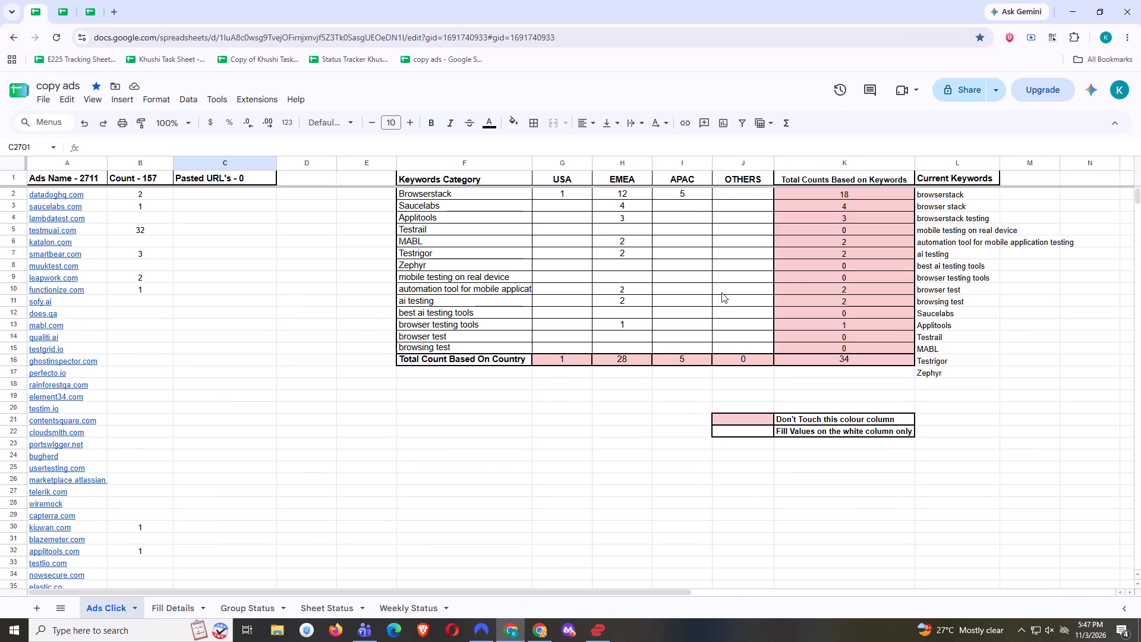
{"action": "left_click_drag", "start_coordinate": [565, 194], "coordinate": [658, 324]}
{"action": "key", "text": "BackSpace"}
Fill the Browserstack row of the Keywords Category table with EMEA 10, OTHERS 2 and APAC 3.
{"action": "left_click", "coordinate": [638, 195]}
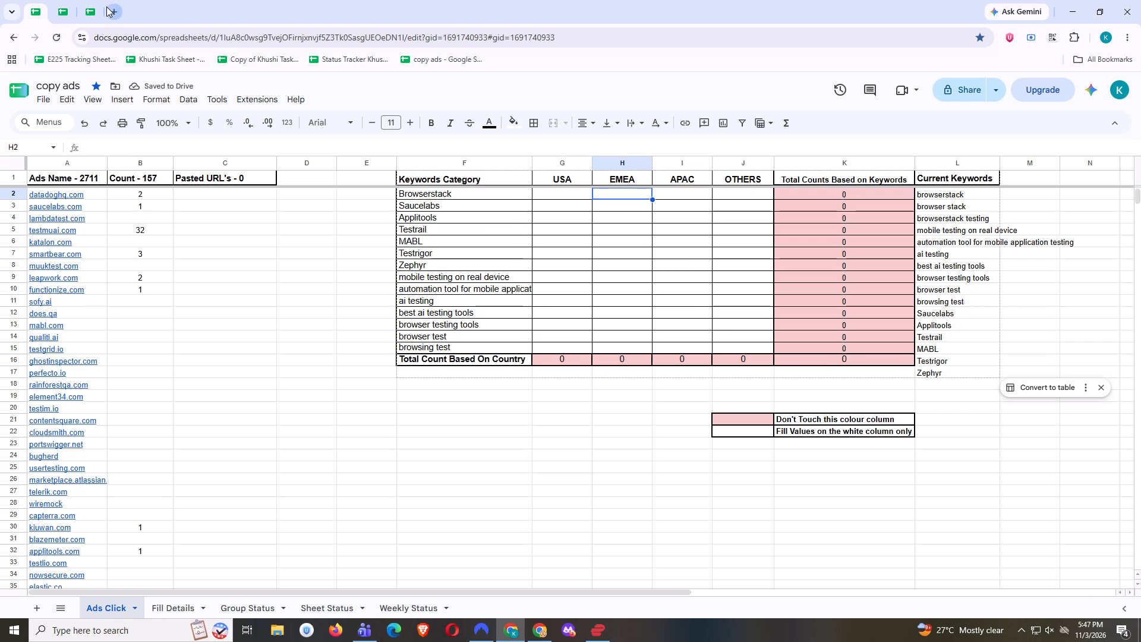
{"action": "key", "text": "grave"}
{"action": "key", "text": "BackSpace"}
{"action": "type", "text": "10"}
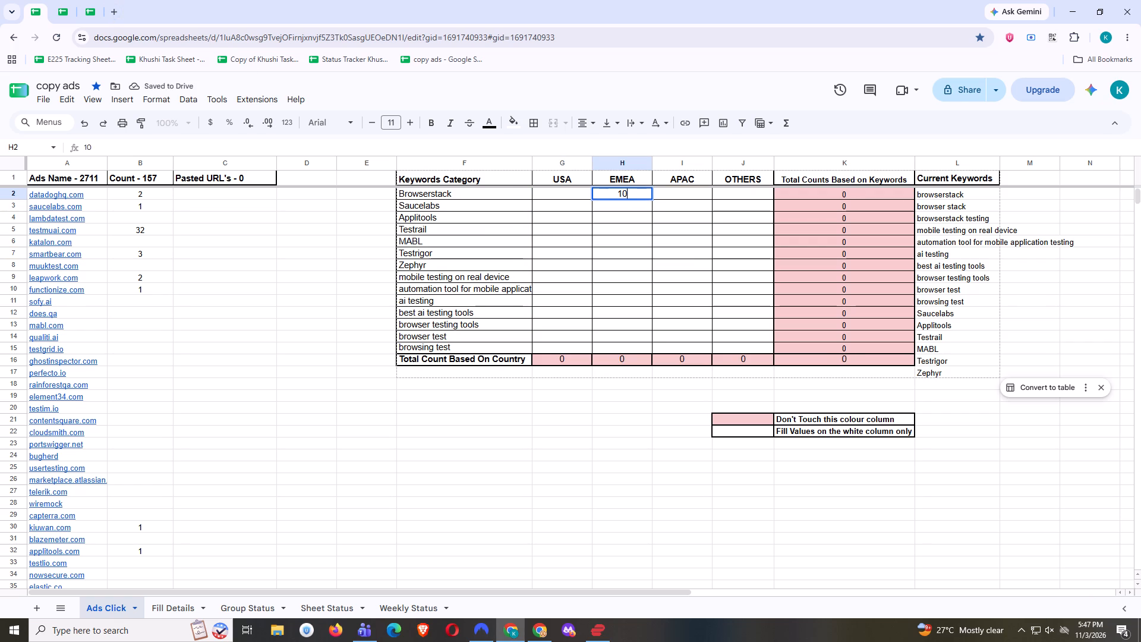
{"action": "key", "text": "Return"}
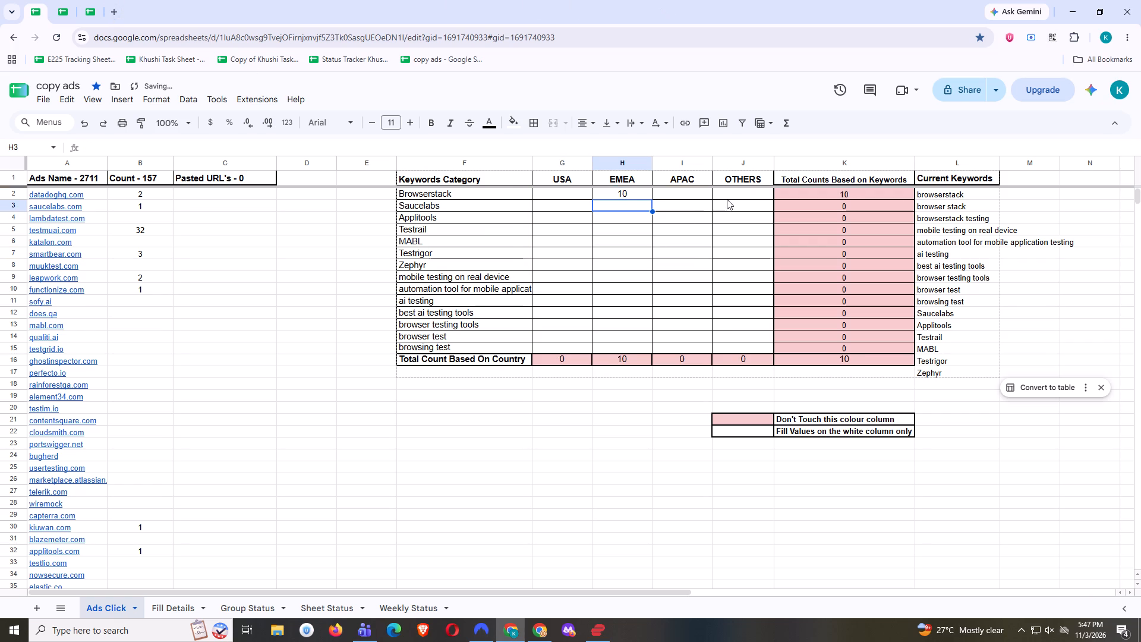
{"action": "left_click", "coordinate": [732, 198]}
{"action": "key", "text": "2"}
{"action": "left_click", "coordinate": [688, 200]}
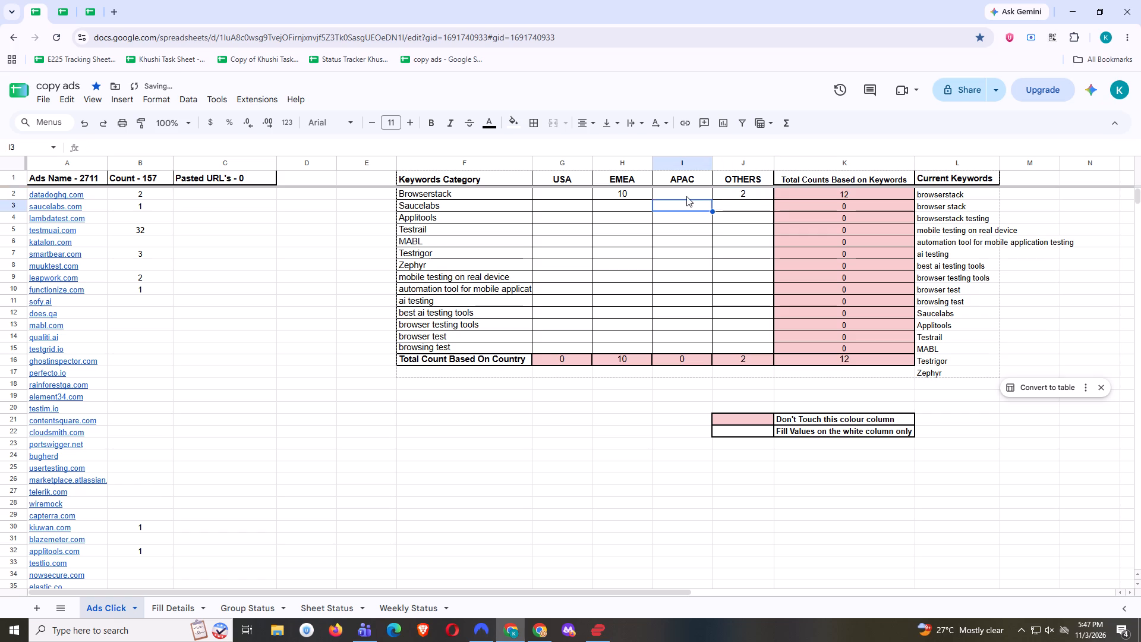
{"action": "left_click", "coordinate": [686, 196]}
{"action": "key", "text": "3"}
{"action": "left_click", "coordinate": [685, 211]}
Consult Sheet10's Other Keywords table and enter EMEA counts of 1 for Saucelabs and 2 for Applitools in copy ads.
{"action": "left_click", "coordinate": [90, 1]}
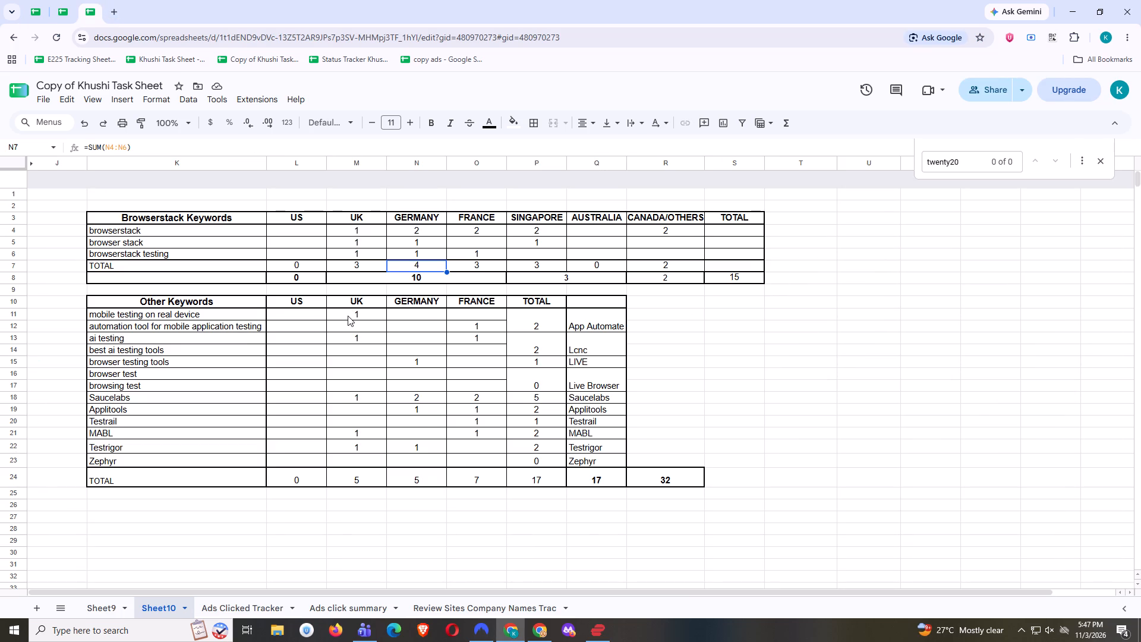
{"action": "left_click", "coordinate": [348, 316]}
{"action": "left_click", "coordinate": [32, 10]}
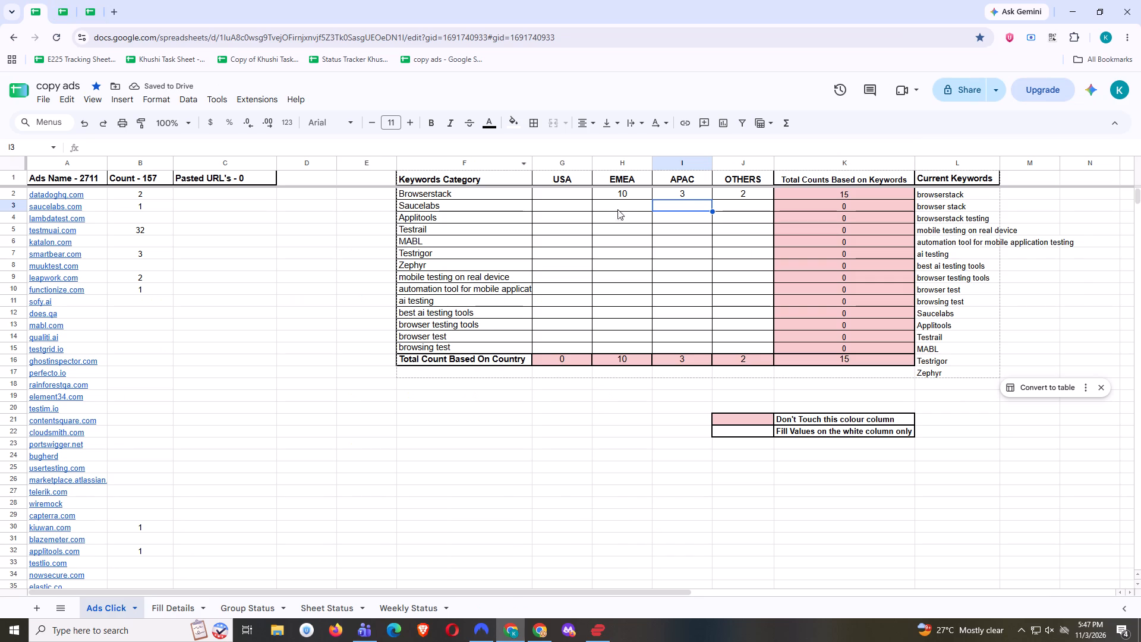
{"action": "left_click", "coordinate": [636, 211]}
{"action": "key", "text": "1"}
{"action": "left_click", "coordinate": [635, 217]}
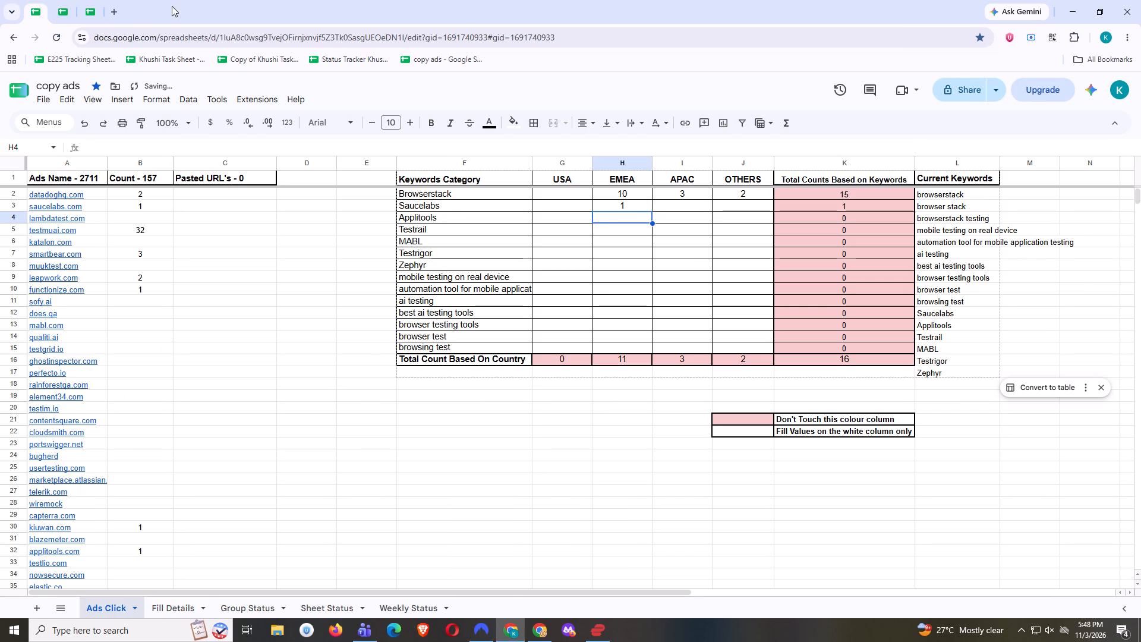
{"action": "key", "text": "2"}
{"action": "left_click", "coordinate": [94, 10]}
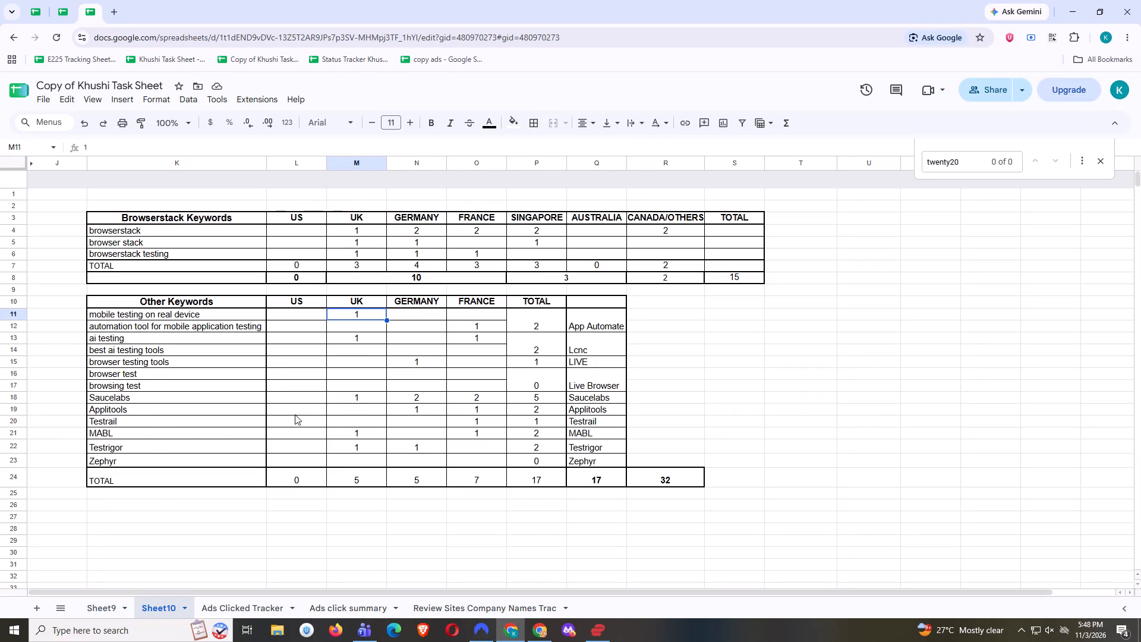
{"action": "left_click_drag", "start_coordinate": [408, 414], "coordinate": [521, 420]}
{"action": "left_click", "coordinate": [516, 432]}
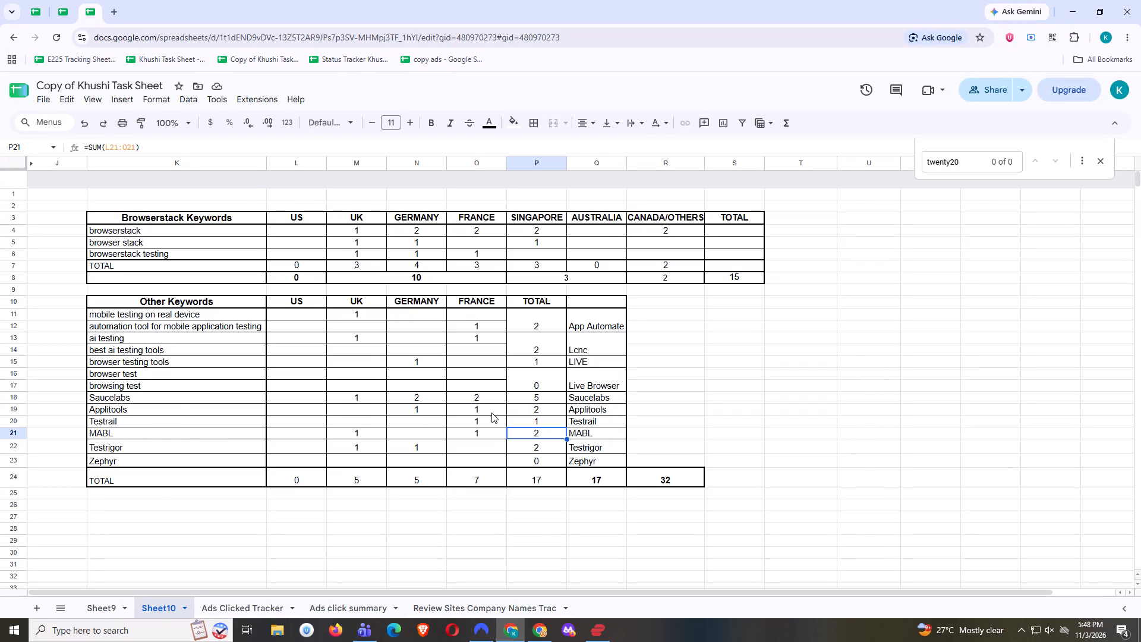
Connect NordVPN to Italy.
{"action": "left_click", "coordinate": [470, 626]}
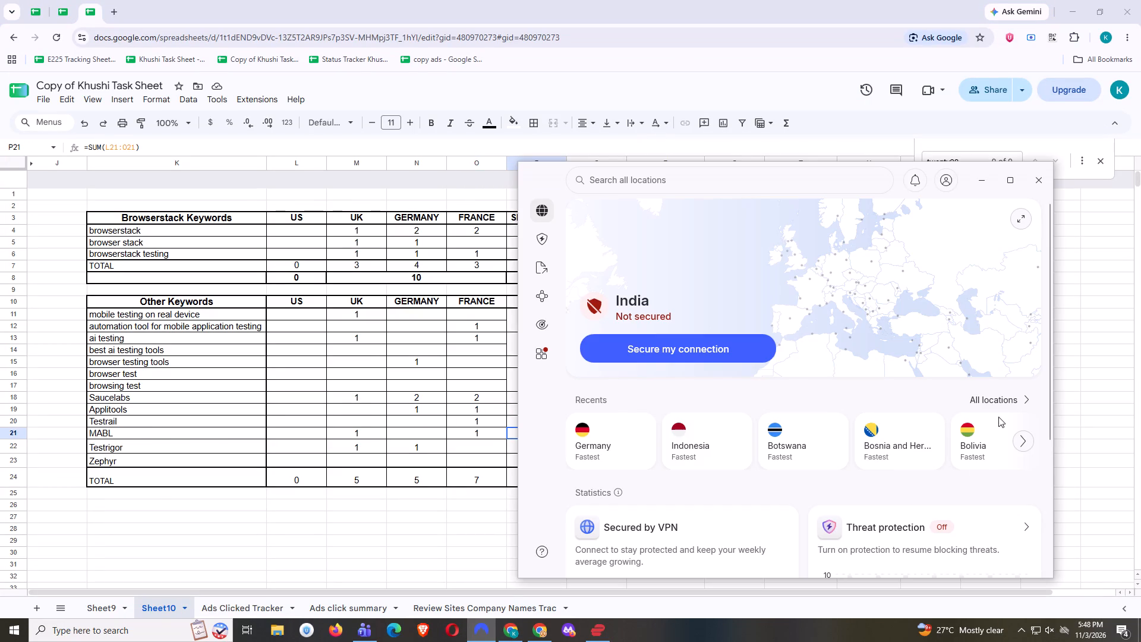
{"action": "left_click", "coordinate": [998, 403]}
{"action": "scroll", "coordinate": [641, 547], "scroll_direction": "down", "scroll_amount": 3}
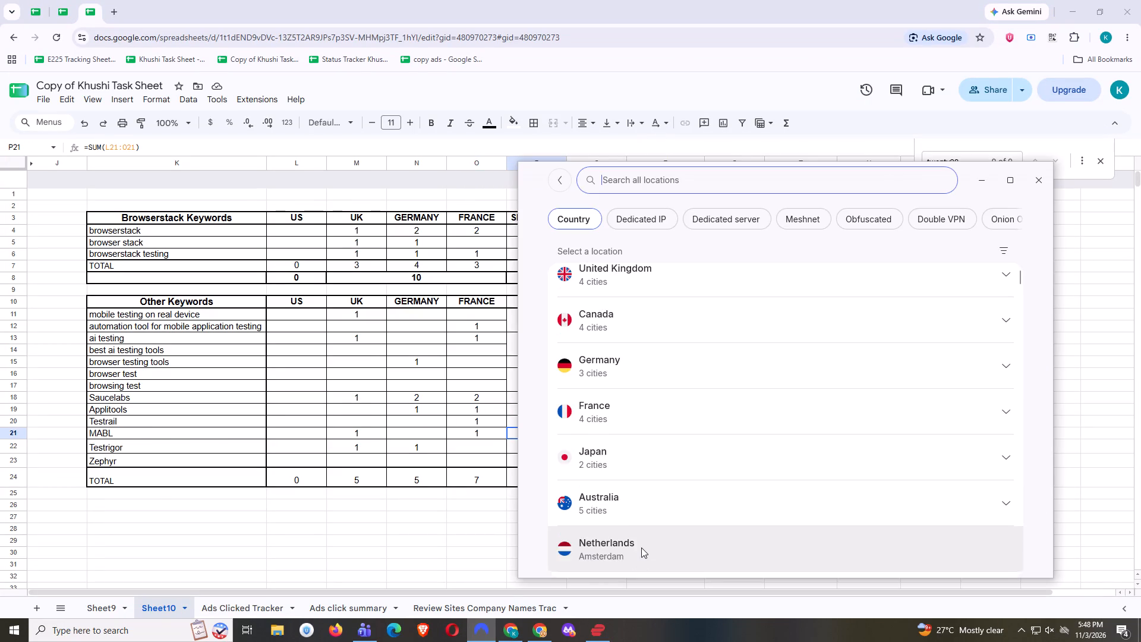
{"action": "left_click", "coordinate": [641, 546]}
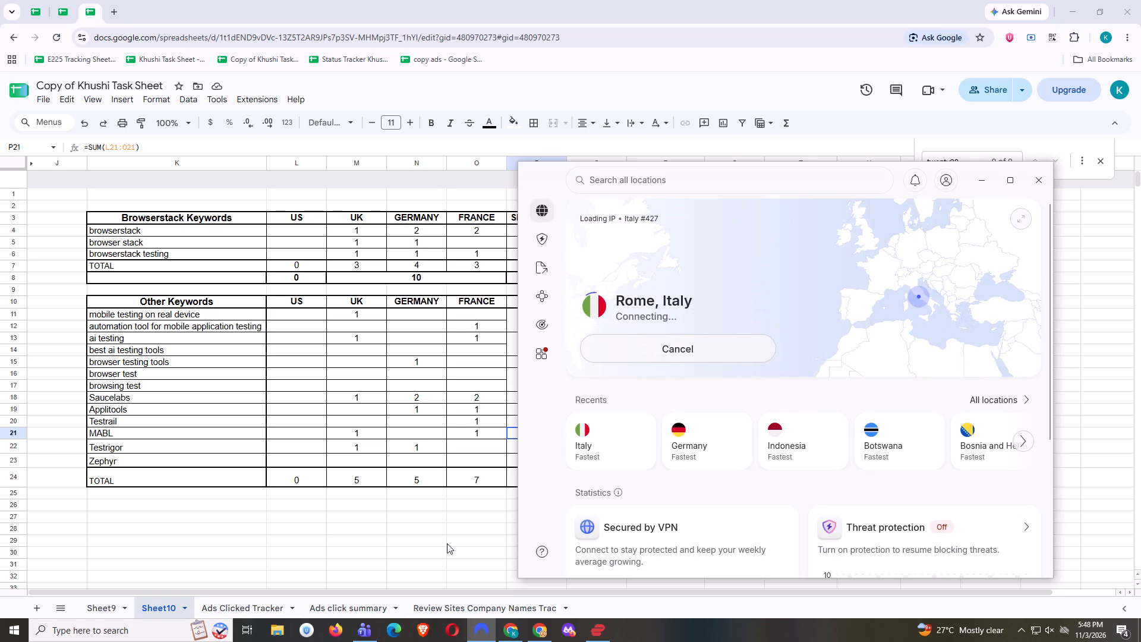
{"action": "left_click", "coordinate": [447, 543]}
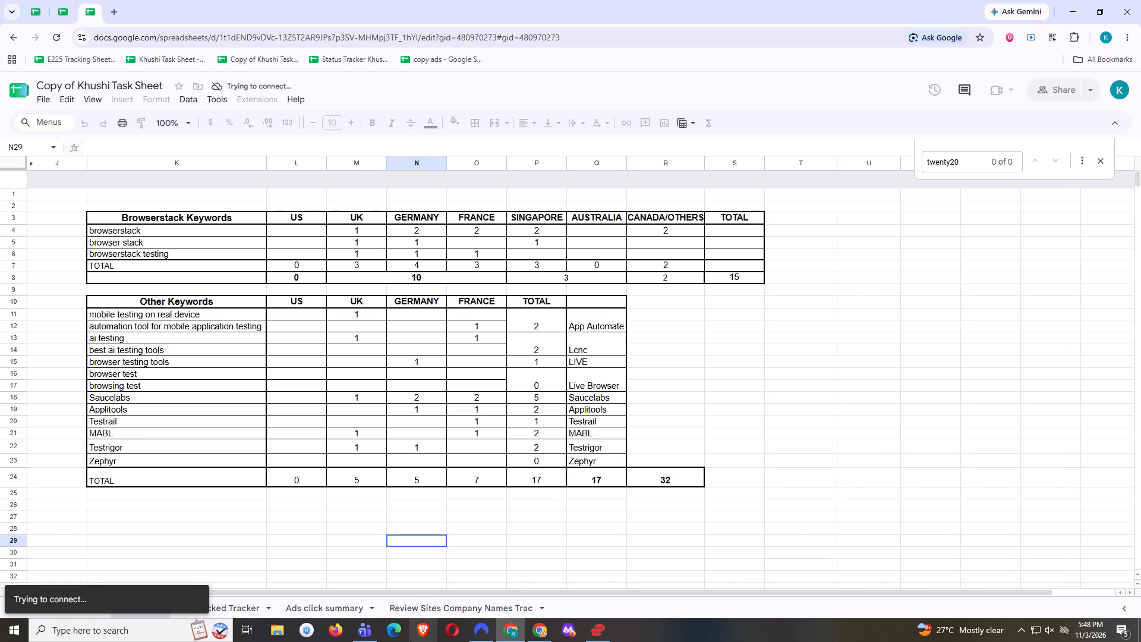
{"action": "right_click", "coordinate": [448, 635]}
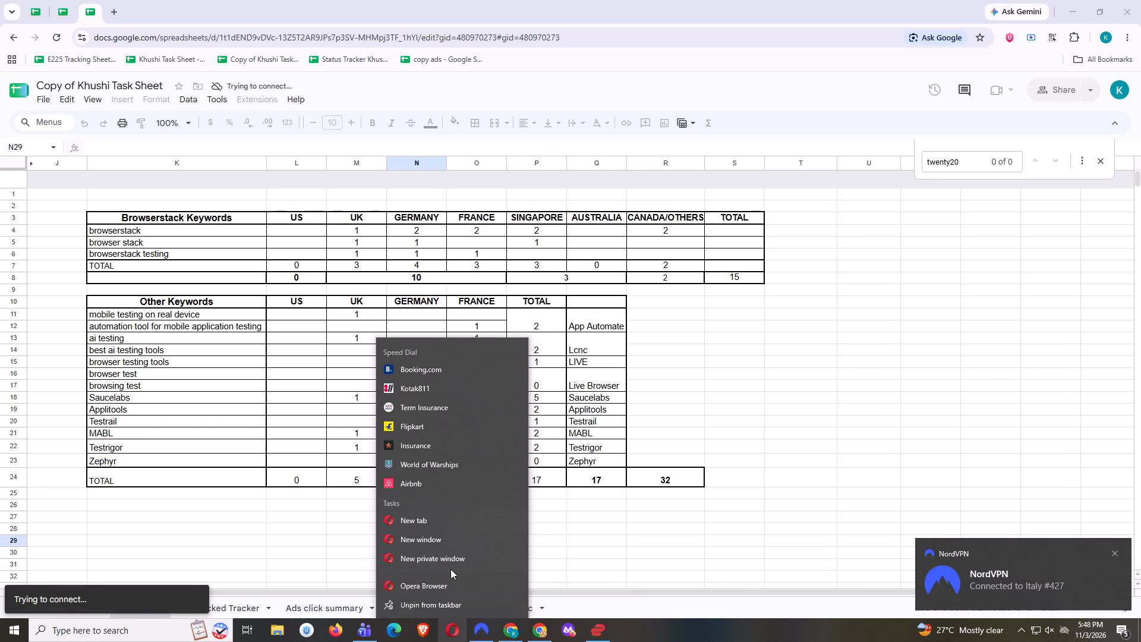
{"action": "left_click", "coordinate": [450, 568]}
{"action": "left_click", "coordinate": [453, 564]}
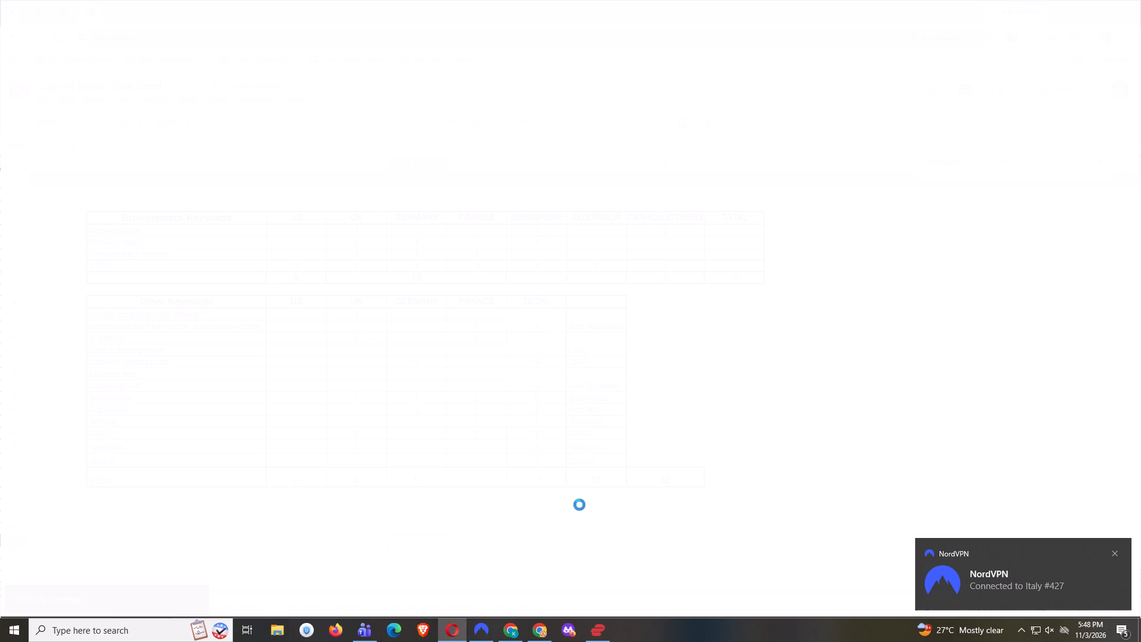
{"action": "left_click", "coordinate": [537, 636]}
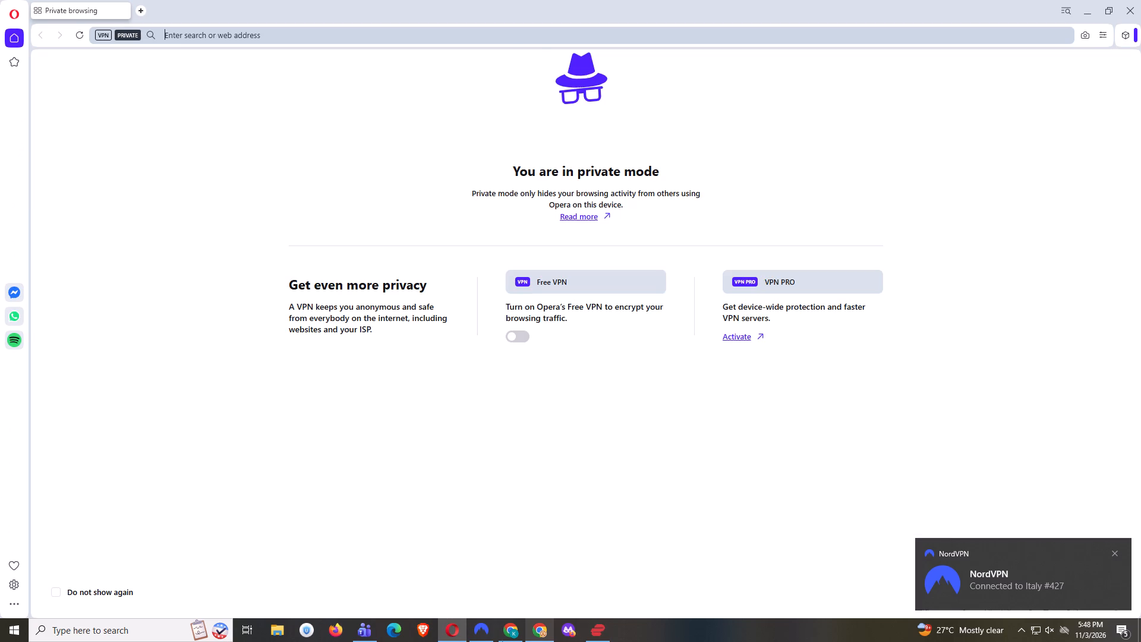
{"action": "left_click", "coordinate": [540, 627]}
{"action": "left_click", "coordinate": [507, 641]}
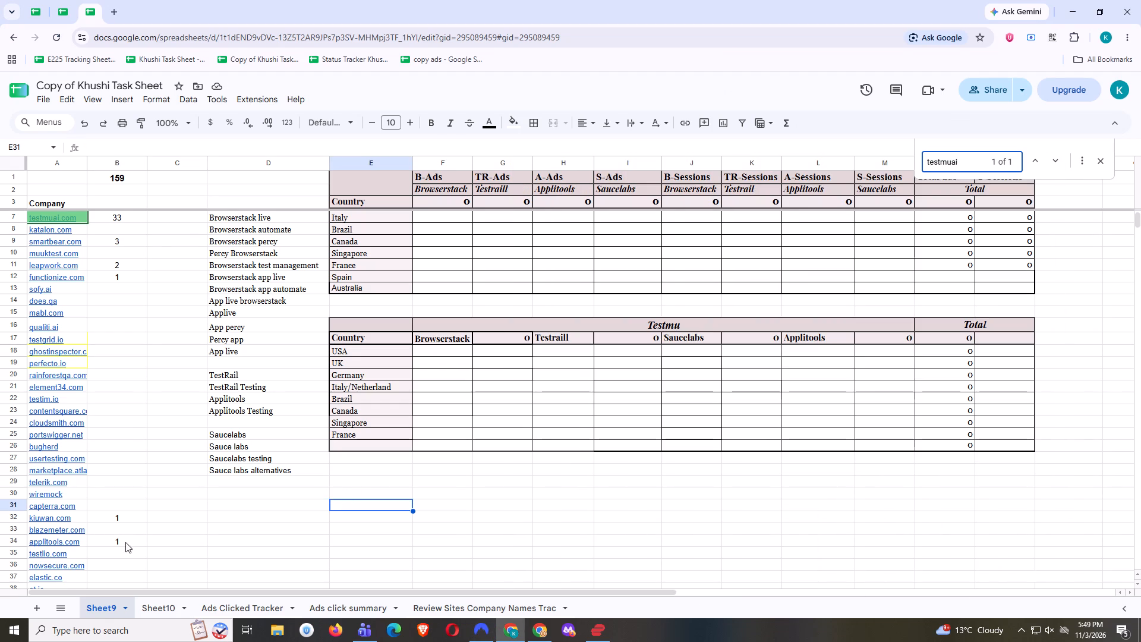
{"action": "double_click", "coordinate": [952, 158]}
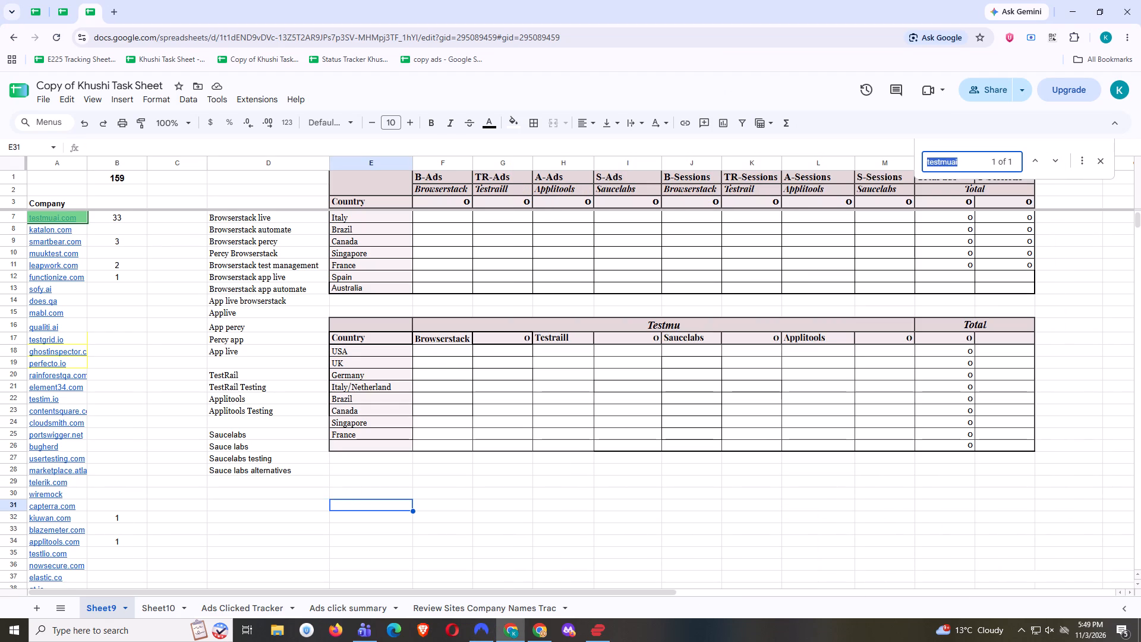
{"action": "key", "text": "ctrl+v"}
{"action": "double_click", "coordinate": [952, 158]}
{"action": "type", "text": "argos"}
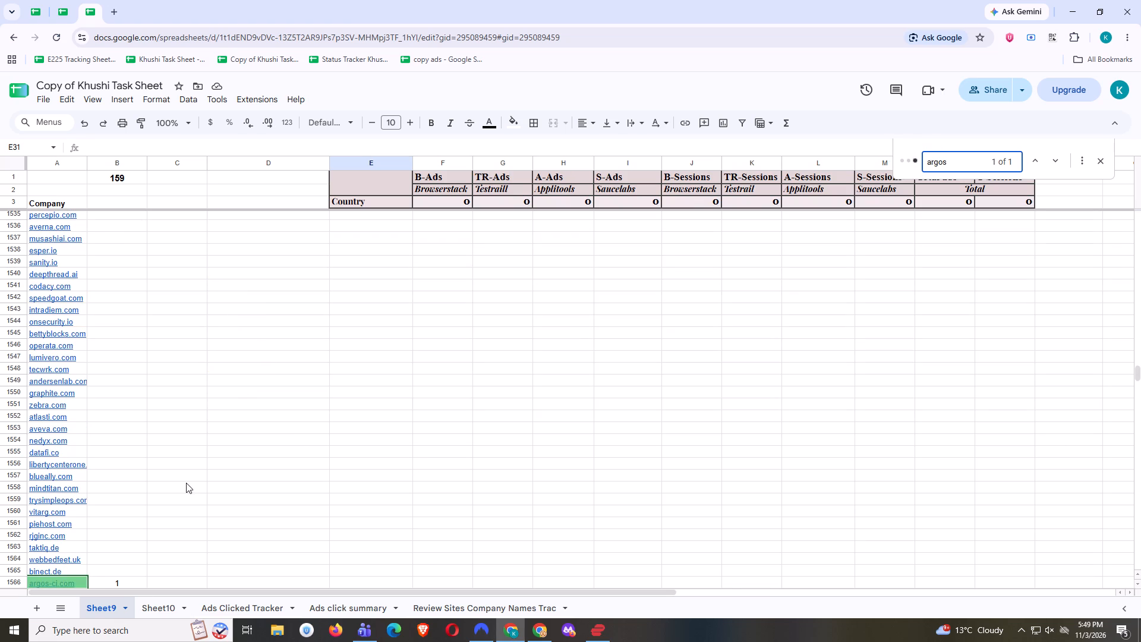
{"action": "left_click", "coordinate": [112, 577]}
{"action": "left_click", "coordinate": [109, 581]}
{"action": "key", "text": "2"}
{"action": "left_click", "coordinate": [111, 558]}
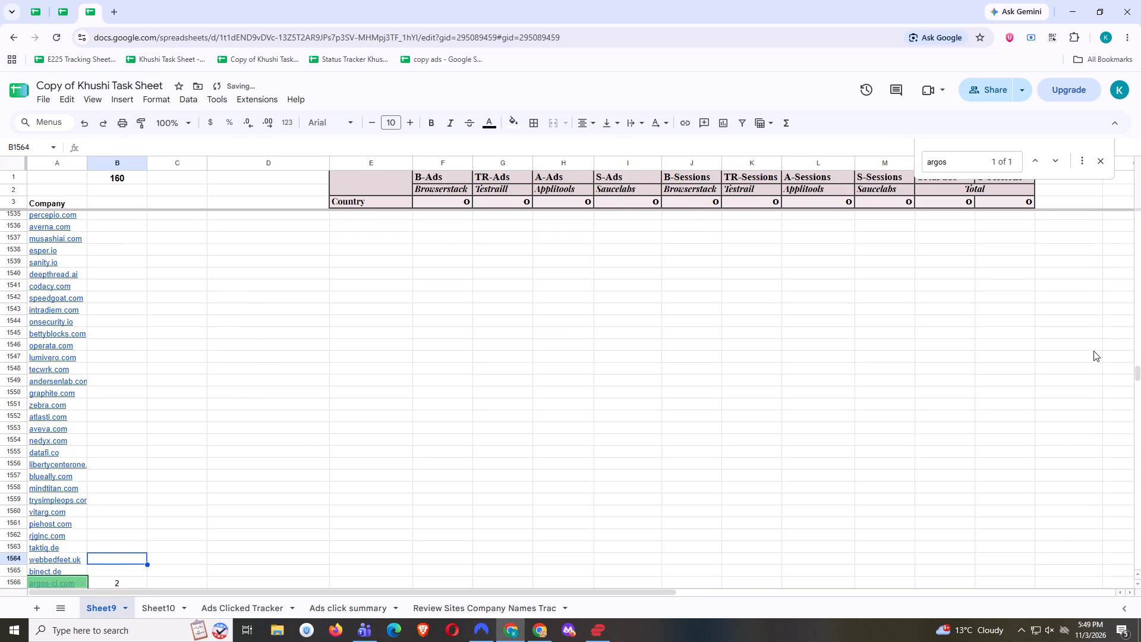
Copy Sheet9's company count column from datadoghq.com in row 4 down to hygiena.com in row 2714.
{"action": "left_click_drag", "start_coordinate": [1137, 367], "coordinate": [1140, 124]}
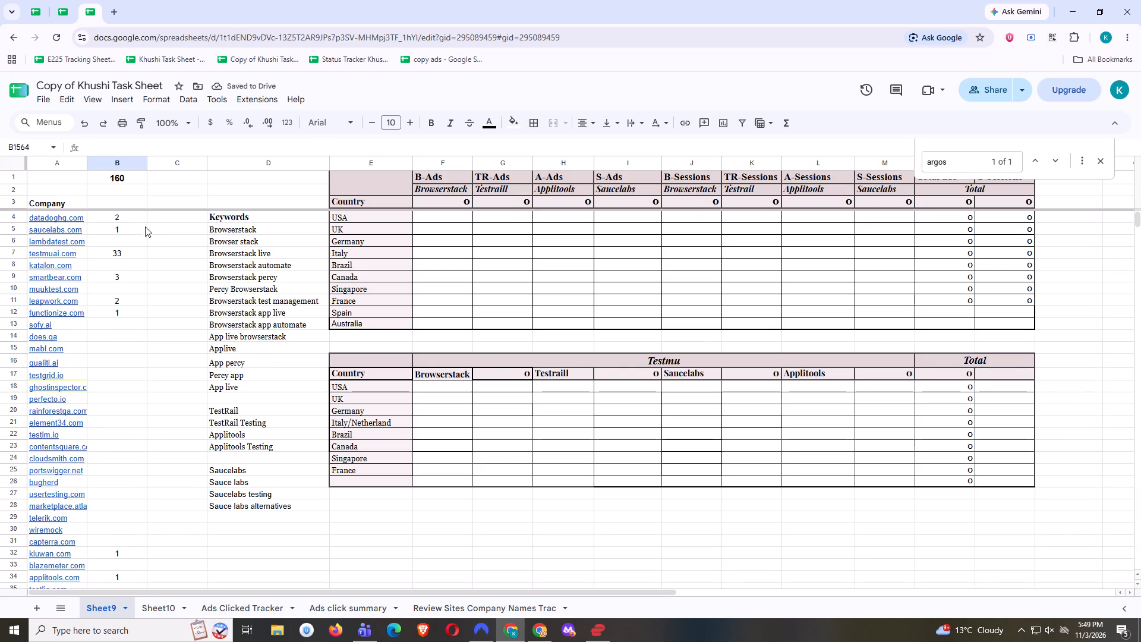
{"action": "left_click", "coordinate": [138, 222]}
{"action": "key", "text": "ctrl+shift+Down"}
{"action": "key", "text": "ctrl+shift+Down"}
{"action": "key", "text": "ctrl+shift+Down"}
{"action": "key", "text": "ctrl+shift+Down"}
{"action": "key", "text": "ctrl+shift+Down"}
{"action": "key", "text": "ctrl+shift+Down"}
{"action": "key", "text": "ctrl+shift+Down"}
{"action": "key", "text": "ctrl+shift+Down"}
{"action": "key", "text": "ctrl+shift+Down"}
{"action": "key", "text": "ctrl+shift+Down"}
{"action": "key", "text": "ctrl+shift+Down"}
{"action": "key", "text": "ctrl+shift+Down"}
{"action": "key", "text": "ctrl+shift+Down"}
{"action": "key", "text": "ctrl+shift+Down"}
{"action": "key", "text": "ctrl+shift+Down"}
{"action": "key", "text": "ctrl+shift+Down"}
{"action": "key", "text": "ctrl+shift+Down"}
{"action": "key", "text": "ctrl+shift+Down"}
{"action": "key", "text": "ctrl+shift+Down"}
{"action": "key", "text": "ctrl+shift+Down"}
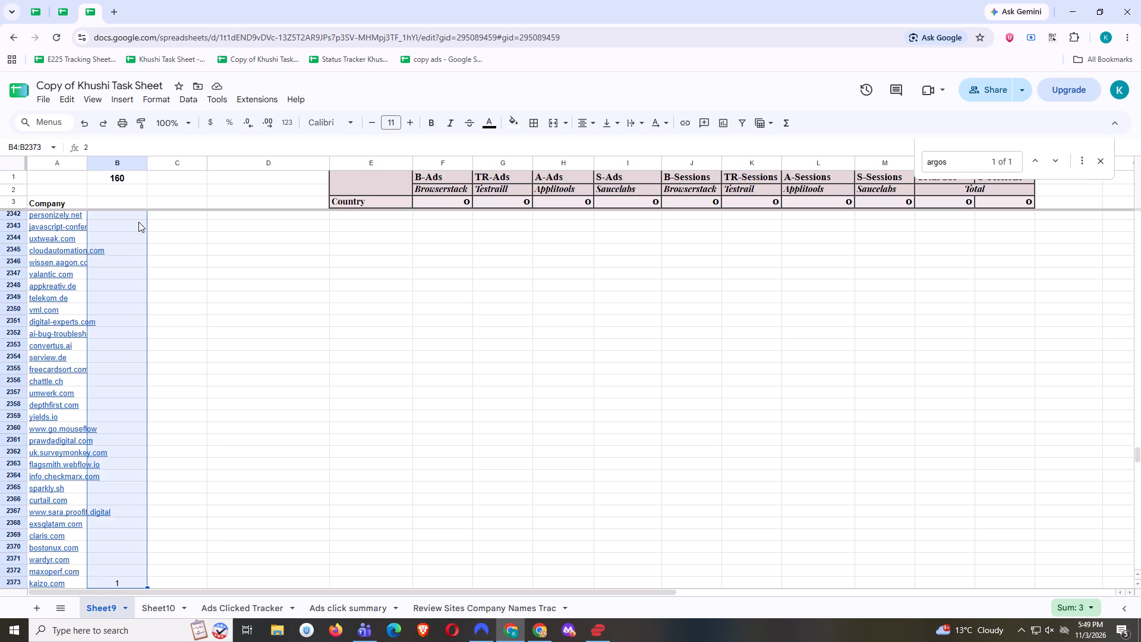
{"action": "key", "text": "ctrl+shift+Up"}
{"action": "key", "text": "ctrl+c"}
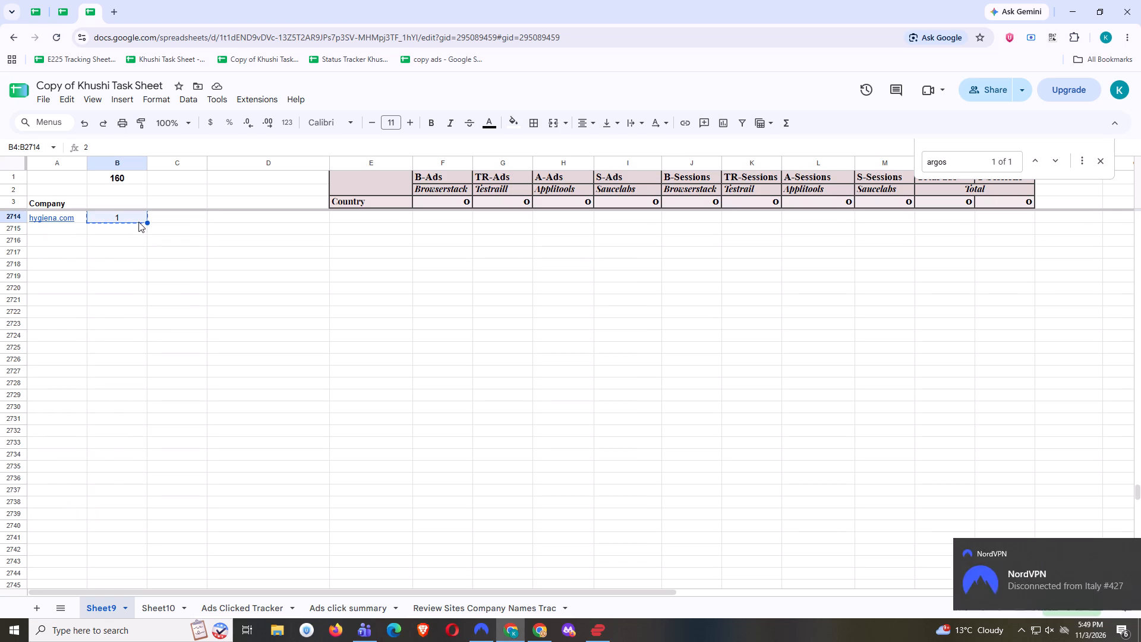
{"action": "left_click", "coordinate": [138, 224]}
{"action": "left_click", "coordinate": [150, 320]}
Paste the copied counts into the Khushi Task Sheet's Ads Clicked Tracker, under 3-Nov-26 starting at datadoghq.com.
{"action": "left_click", "coordinate": [67, 16]}
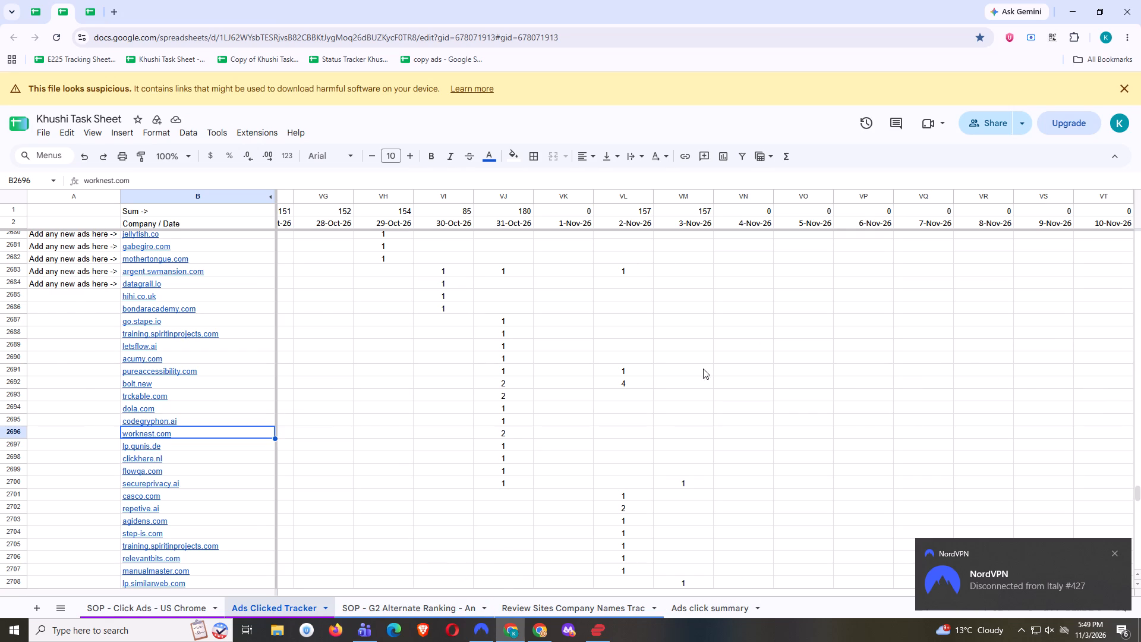
{"action": "scroll", "coordinate": [750, 384], "scroll_direction": "up", "scroll_amount": 2}
{"action": "left_click_drag", "start_coordinate": [1140, 487], "coordinate": [1140, 121]}
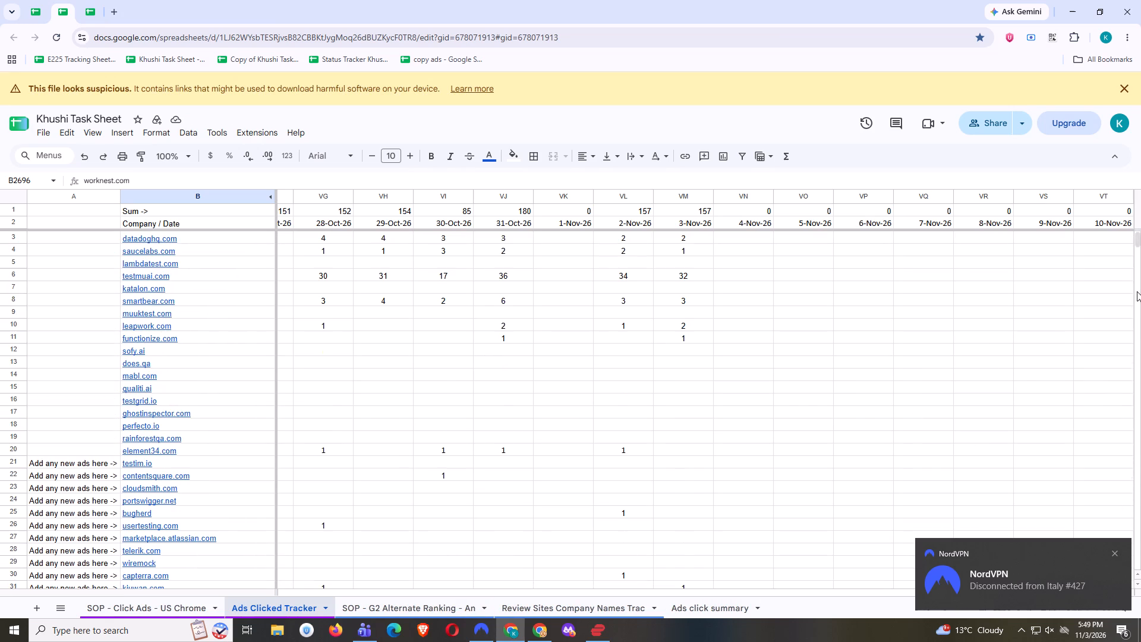
{"action": "scroll", "coordinate": [682, 256], "scroll_direction": "up", "scroll_amount": 4}
{"action": "left_click", "coordinate": [689, 242]}
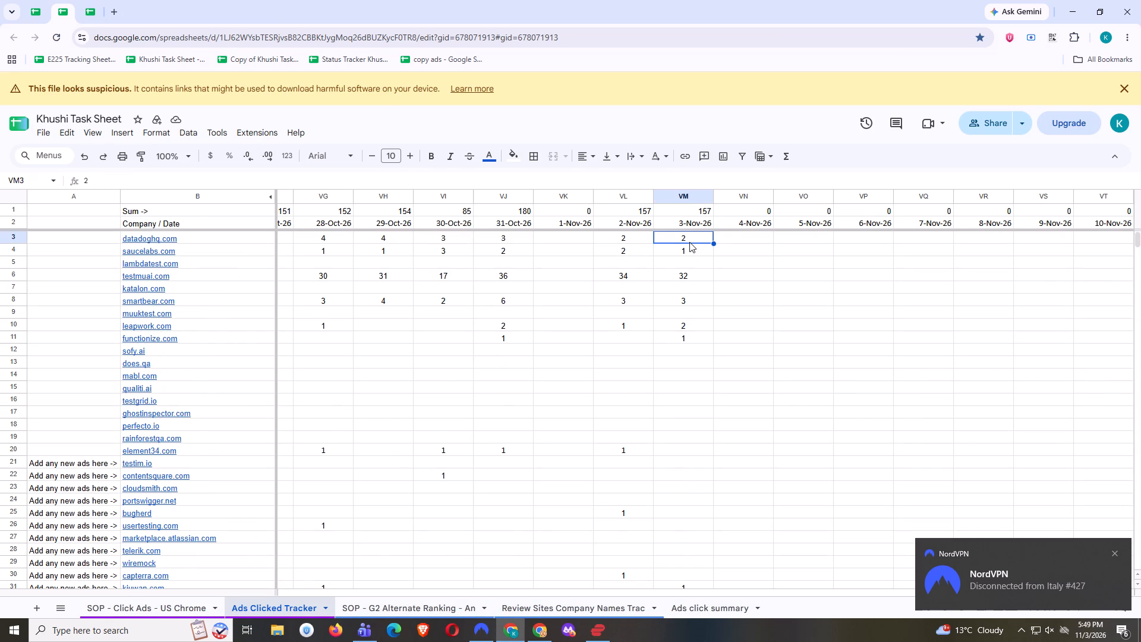
{"action": "key", "text": "ctrl+v"}
{"action": "left_click", "coordinate": [732, 235]}
Paste the copied counts into the Count column of the copy ads Ads Click sheet, starting at datadoghq.com.
{"action": "left_click", "coordinate": [38, 8]}
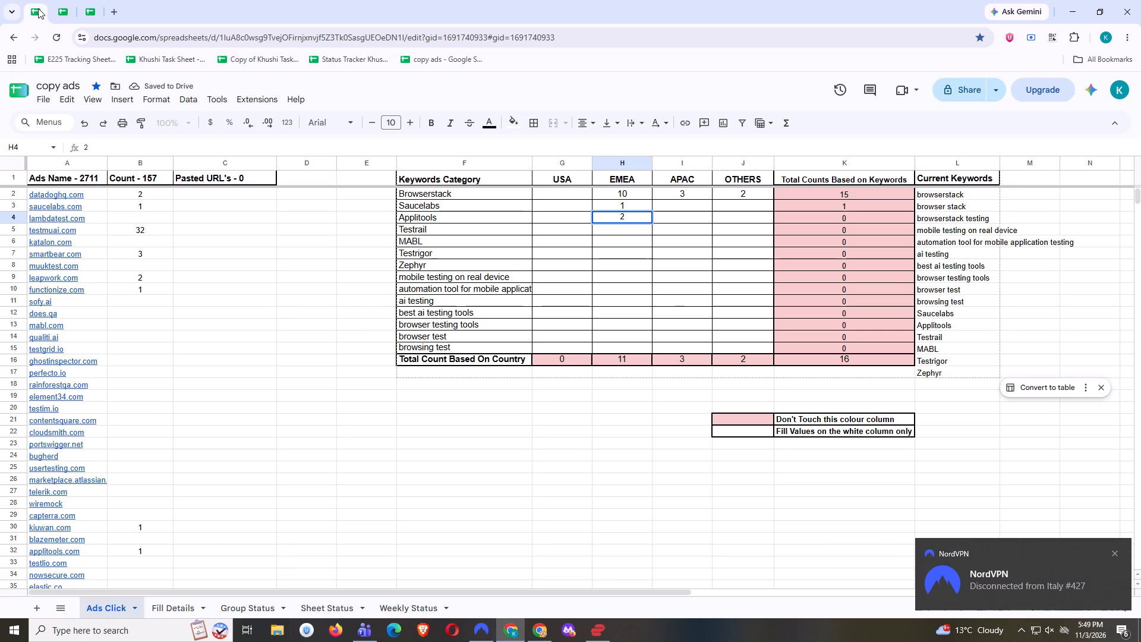
{"action": "left_click", "coordinate": [149, 196]}
{"action": "key", "text": "ctrl+v"}
{"action": "left_click", "coordinate": [220, 200]}
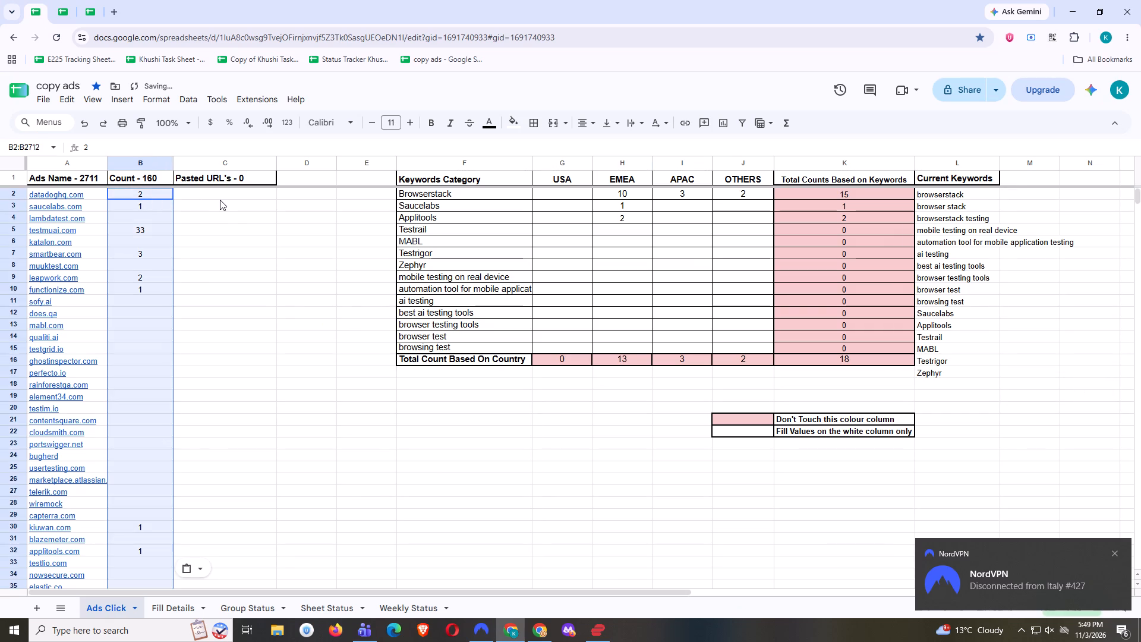
Enter EMEA counts in the Keywords Category table: Applitools 3, Testrail 1, MABL 2, Testrigor 2 and mobile testing on real device 1.
{"action": "left_click", "coordinate": [631, 215]}
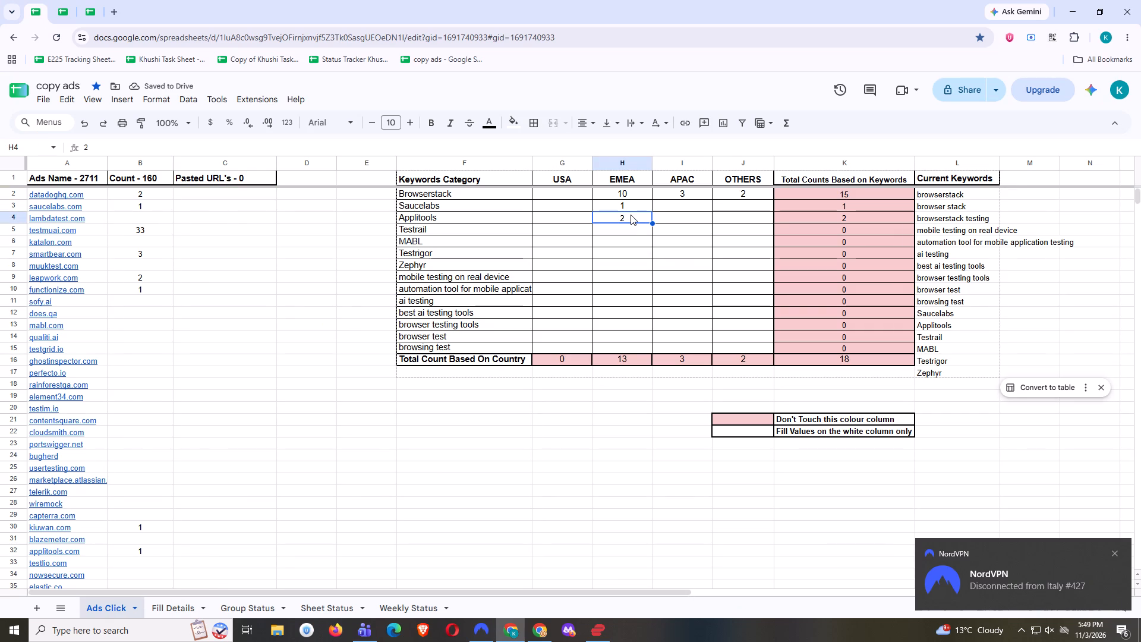
{"action": "key", "text": "3"}
{"action": "left_click", "coordinate": [632, 231]}
{"action": "key", "text": "1"}
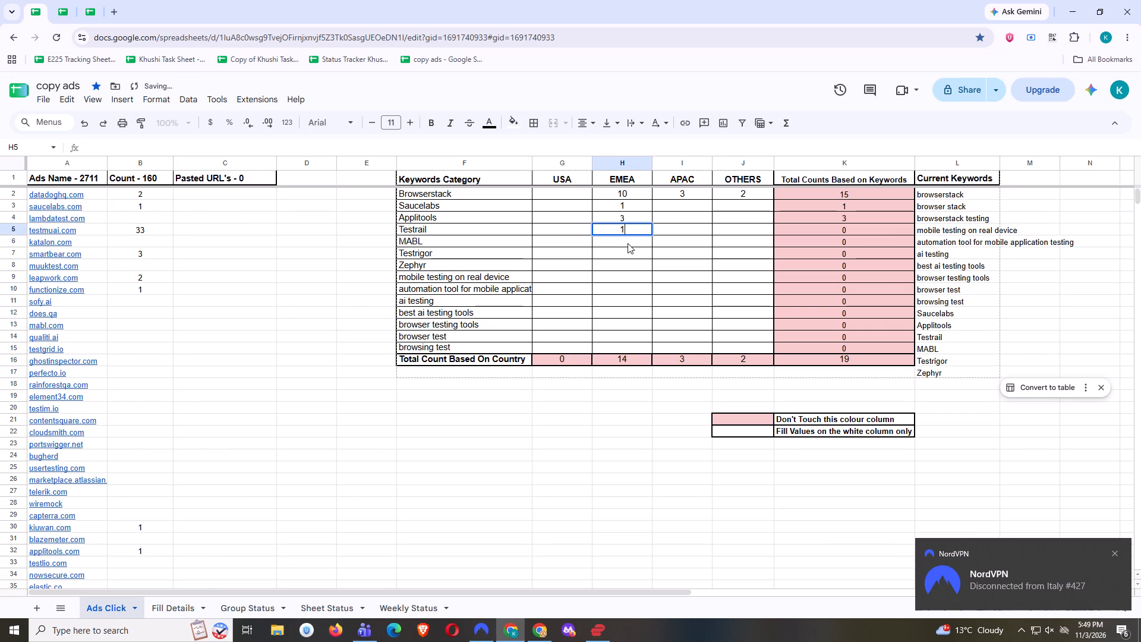
{"action": "left_click", "coordinate": [625, 241]}
{"action": "key", "text": "2"}
{"action": "left_click", "coordinate": [620, 254]}
{"action": "key", "text": "2"}
{"action": "left_click", "coordinate": [621, 267]}
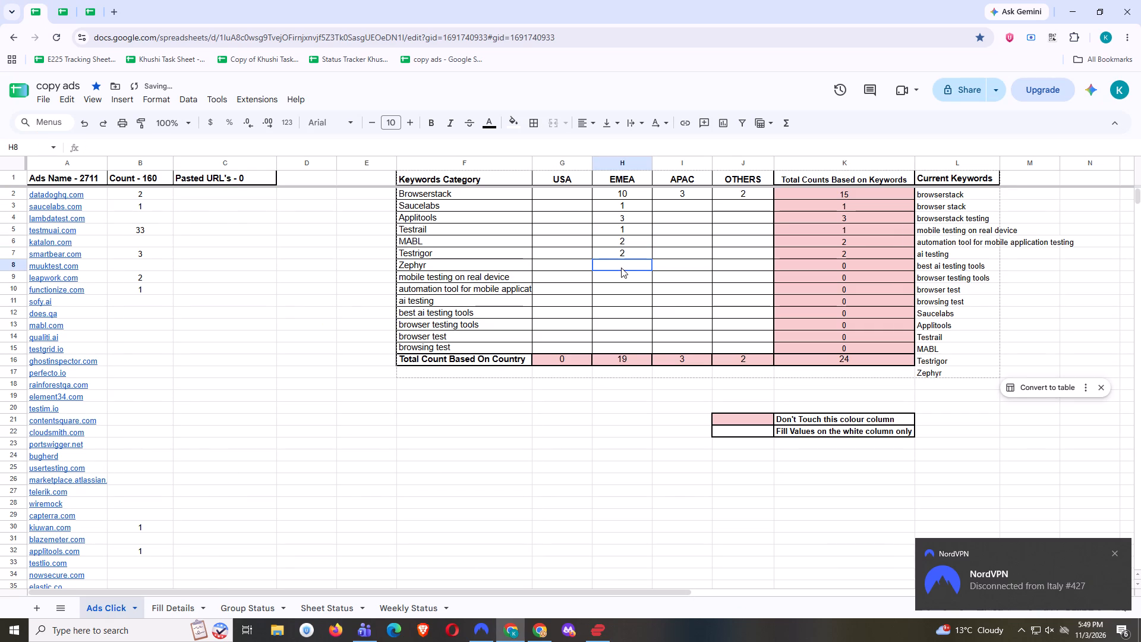
{"action": "left_click", "coordinate": [622, 276]}
{"action": "key", "text": "1"}
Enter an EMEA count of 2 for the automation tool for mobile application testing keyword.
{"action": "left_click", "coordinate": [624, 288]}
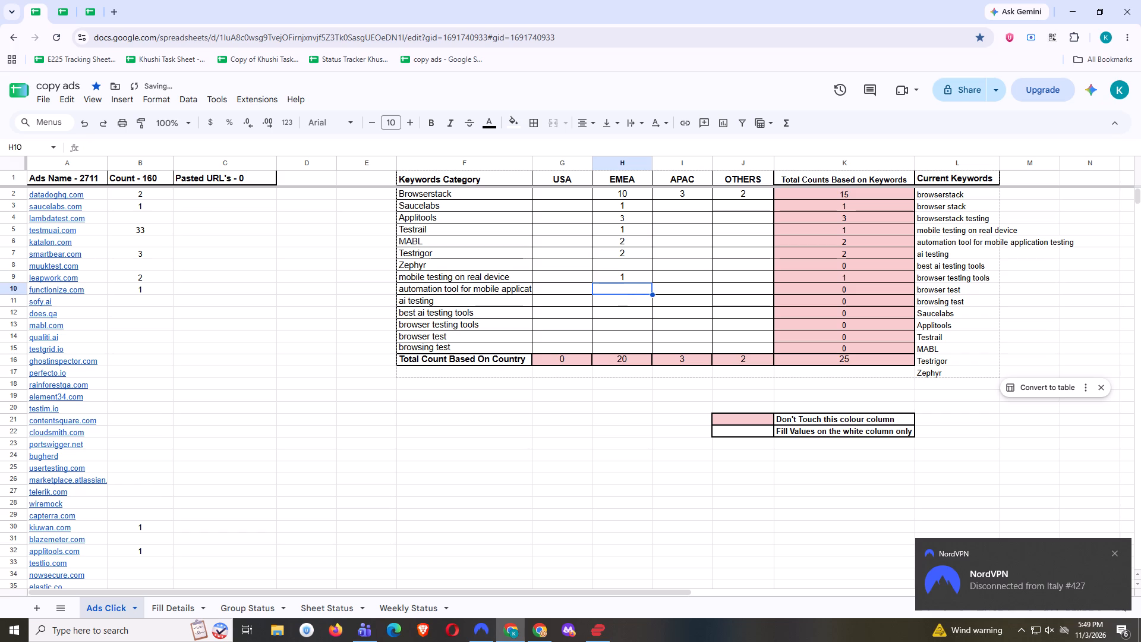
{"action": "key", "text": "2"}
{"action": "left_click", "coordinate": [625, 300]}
Consult Sheet10's Other Keywords table and set copy ads EMEA counts: automation tool for mobile application testing 1, ai testing 2, browser testing tools 1.
{"action": "left_click", "coordinate": [94, 14]}
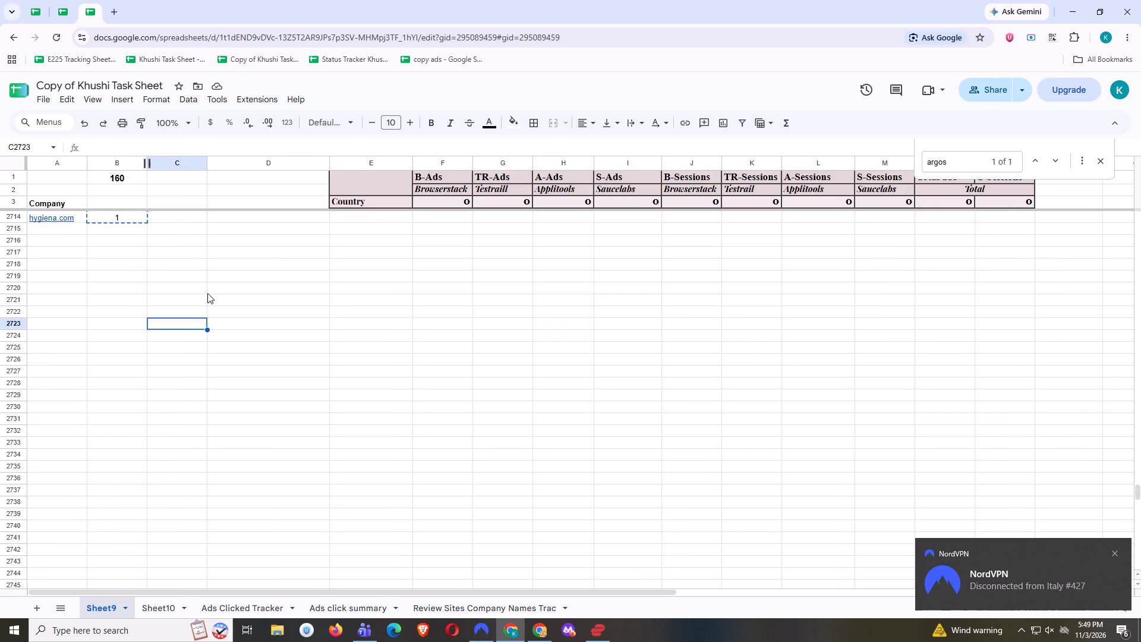
{"action": "scroll", "coordinate": [371, 396], "scroll_direction": "up", "scroll_amount": 2}
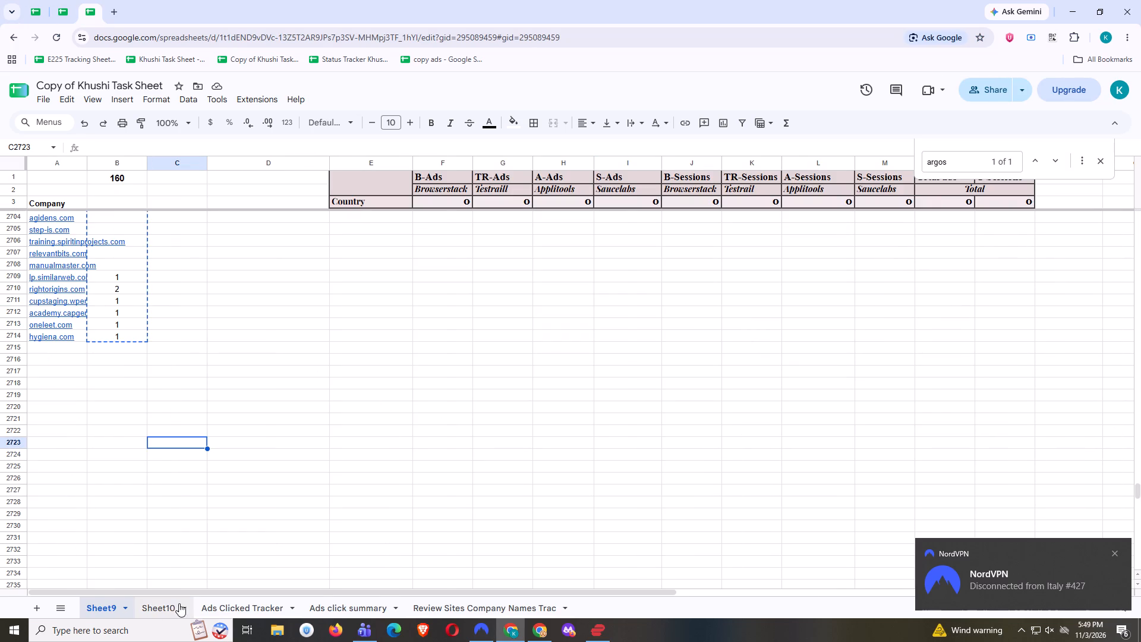
{"action": "left_click", "coordinate": [179, 603]}
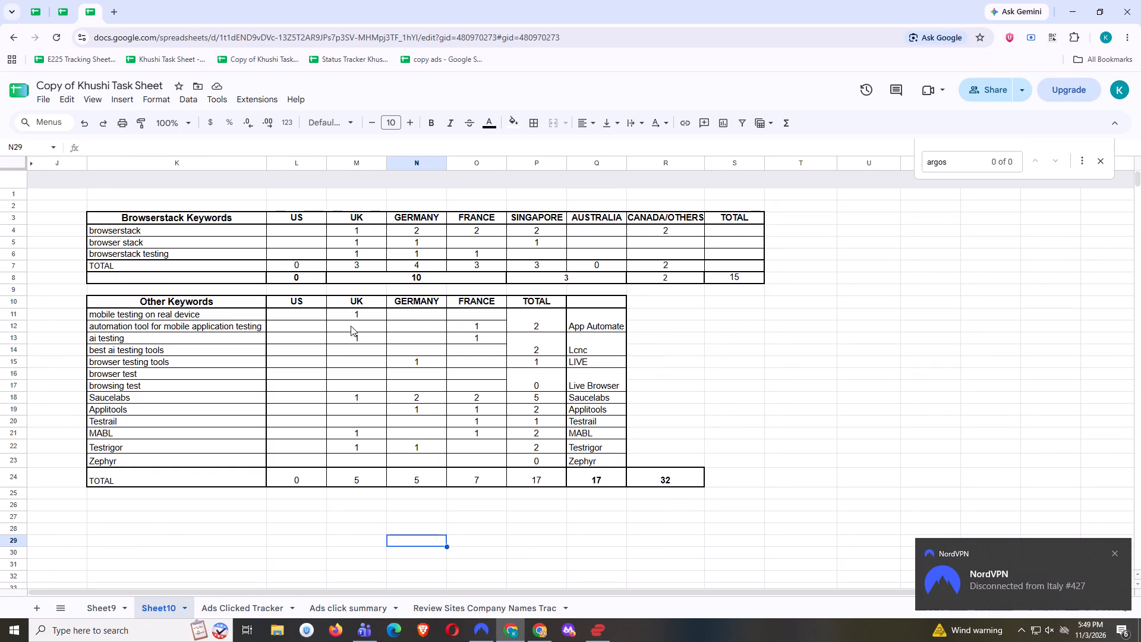
{"action": "left_click_drag", "start_coordinate": [399, 329], "coordinate": [477, 329]}
{"action": "left_click", "coordinate": [478, 340]}
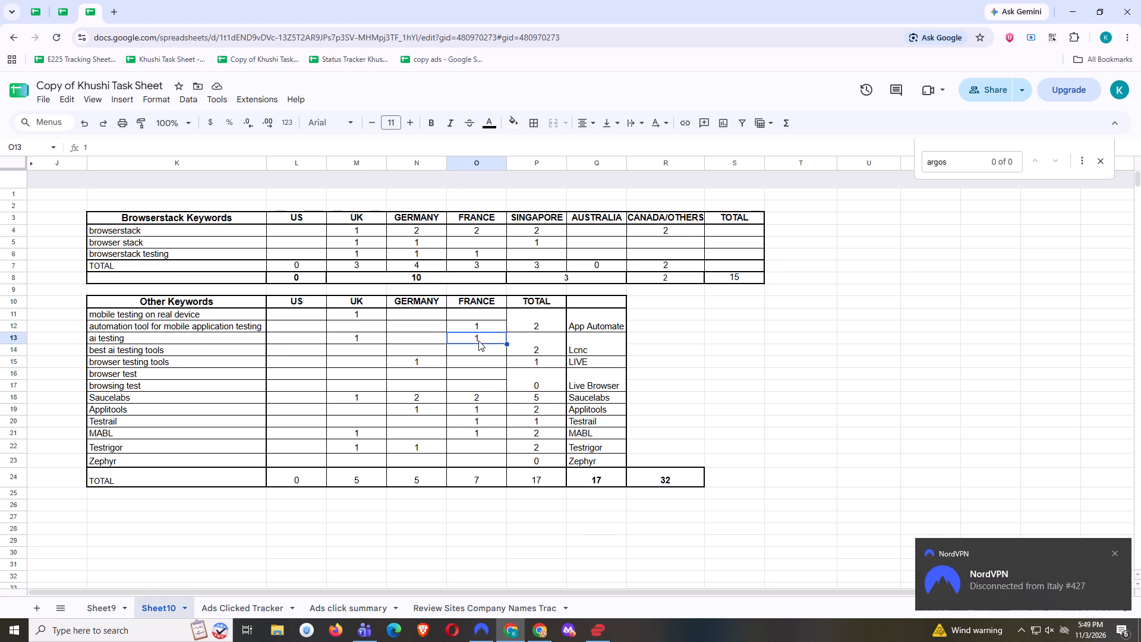
{"action": "left_click", "coordinate": [38, 4]}
{"action": "left_click", "coordinate": [625, 289]}
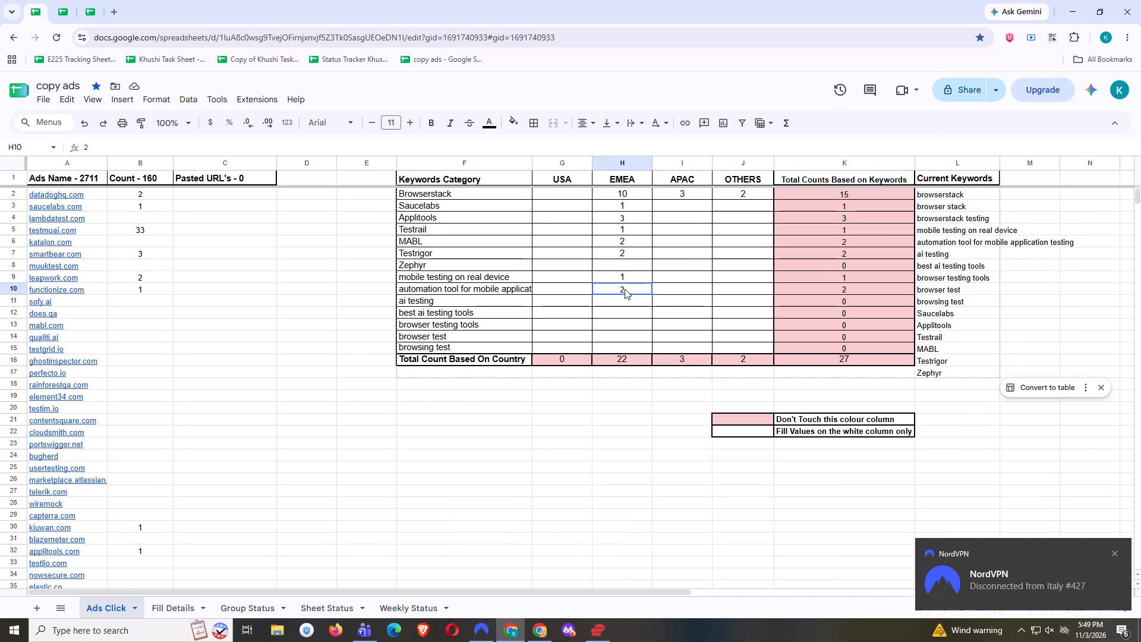
{"action": "key", "text": "1"}
{"action": "left_click", "coordinate": [628, 299]}
{"action": "key", "text": "2"}
{"action": "left_click", "coordinate": [630, 313]}
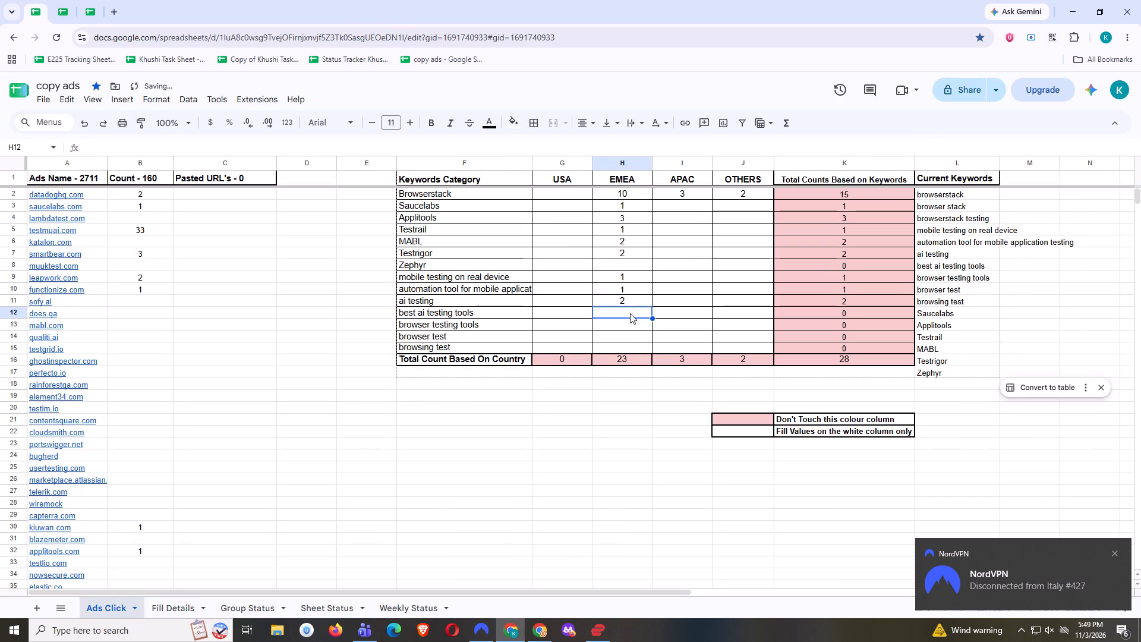
{"action": "left_click", "coordinate": [630, 327]}
{"action": "key", "text": "1"}
{"action": "left_click", "coordinate": [631, 338]}
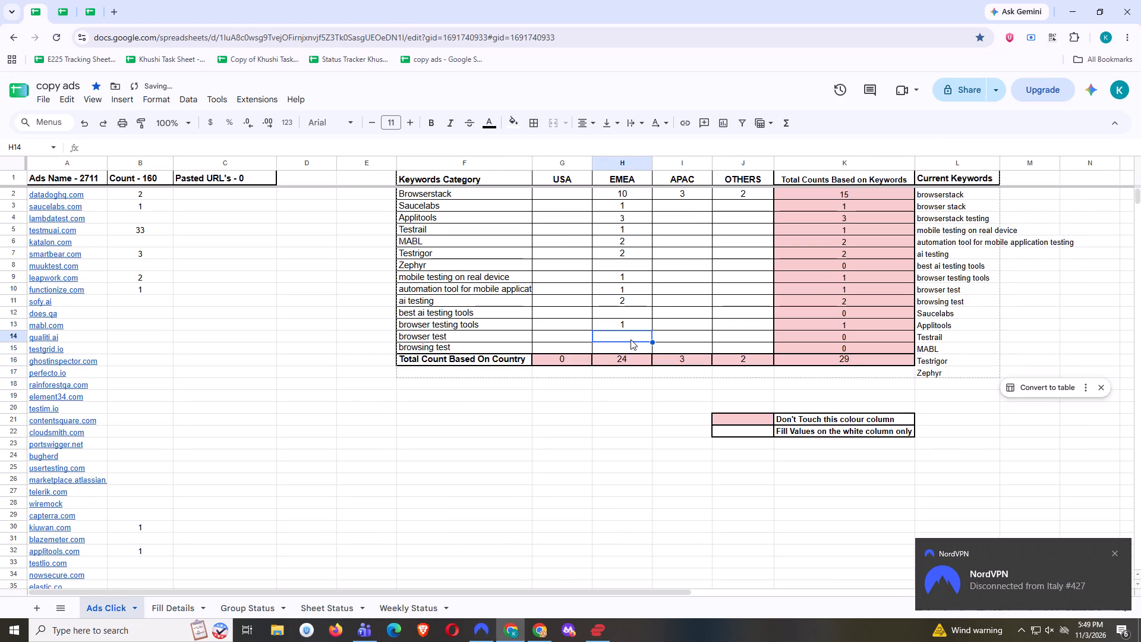
Consult Sheet10's Other Keywords table and set the Saucelabs EMEA count to 5 in the copy ads Keywords Category table.
{"action": "left_click", "coordinate": [93, 0]}
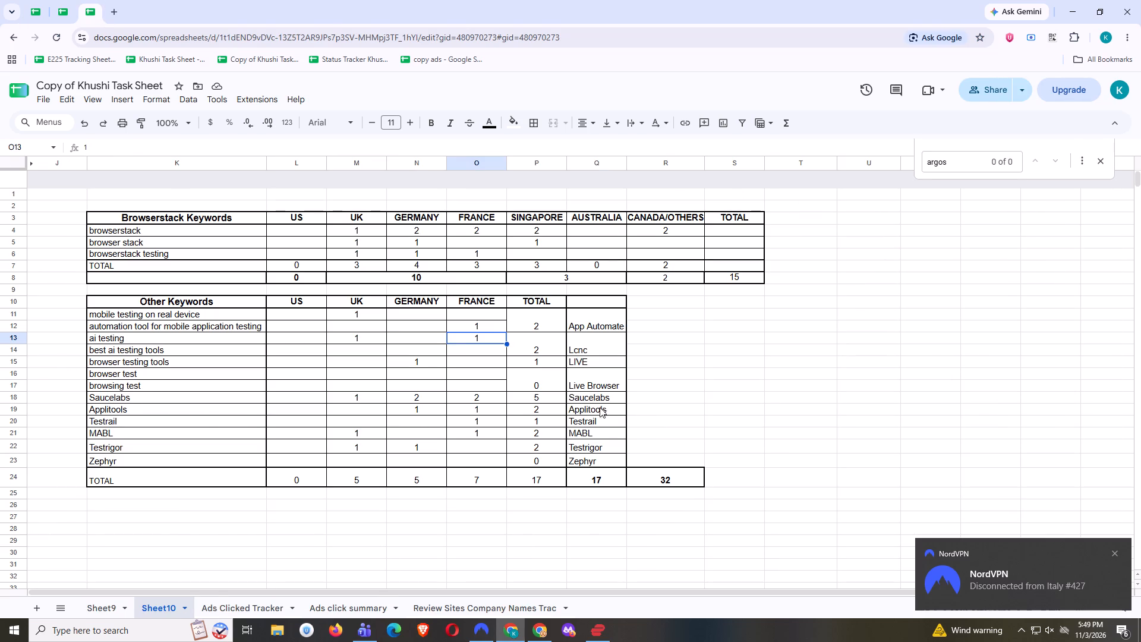
{"action": "left_click", "coordinate": [34, 7]}
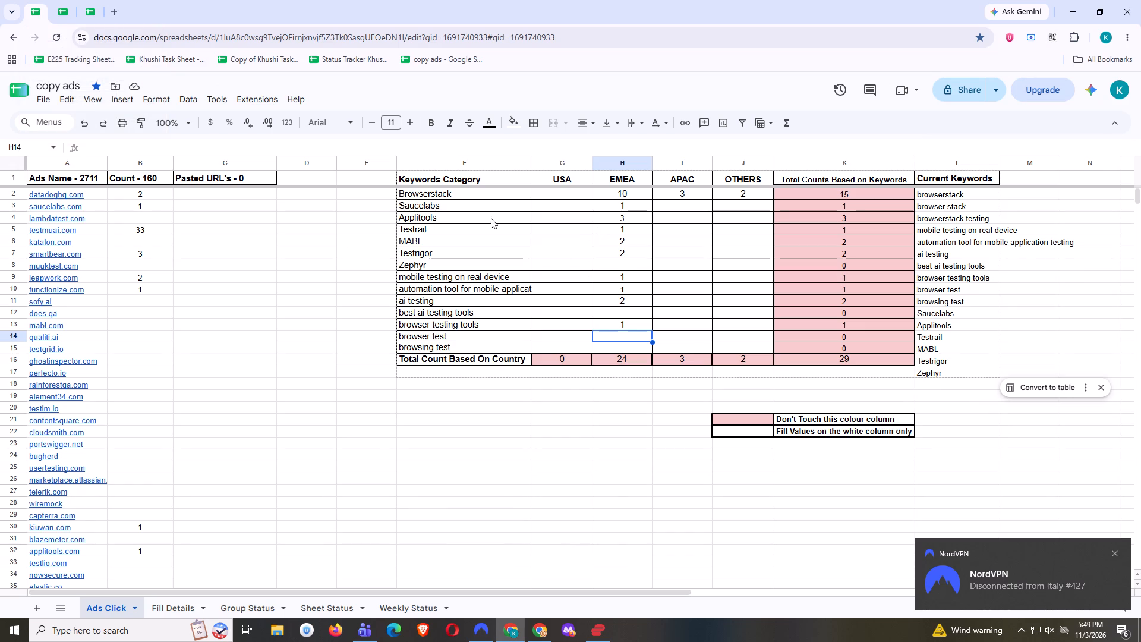
{"action": "left_click", "coordinate": [622, 209]}
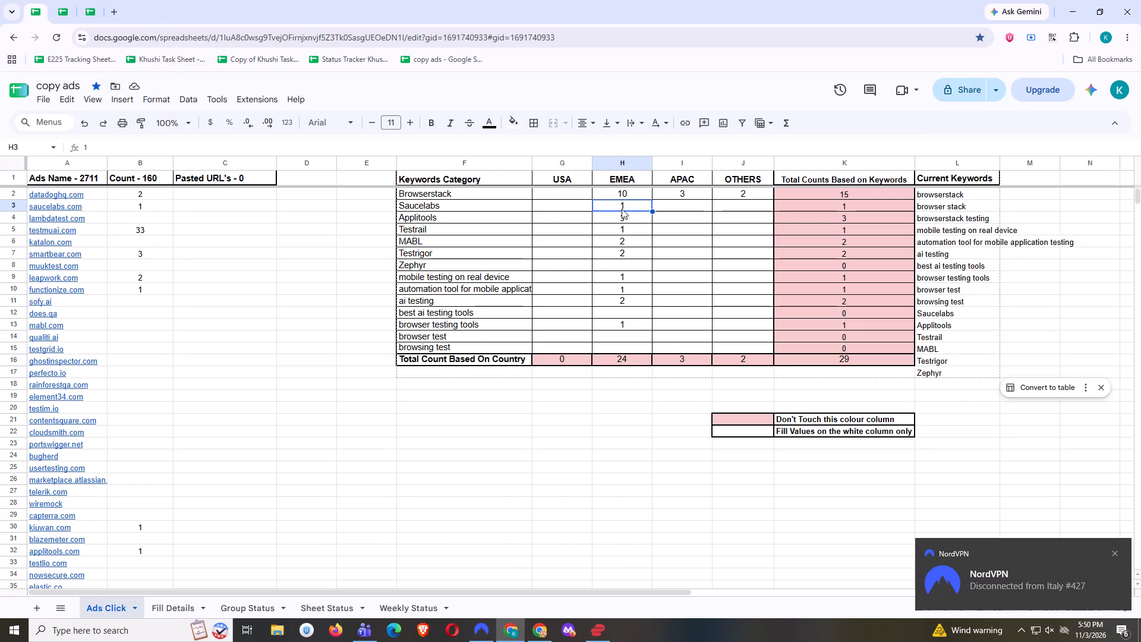
{"action": "key", "text": "5"}
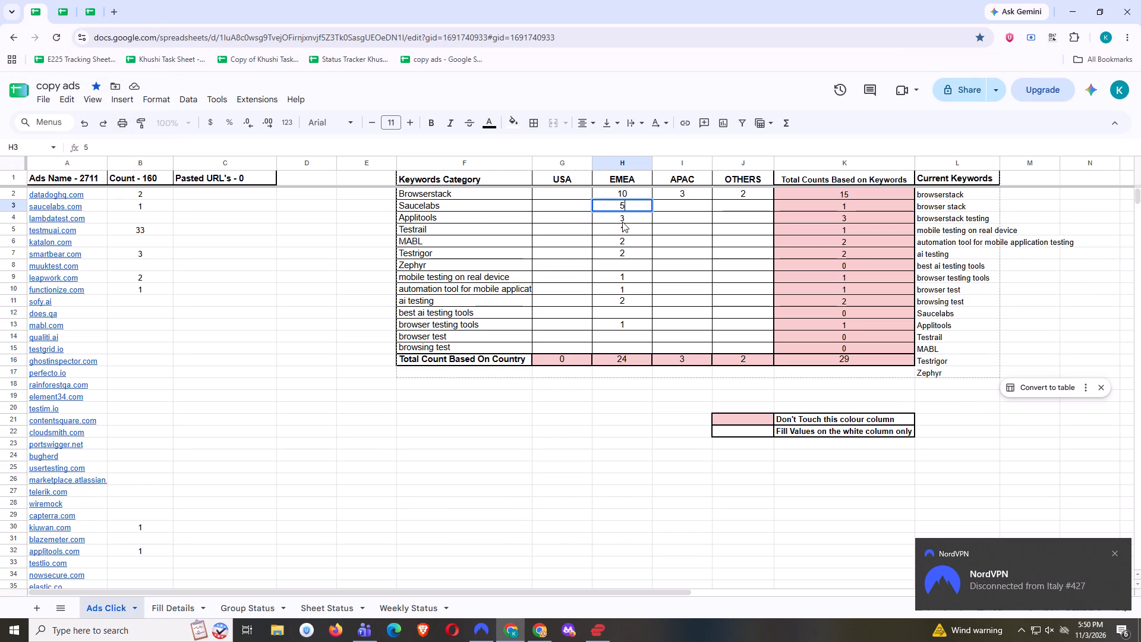
{"action": "left_click", "coordinate": [622, 222]}
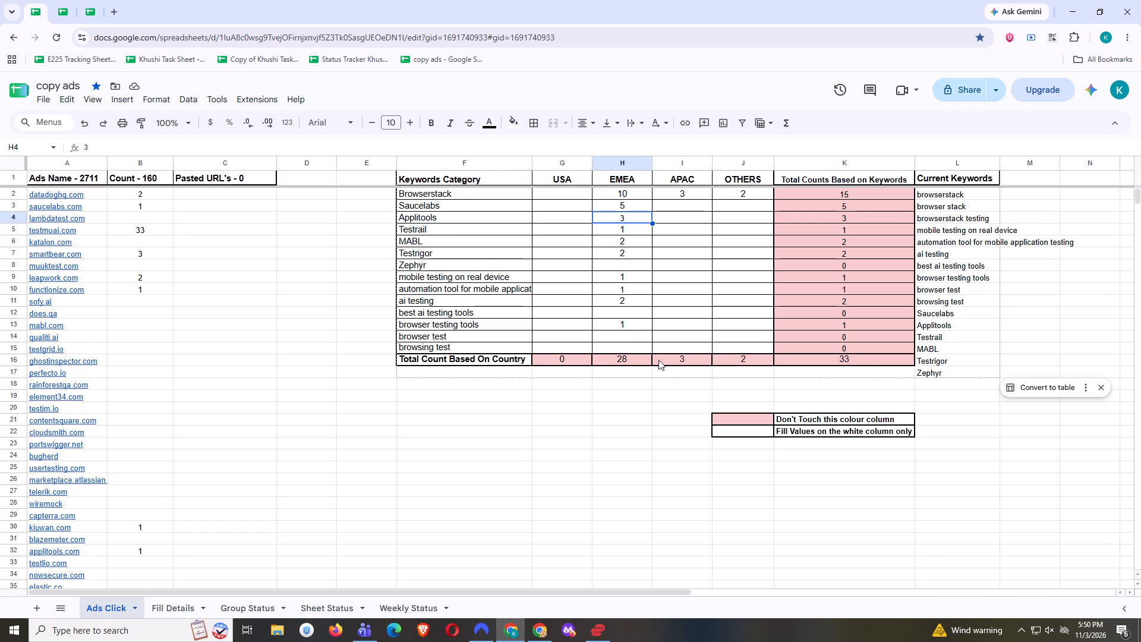
{"action": "left_click", "coordinate": [873, 358]}
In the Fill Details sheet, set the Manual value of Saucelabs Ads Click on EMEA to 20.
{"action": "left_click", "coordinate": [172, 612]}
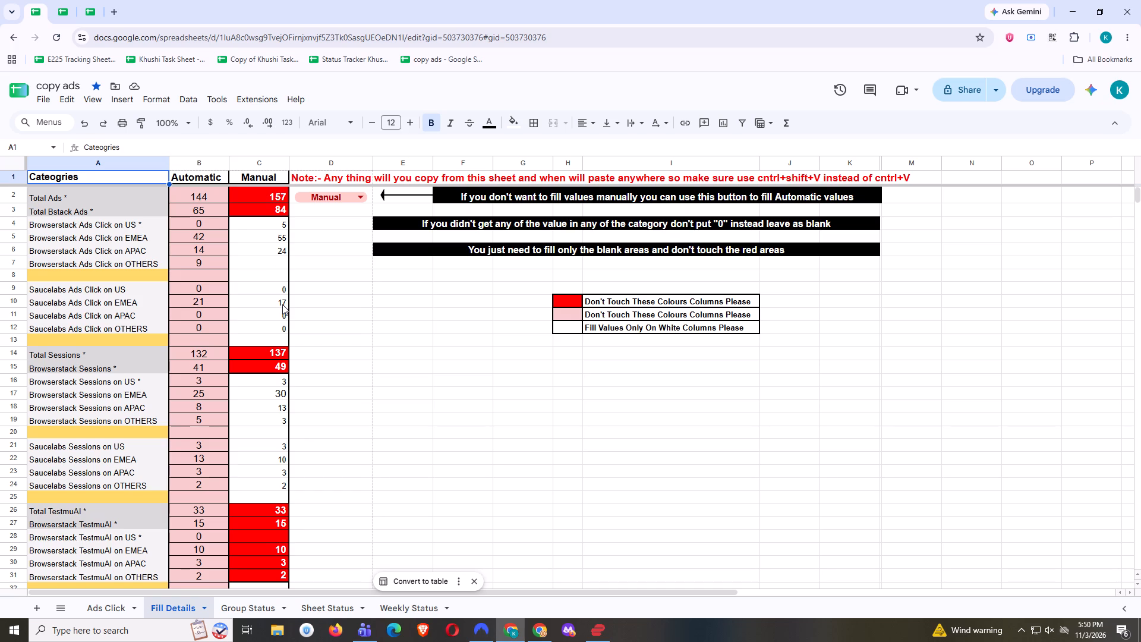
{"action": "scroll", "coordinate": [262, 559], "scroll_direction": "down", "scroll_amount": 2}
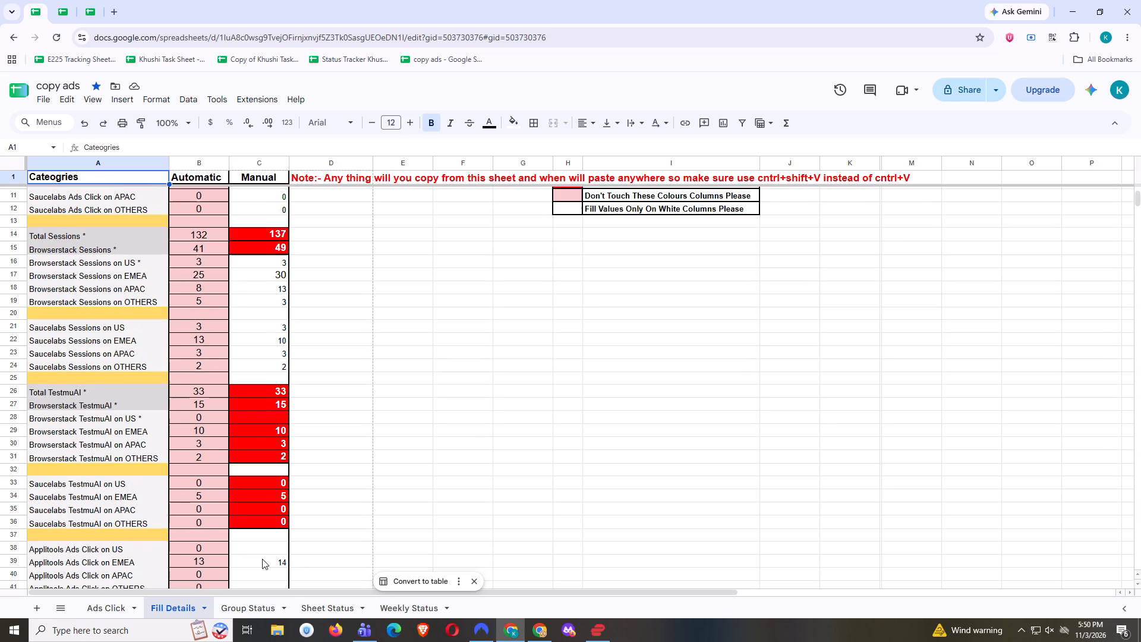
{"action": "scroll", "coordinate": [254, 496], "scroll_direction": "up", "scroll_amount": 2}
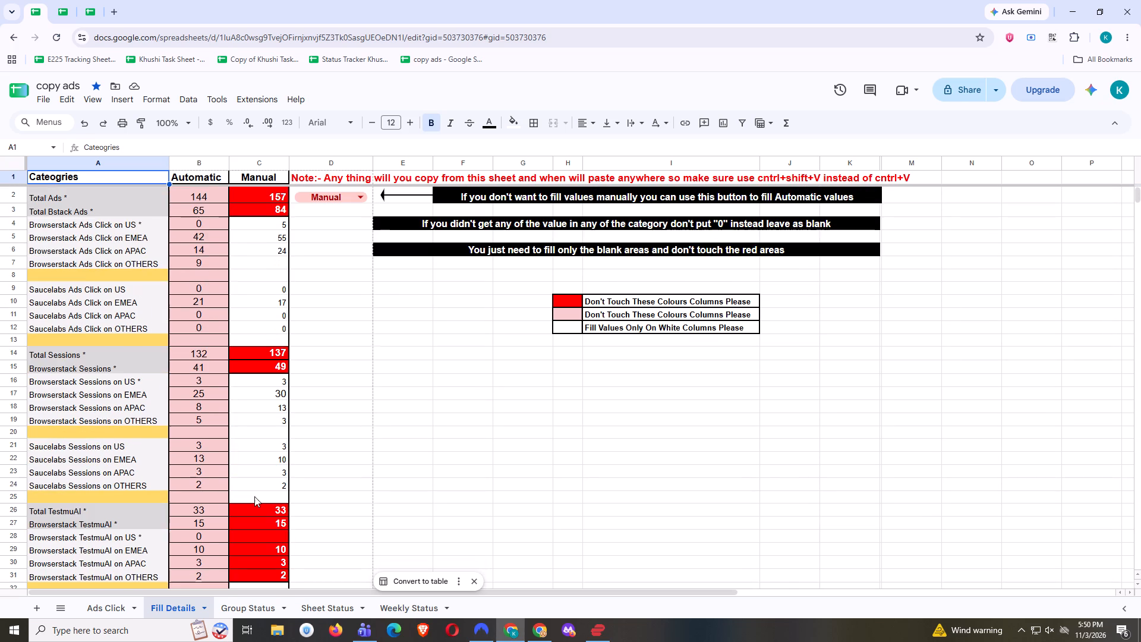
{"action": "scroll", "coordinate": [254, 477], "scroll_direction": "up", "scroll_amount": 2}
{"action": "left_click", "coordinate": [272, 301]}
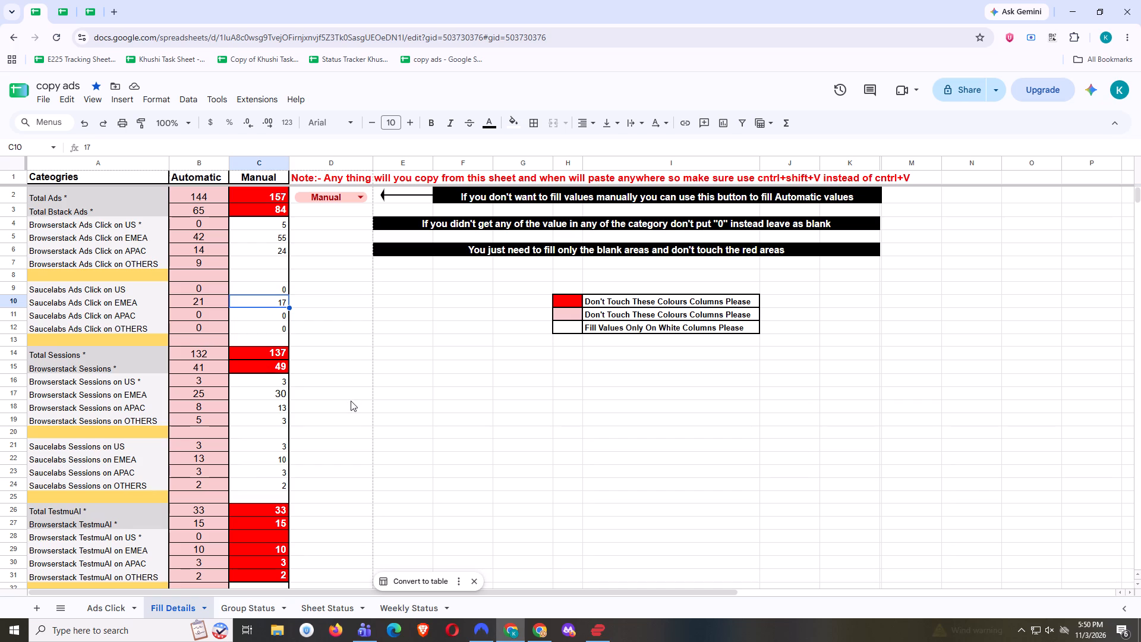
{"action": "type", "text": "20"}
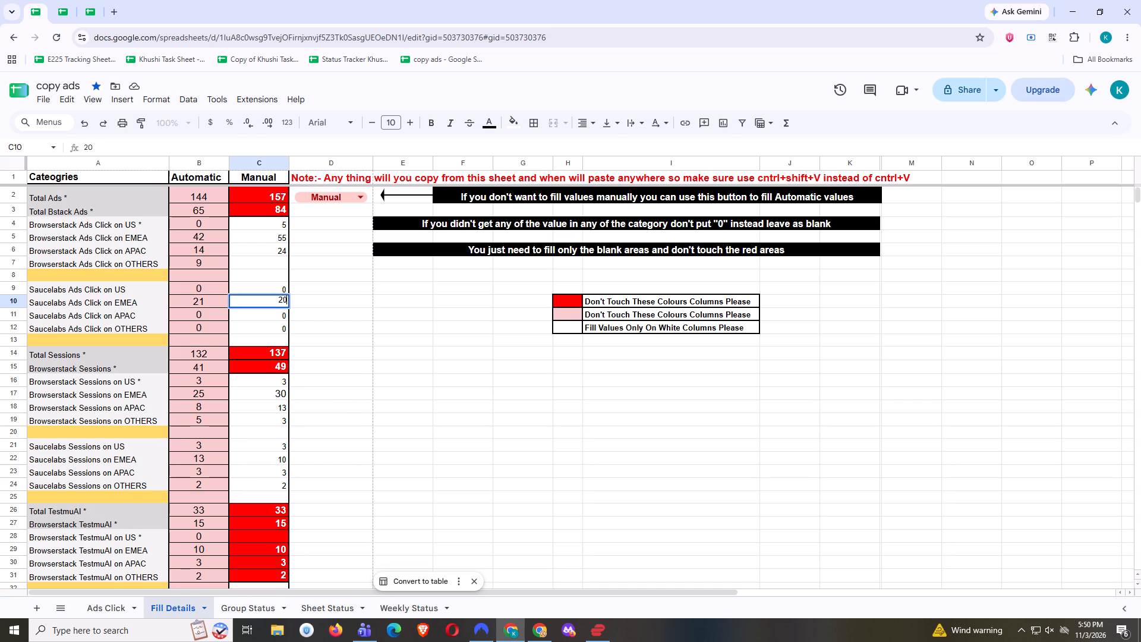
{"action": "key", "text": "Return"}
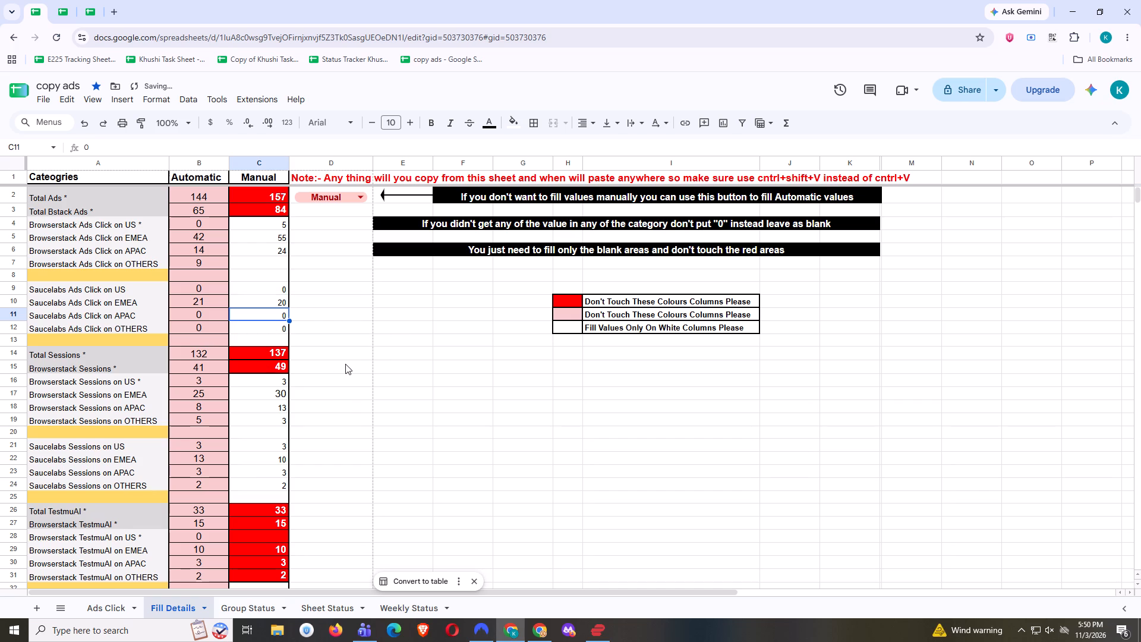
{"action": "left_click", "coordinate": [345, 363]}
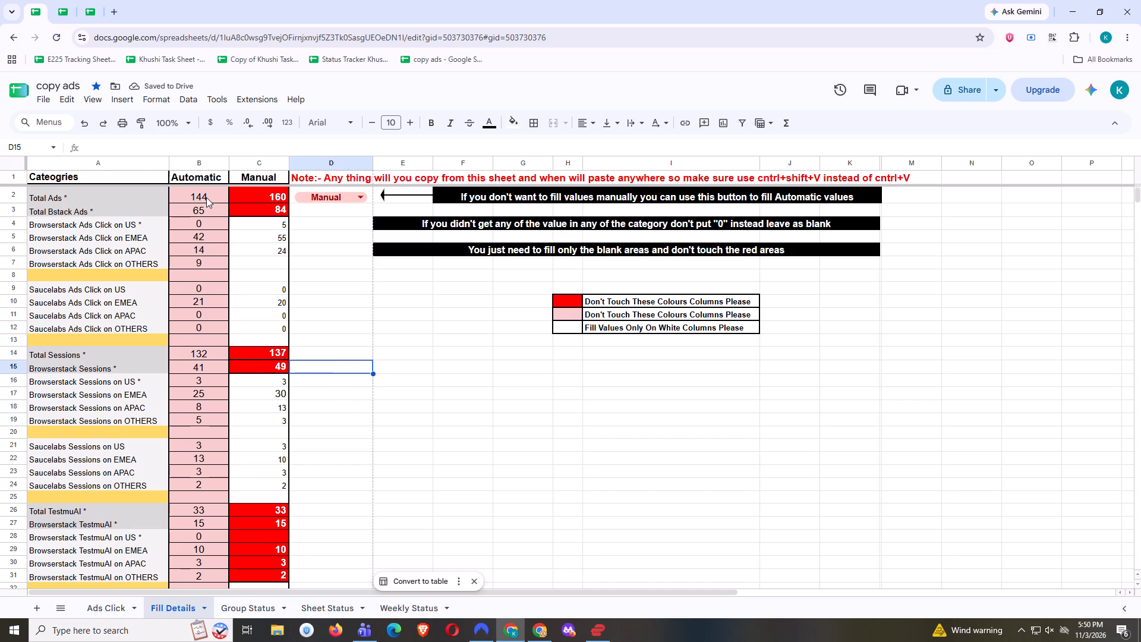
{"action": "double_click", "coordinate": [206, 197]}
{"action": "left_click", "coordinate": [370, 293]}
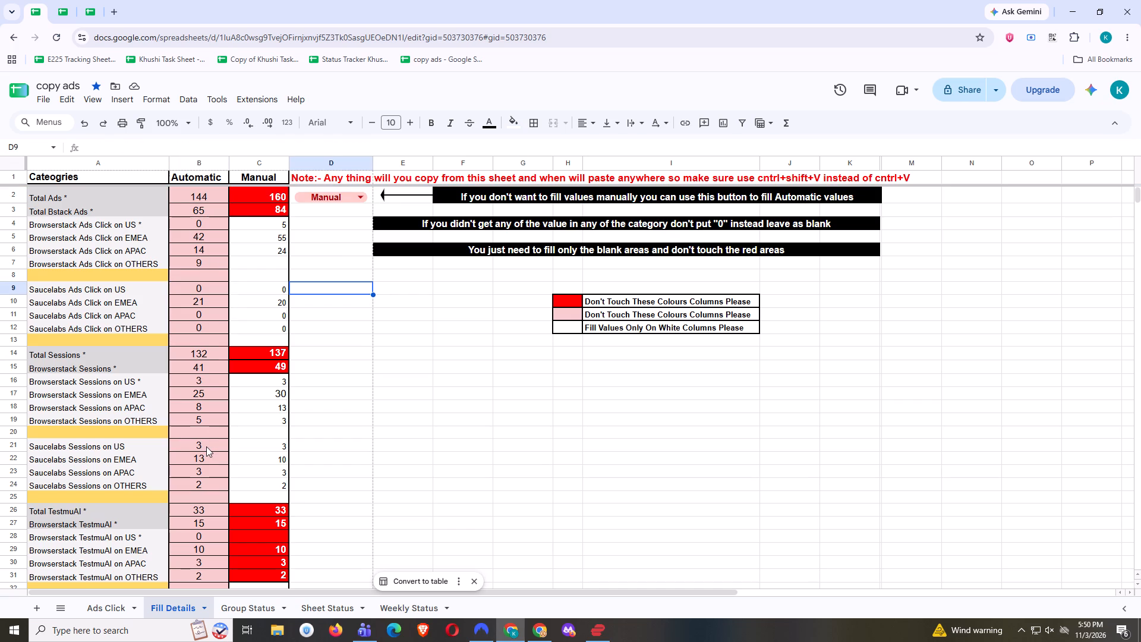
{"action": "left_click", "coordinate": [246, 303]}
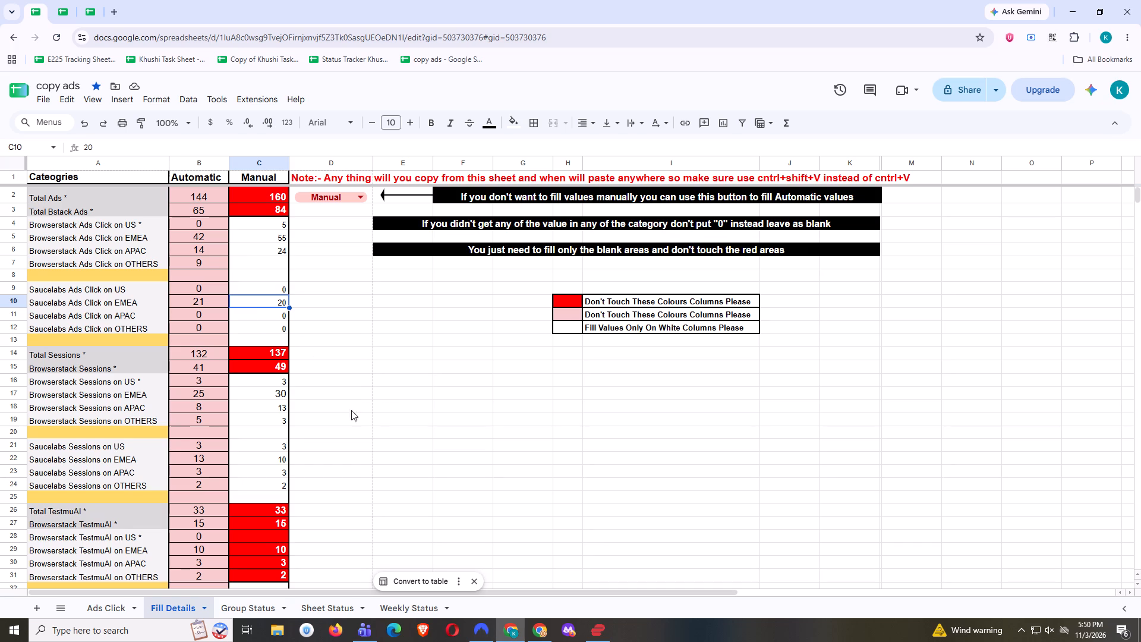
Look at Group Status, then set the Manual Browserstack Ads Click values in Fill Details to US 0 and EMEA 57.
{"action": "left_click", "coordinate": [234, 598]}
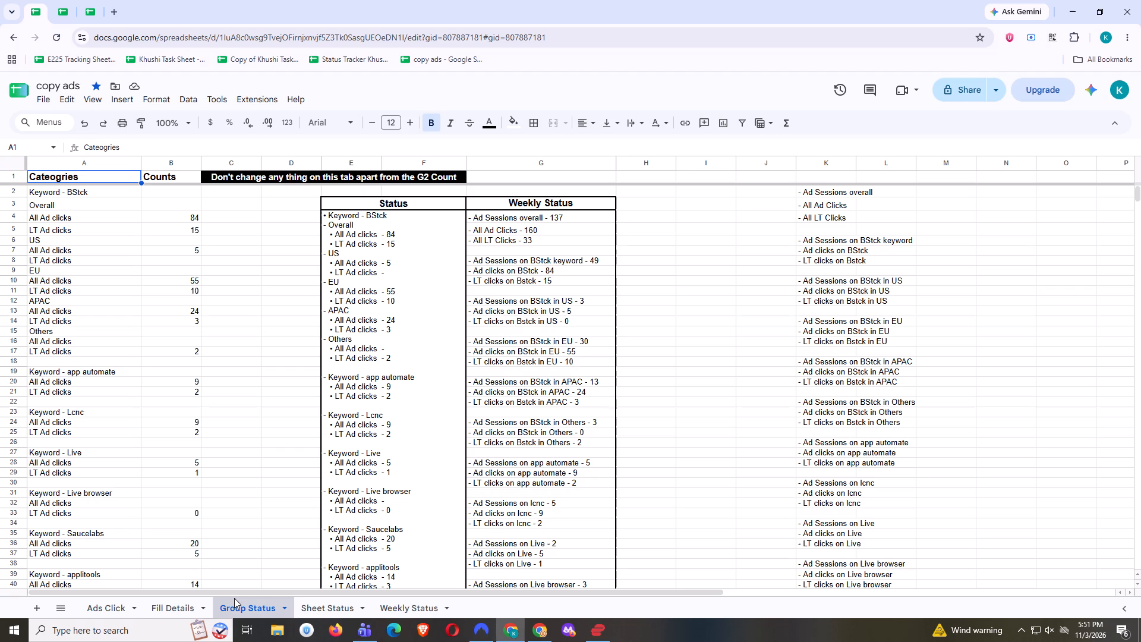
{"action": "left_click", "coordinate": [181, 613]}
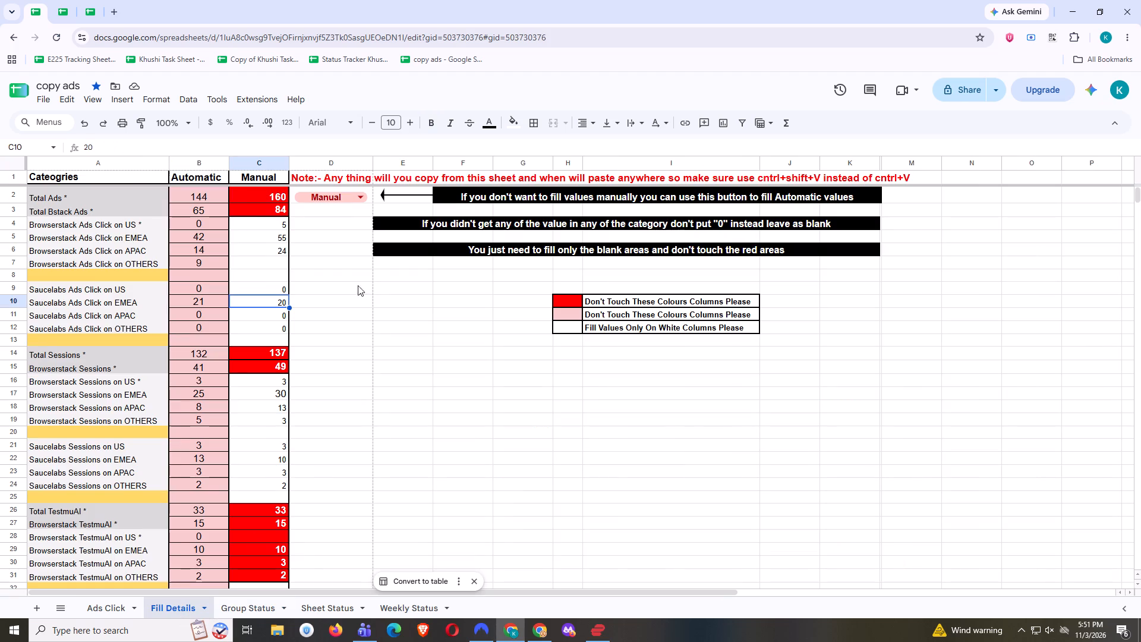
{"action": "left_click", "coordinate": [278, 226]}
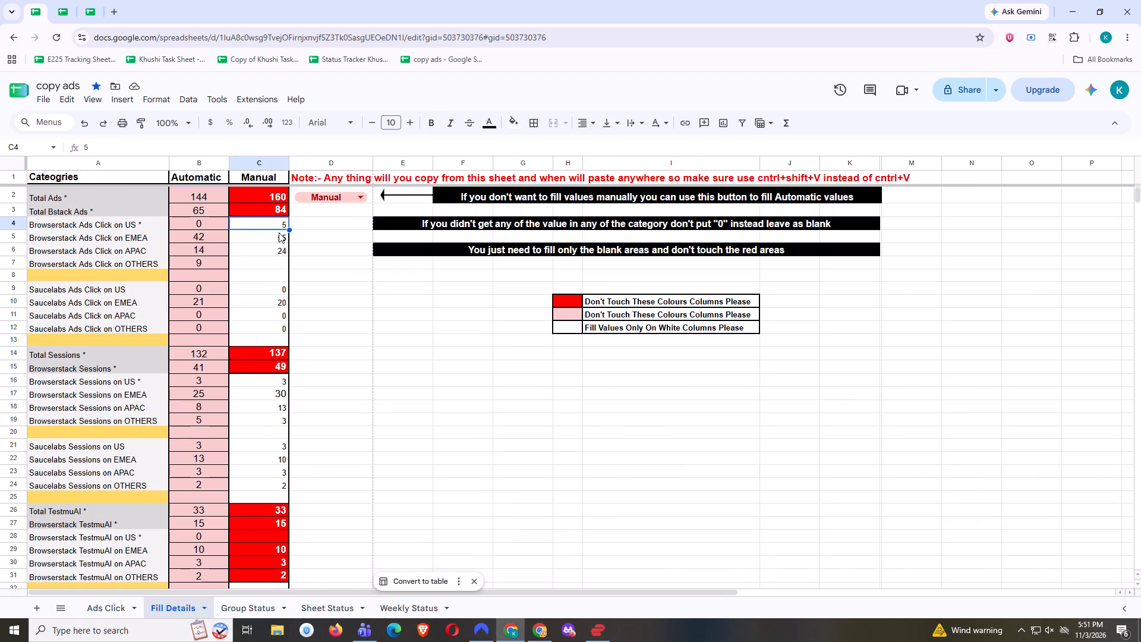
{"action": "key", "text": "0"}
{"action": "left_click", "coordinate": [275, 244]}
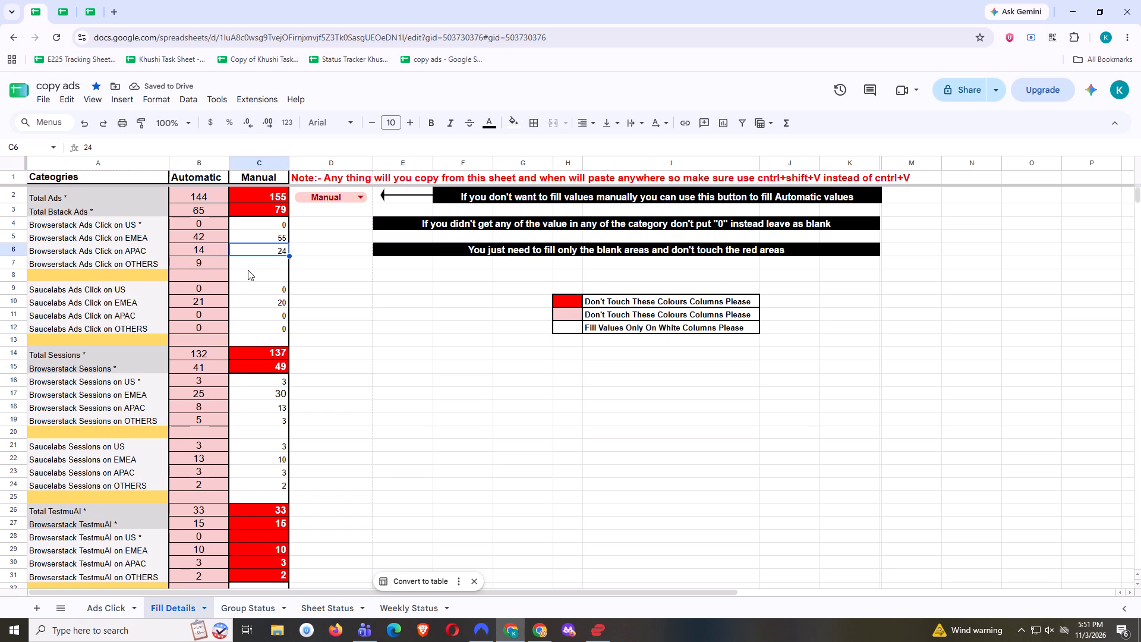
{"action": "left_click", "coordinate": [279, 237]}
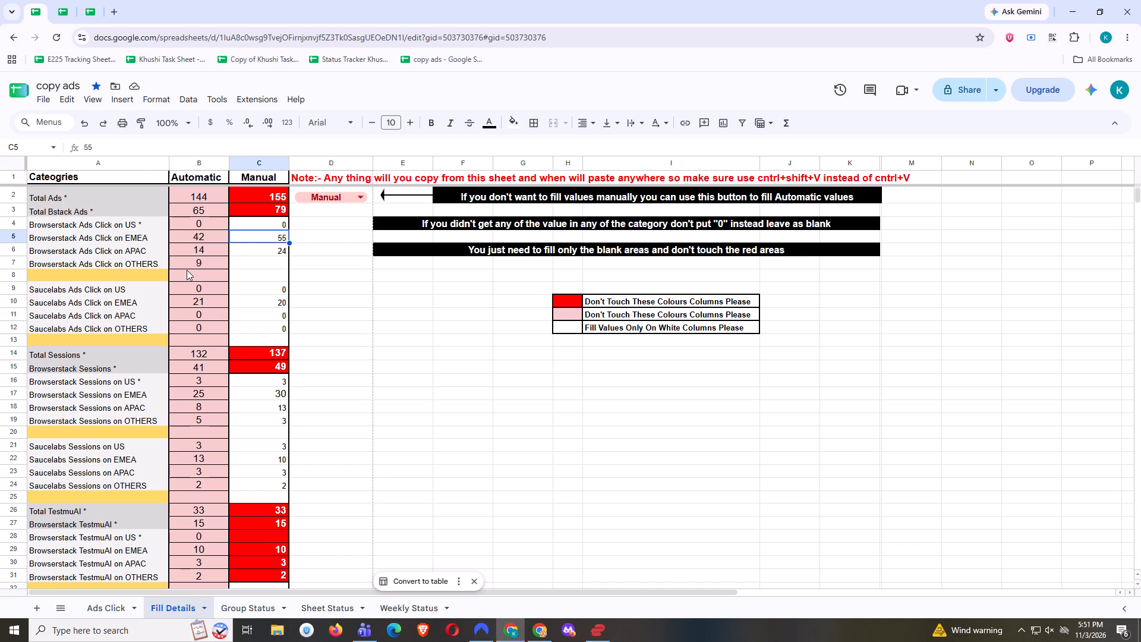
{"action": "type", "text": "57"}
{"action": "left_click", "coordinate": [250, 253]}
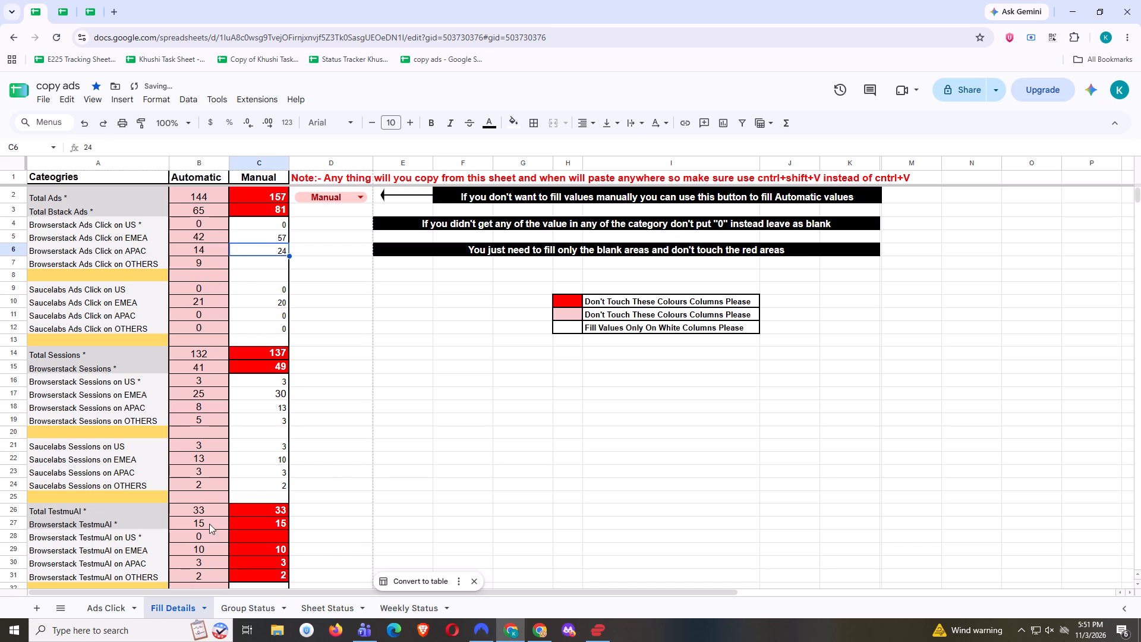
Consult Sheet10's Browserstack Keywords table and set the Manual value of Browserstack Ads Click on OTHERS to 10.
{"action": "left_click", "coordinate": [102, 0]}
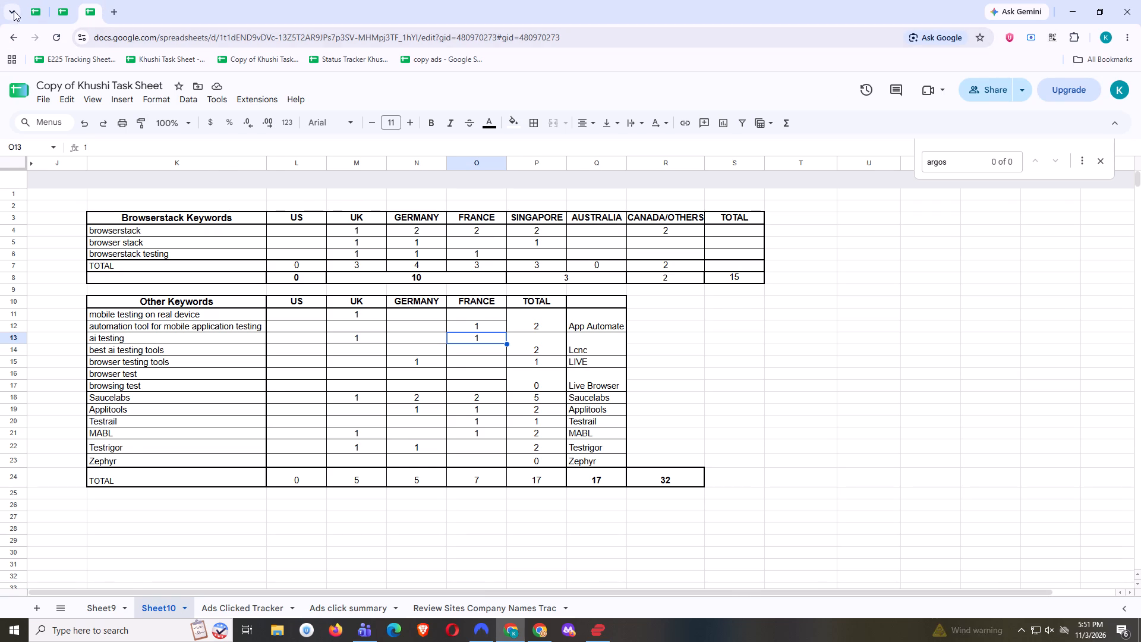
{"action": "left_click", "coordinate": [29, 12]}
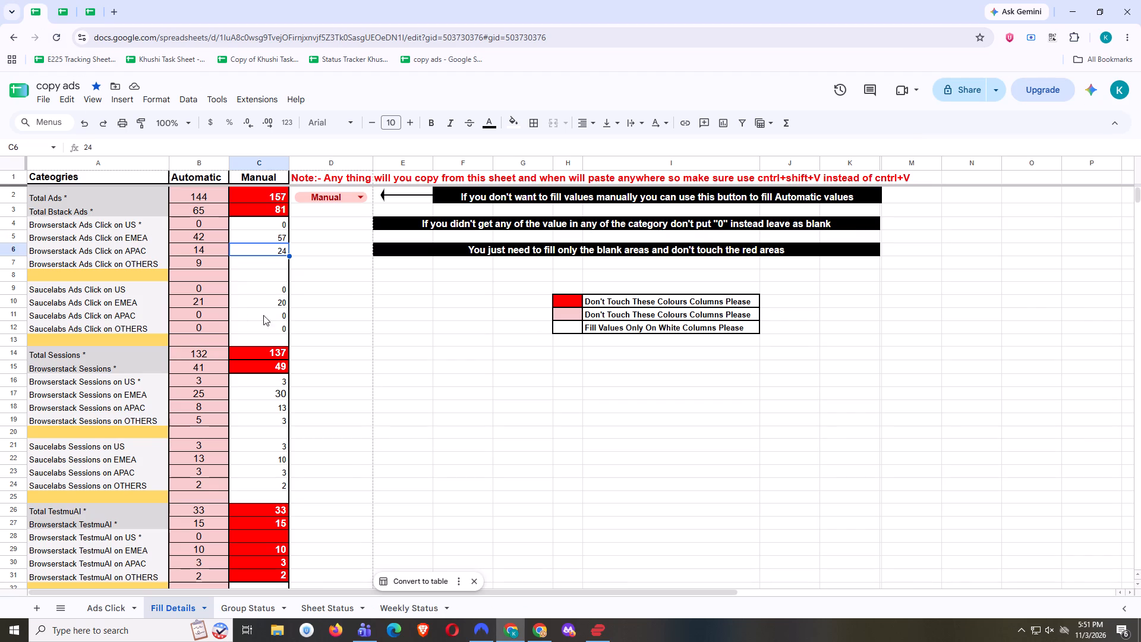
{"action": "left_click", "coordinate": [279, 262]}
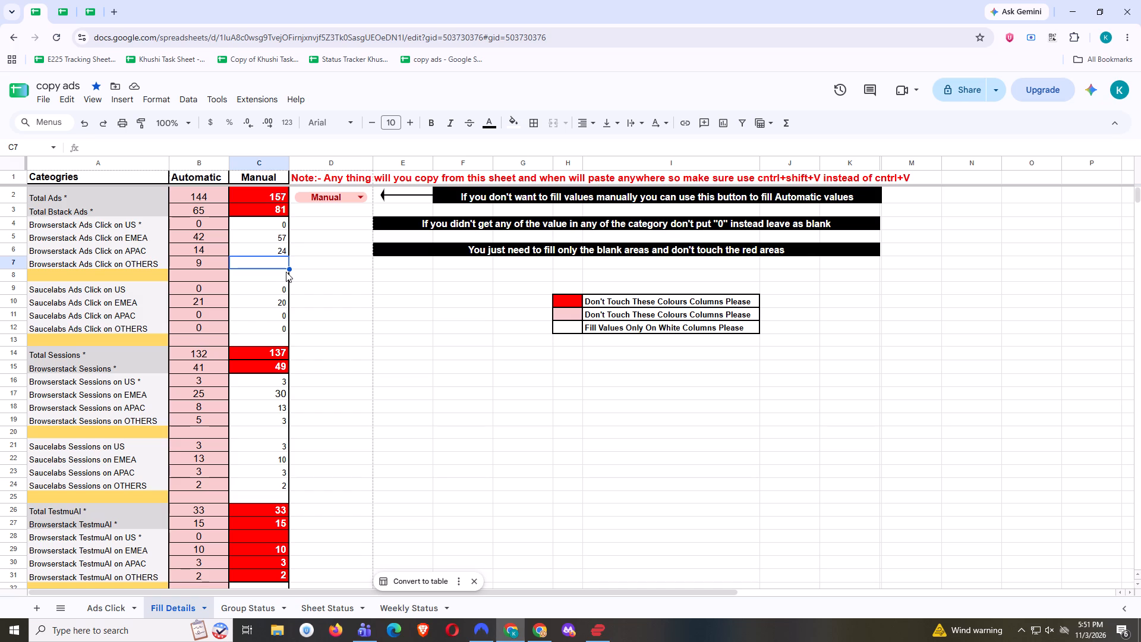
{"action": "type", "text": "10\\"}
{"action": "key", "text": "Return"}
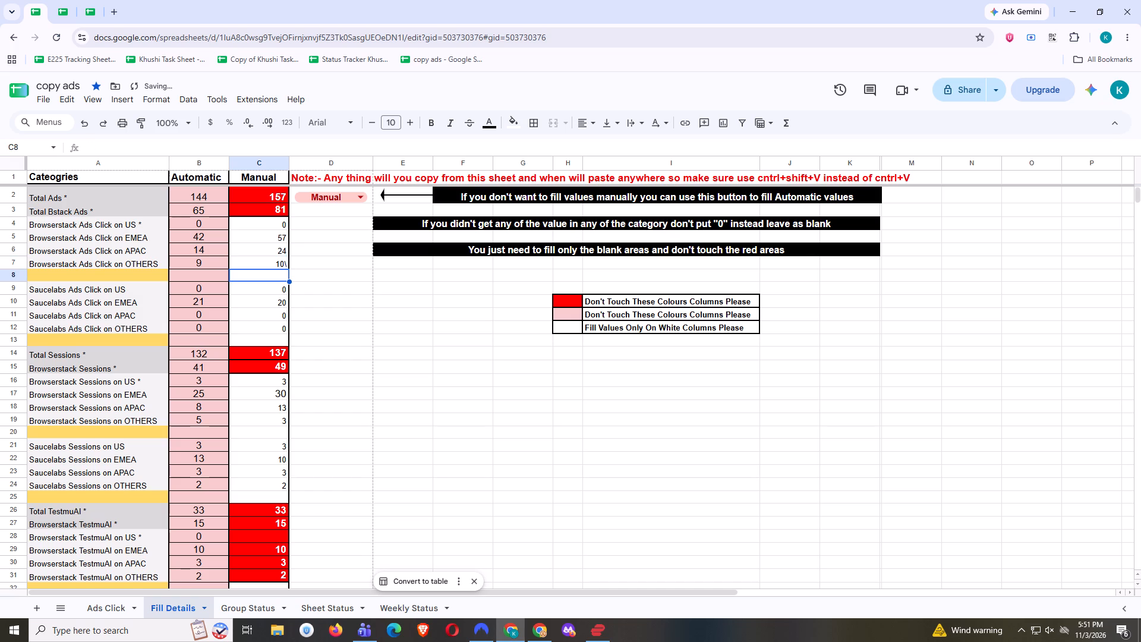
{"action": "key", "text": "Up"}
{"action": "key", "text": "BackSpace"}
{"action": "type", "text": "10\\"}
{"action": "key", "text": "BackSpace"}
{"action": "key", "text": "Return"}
Clear the Manual values for Browserstack and Saucelabs ads clicks and sessions in Fill Details.
{"action": "left_click_drag", "start_coordinate": [273, 225], "coordinate": [277, 322]}
{"action": "key", "text": "BackSpace"}
{"action": "left_click_drag", "start_coordinate": [276, 386], "coordinate": [271, 489]}
{"action": "key", "text": "BackSpace"}
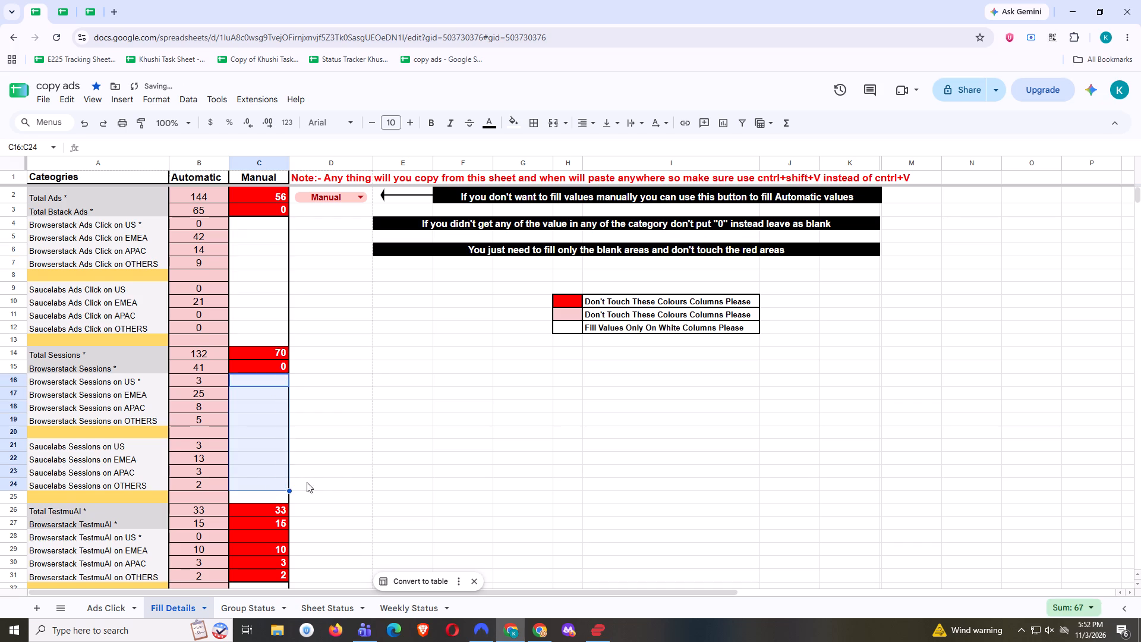
Clear the Manual values for Applitools, MABL and Testrigor ads clicks and sessions, and for Testrail sessions.
{"action": "scroll", "coordinate": [373, 470], "scroll_direction": "down", "scroll_amount": 4}
{"action": "left_click_drag", "start_coordinate": [271, 442], "coordinate": [267, 538]}
{"action": "key", "text": "BackSpace"}
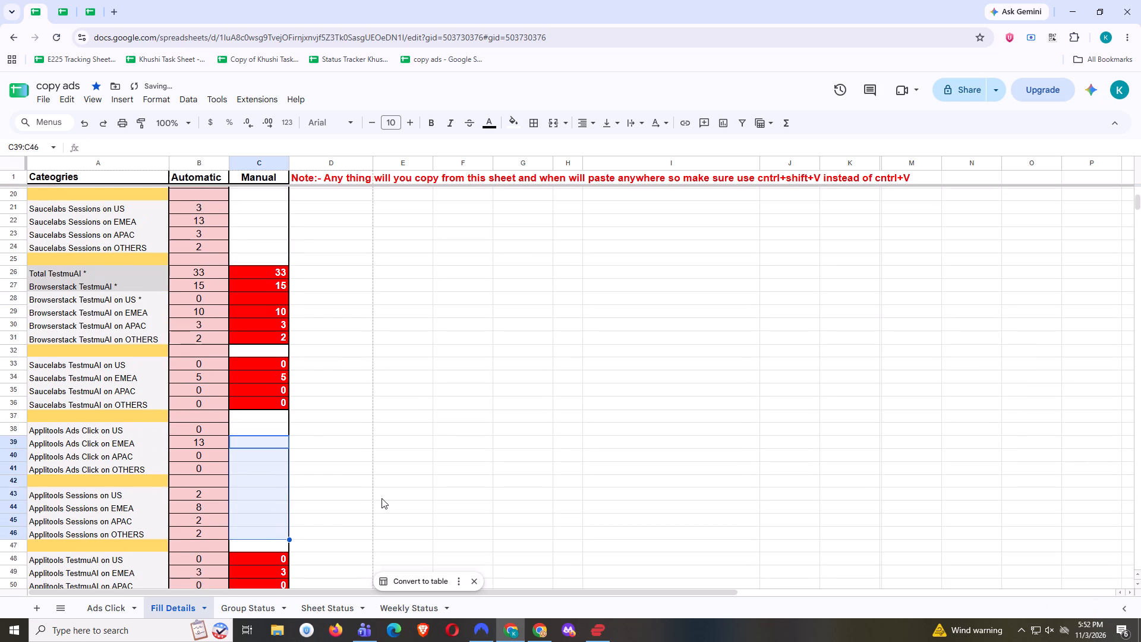
{"action": "scroll", "coordinate": [382, 496], "scroll_direction": "down", "scroll_amount": 5}
{"action": "left_click_drag", "start_coordinate": [270, 390], "coordinate": [270, 432]}
{"action": "key", "text": "BackSpace"}
{"action": "scroll", "coordinate": [275, 496], "scroll_direction": "down", "scroll_amount": 3}
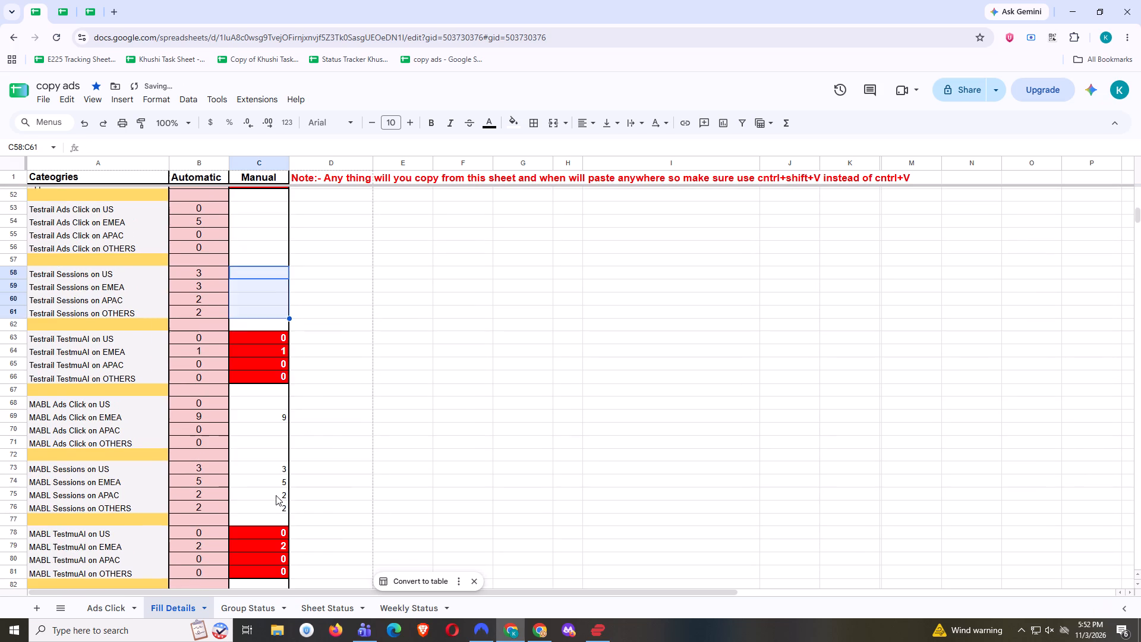
{"action": "left_click_drag", "start_coordinate": [276, 355], "coordinate": [272, 453]}
{"action": "key", "text": "BackSpace"}
{"action": "scroll", "coordinate": [339, 460], "scroll_direction": "down", "scroll_amount": 3}
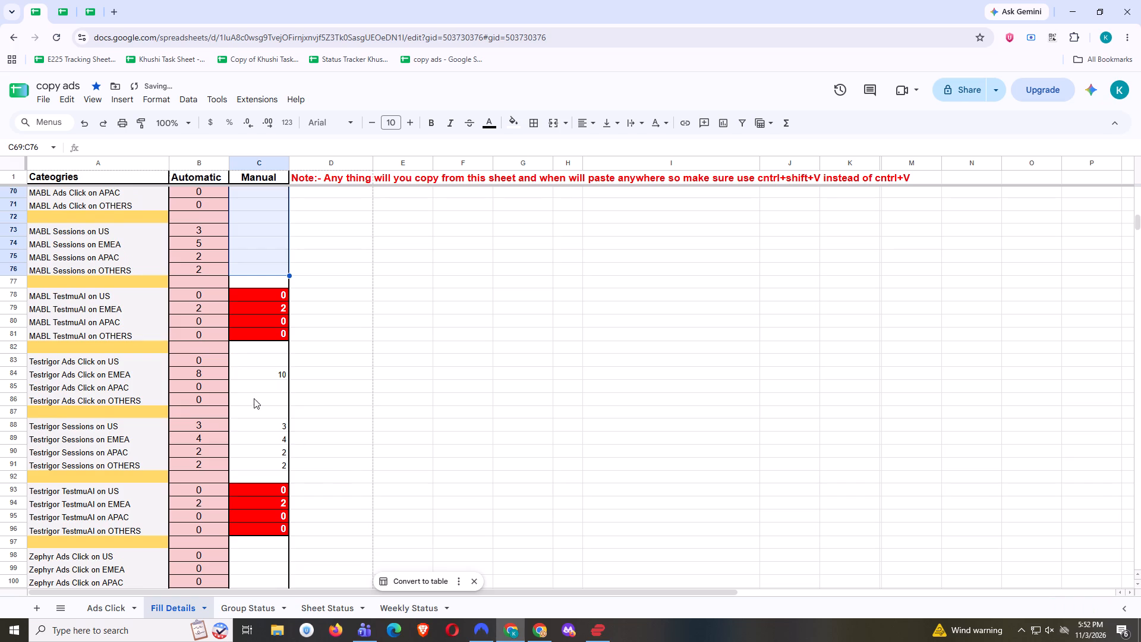
{"action": "left_click_drag", "start_coordinate": [259, 377], "coordinate": [272, 464]}
{"action": "key", "text": "BackSpace"}
{"action": "scroll", "coordinate": [335, 456], "scroll_direction": "down", "scroll_amount": 4}
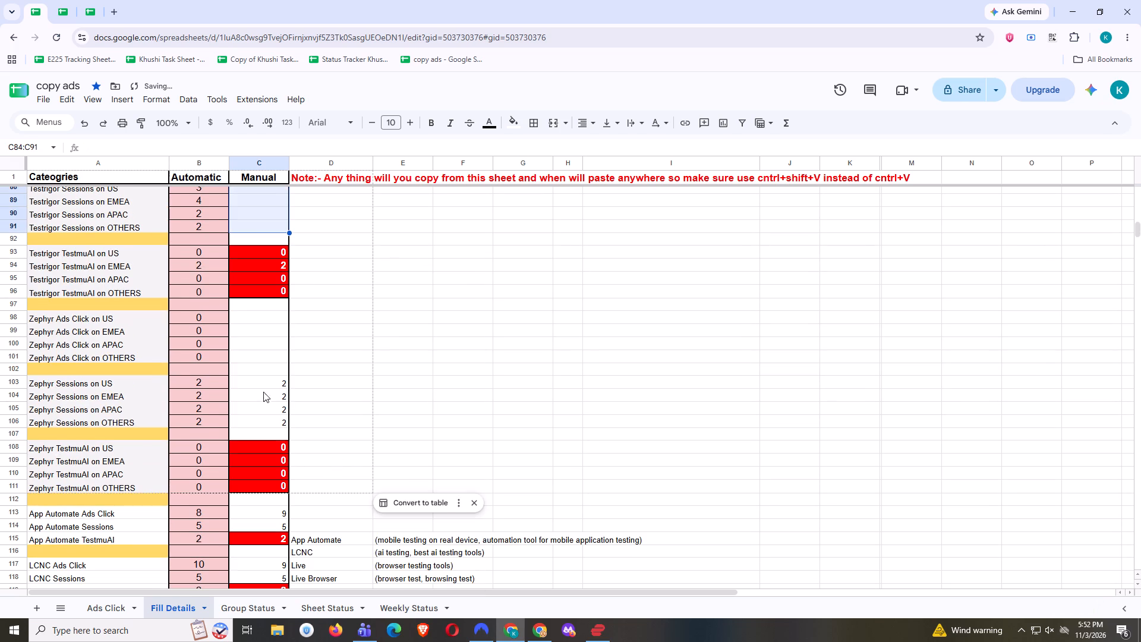
Clear the Manual ads click and session values for App Automate, LCNC and Live, plus the Live Browser sessions value.
{"action": "scroll", "coordinate": [379, 395], "scroll_direction": "down", "scroll_amount": 3}
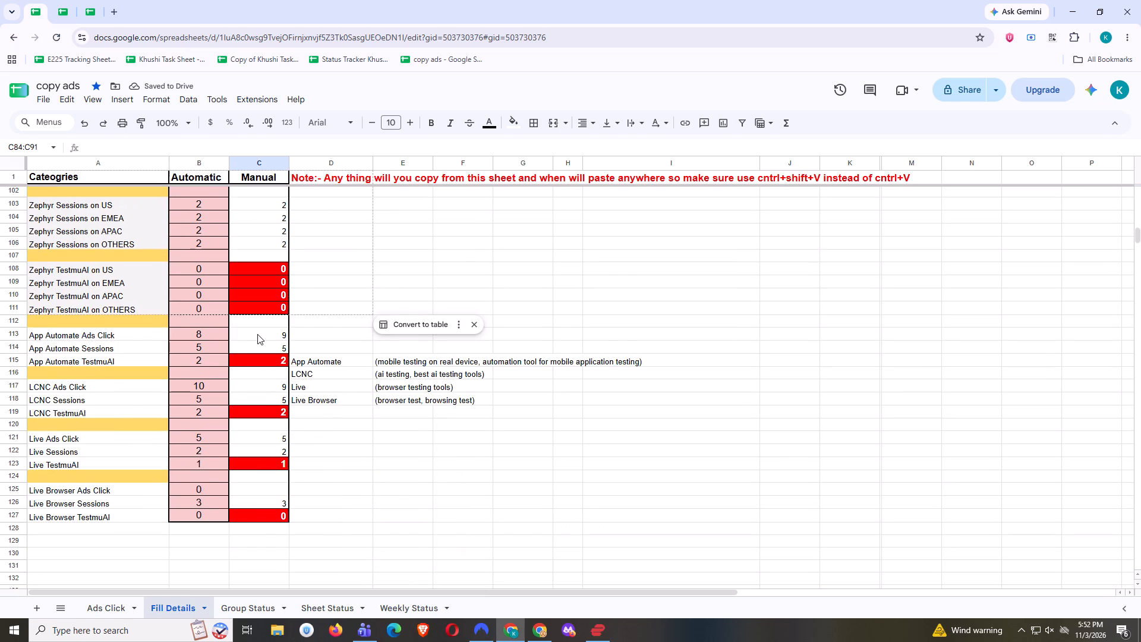
{"action": "left_click_drag", "start_coordinate": [257, 334], "coordinate": [259, 341]}
{"action": "key", "text": "BackSpace"}
{"action": "left_click", "coordinate": [276, 347]}
{"action": "key", "text": "BackSpace"}
{"action": "left_click_drag", "start_coordinate": [278, 376], "coordinate": [277, 394]}
{"action": "key", "text": "BackSpace"}
{"action": "left_click_drag", "start_coordinate": [275, 436], "coordinate": [276, 449]}
{"action": "key", "text": "BackSpace"}
{"action": "left_click", "coordinate": [282, 498]}
{"action": "key", "text": "BackSpace"}
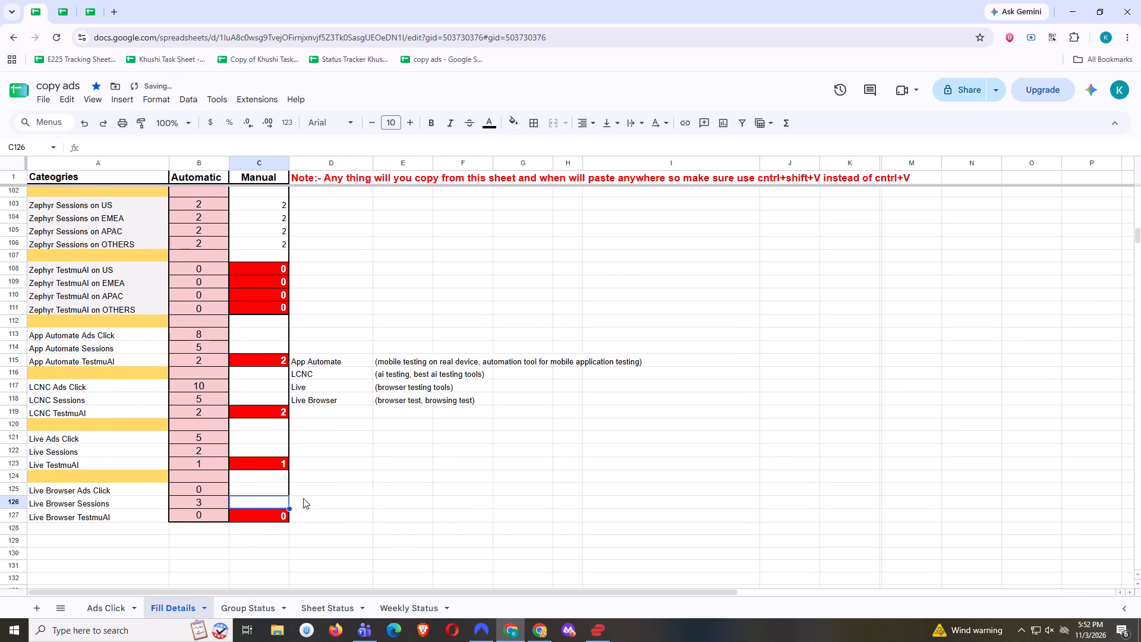
Enter the Manual Browserstack Ads Click values: US 0, EMEA 54, APAC 15 and OTHERS 10.
{"action": "scroll", "coordinate": [345, 462], "scroll_direction": "up", "scroll_amount": 20}
{"action": "scroll", "coordinate": [345, 462], "scroll_direction": "up", "scroll_amount": 9}
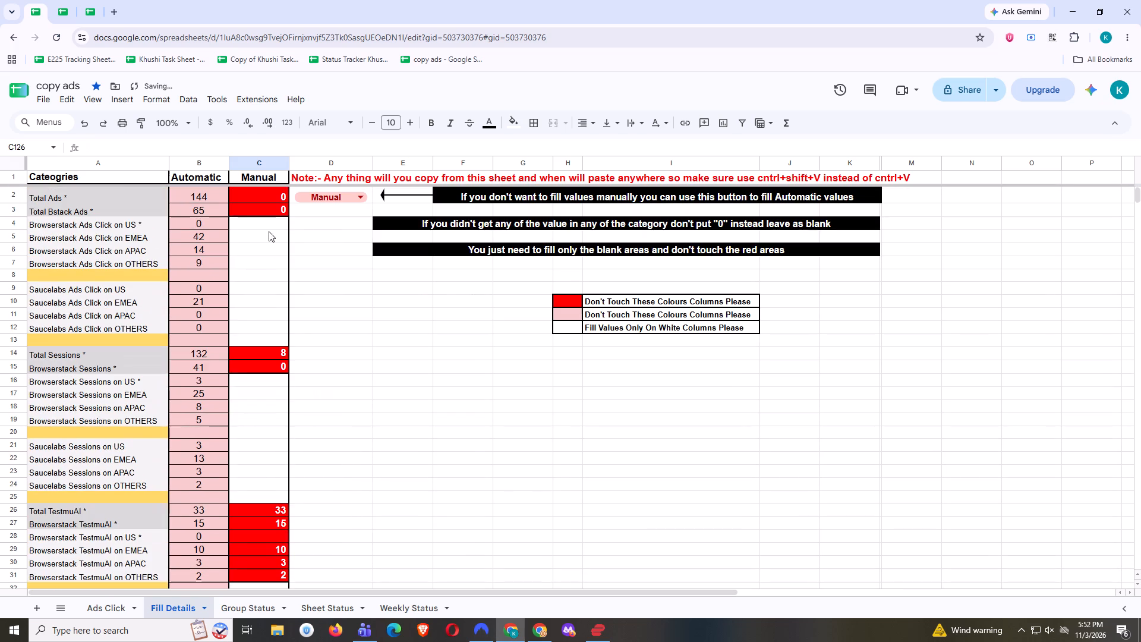
{"action": "left_click", "coordinate": [254, 222]}
{"action": "key", "text": "0"}
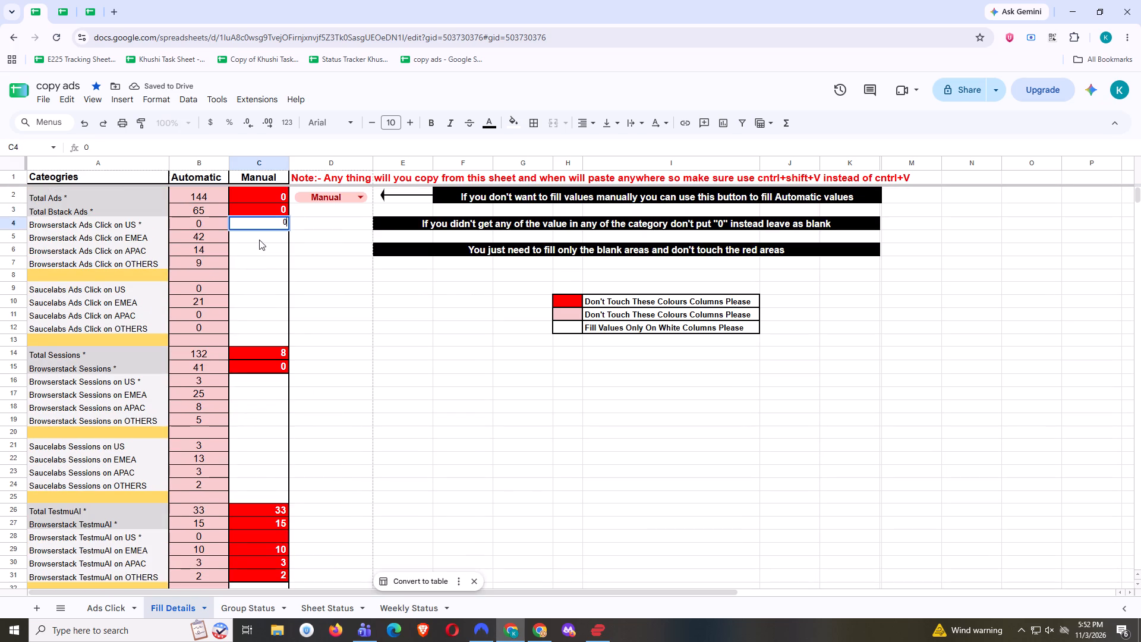
{"action": "left_click", "coordinate": [259, 240]}
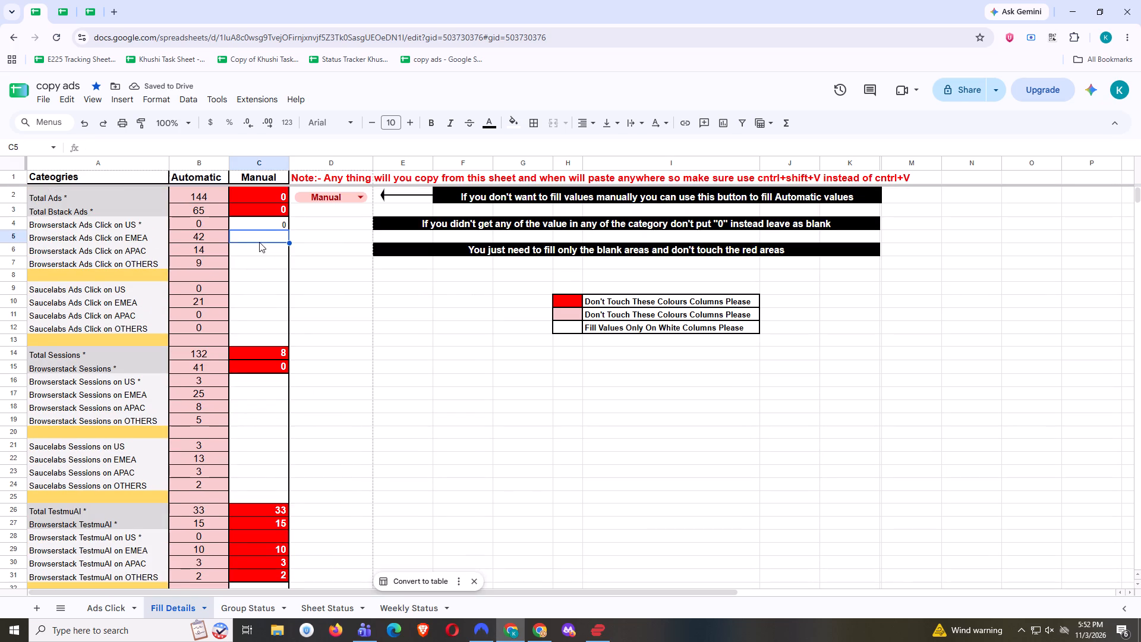
{"action": "key", "text": "5"}
{"action": "key", "text": "4"}
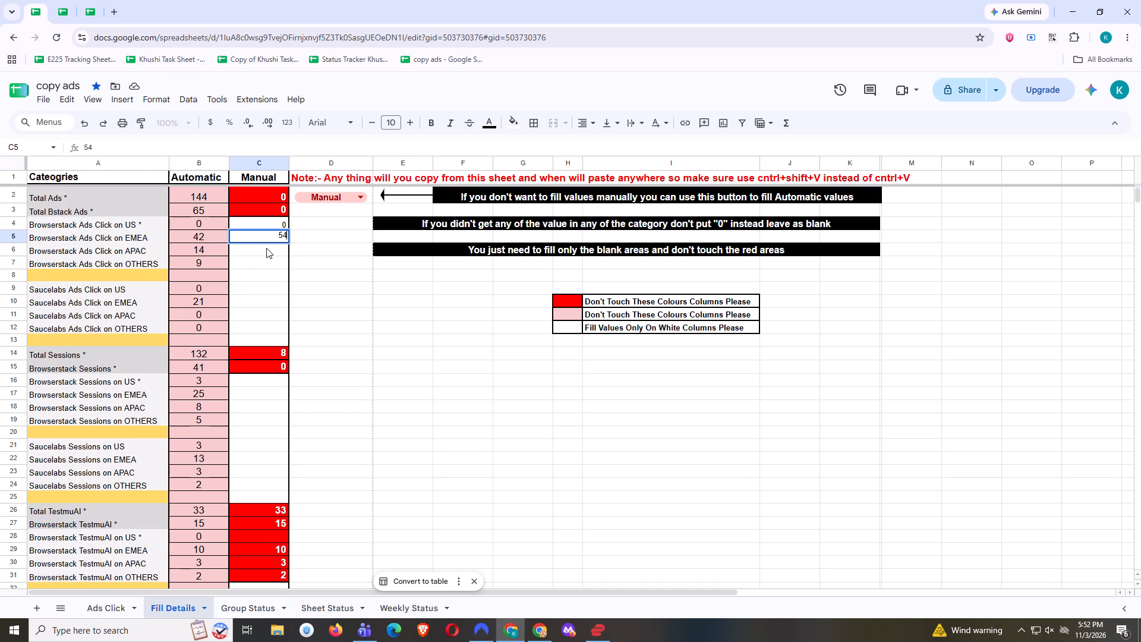
{"action": "left_click", "coordinate": [266, 248]}
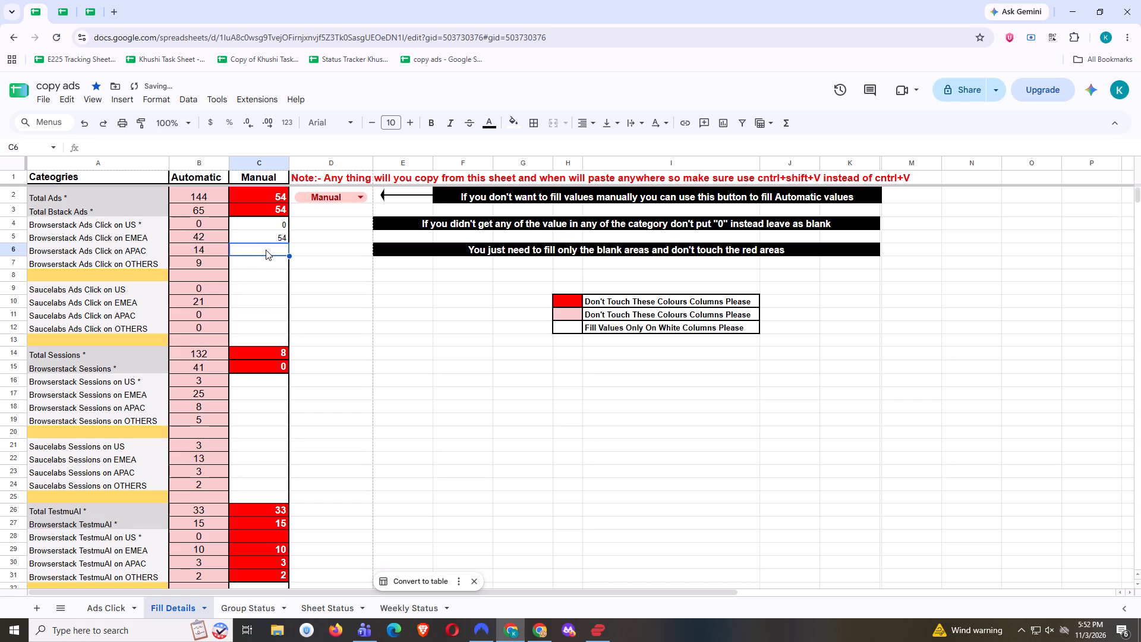
{"action": "key", "text": "1"}
{"action": "key", "text": "5"}
{"action": "left_click", "coordinate": [266, 265]}
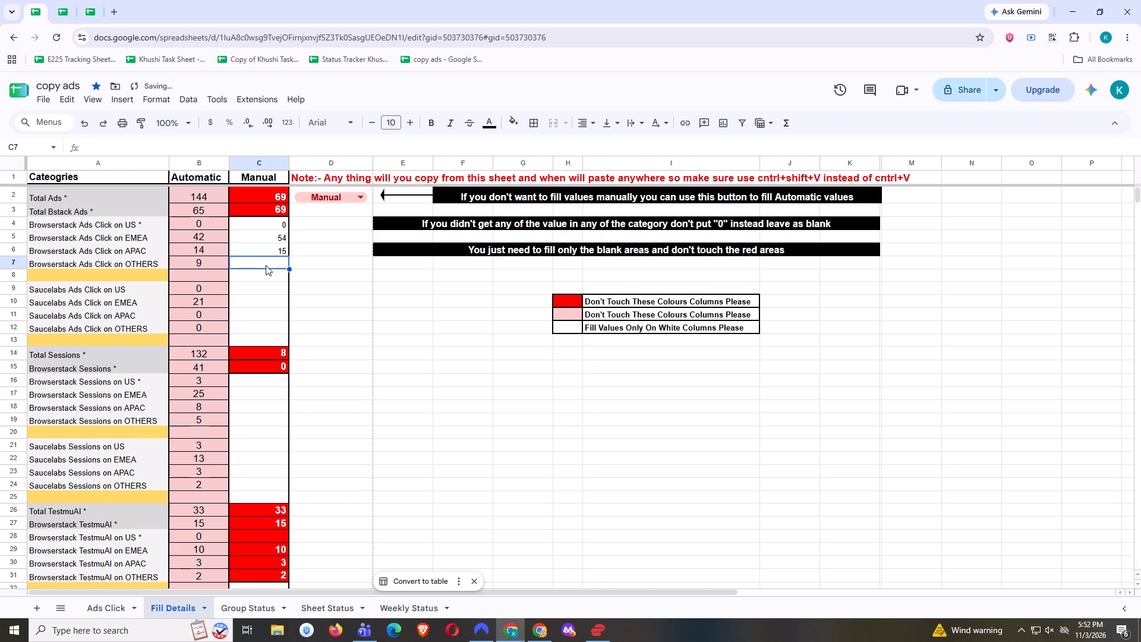
{"action": "type", "text": "10"}
{"action": "key", "text": "Return"}
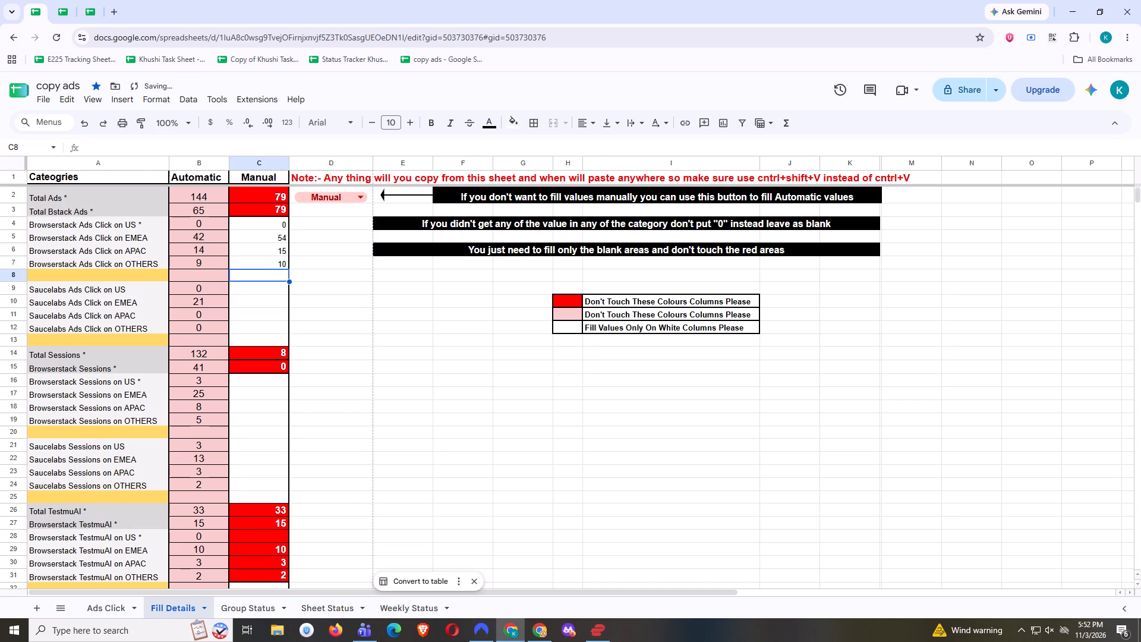
Set the Manual value of Saucelabs Ads Click on EMEA to 24.
{"action": "left_click", "coordinate": [260, 306]}
{"action": "key", "text": "2"}
{"action": "key", "text": "1"}
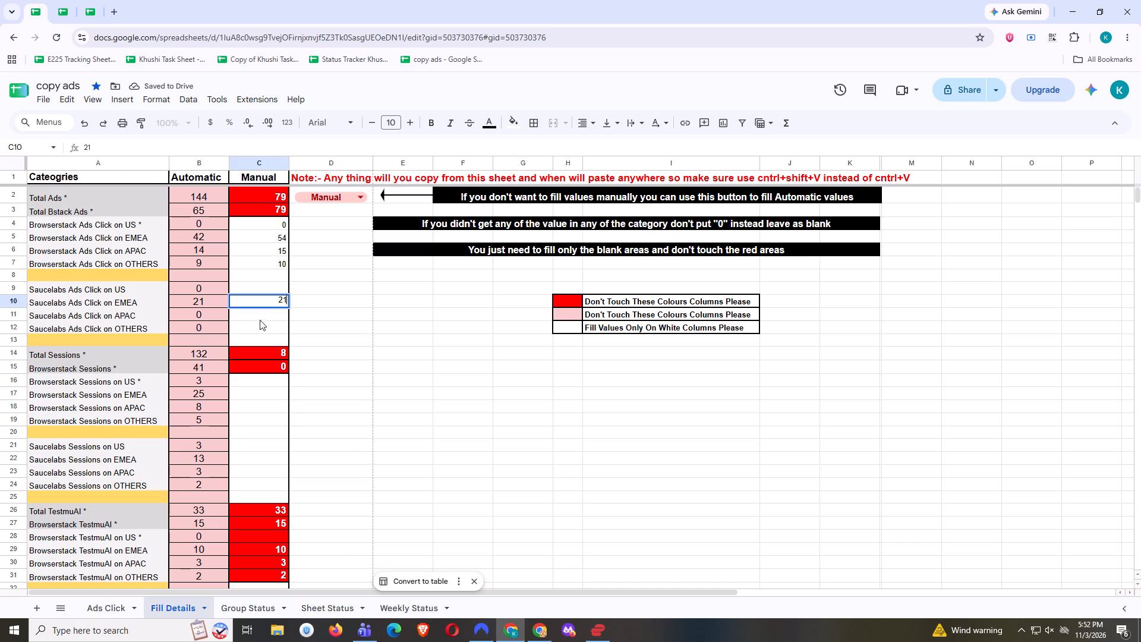
{"action": "key", "text": "BackSpace"}
{"action": "key", "text": "4"}
{"action": "key", "text": "Return"}
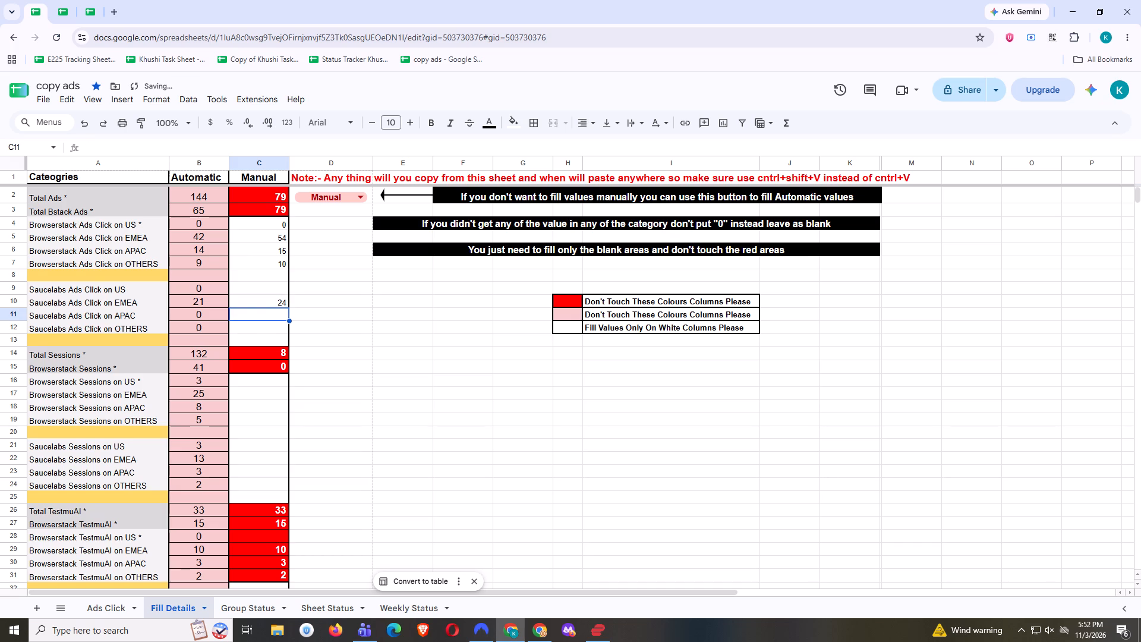
Enter the Manual Browserstack Sessions values: US 3, EMEA 25, APAC 8 and OTHERS 5.
{"action": "left_click", "coordinate": [262, 385]}
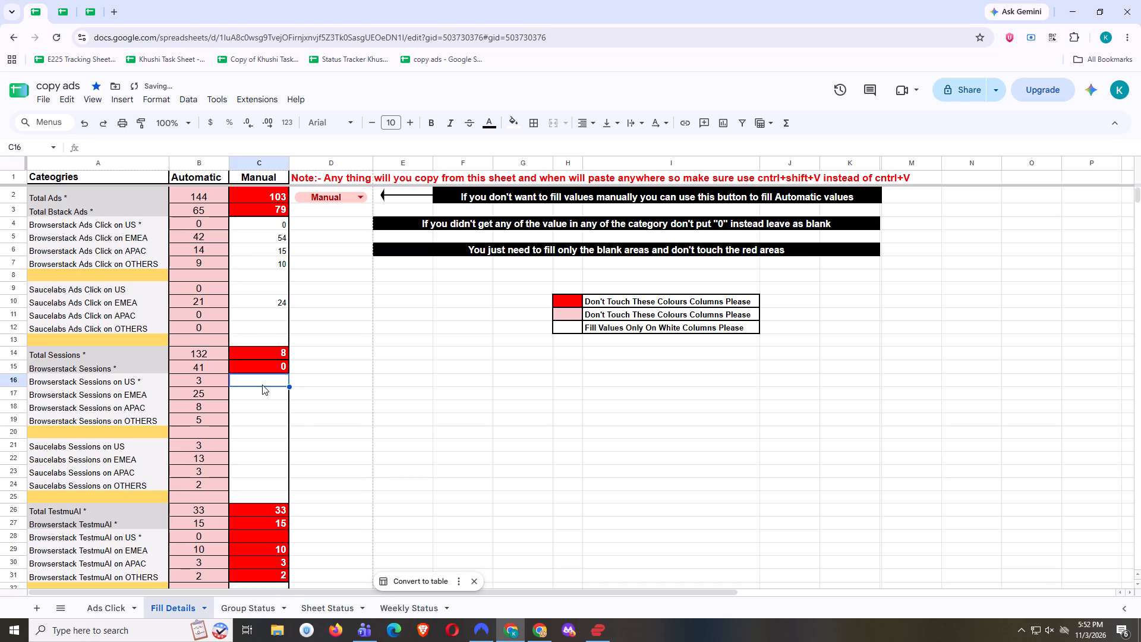
{"action": "key", "text": "3"}
{"action": "left_click", "coordinate": [266, 395]}
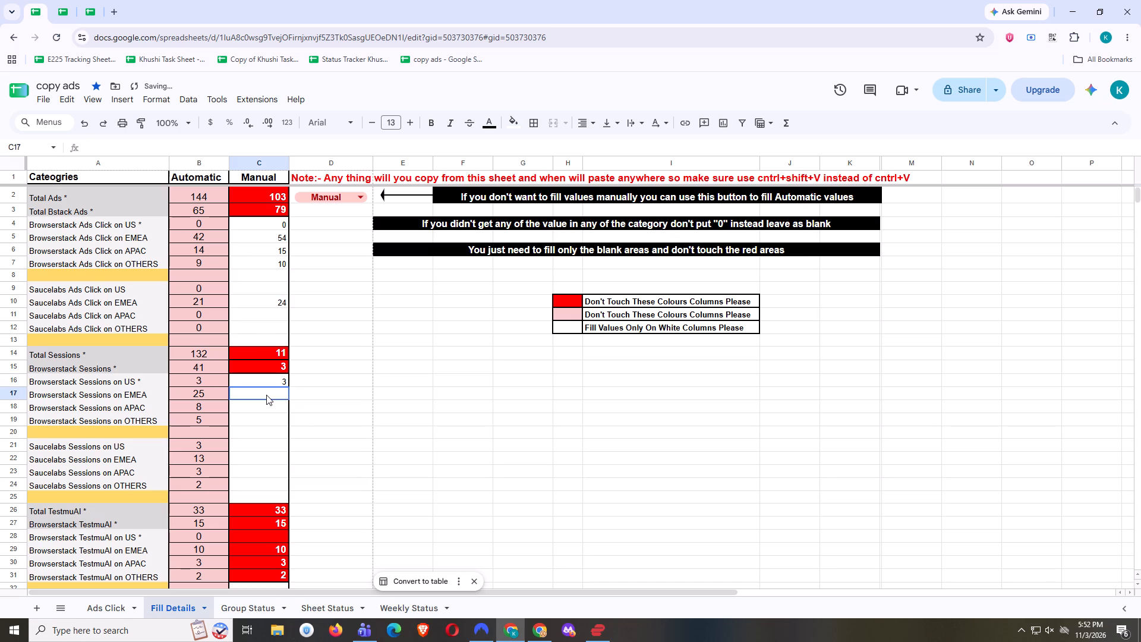
{"action": "key", "text": "2"}
{"action": "key", "text": "5"}
{"action": "left_click", "coordinate": [272, 411]}
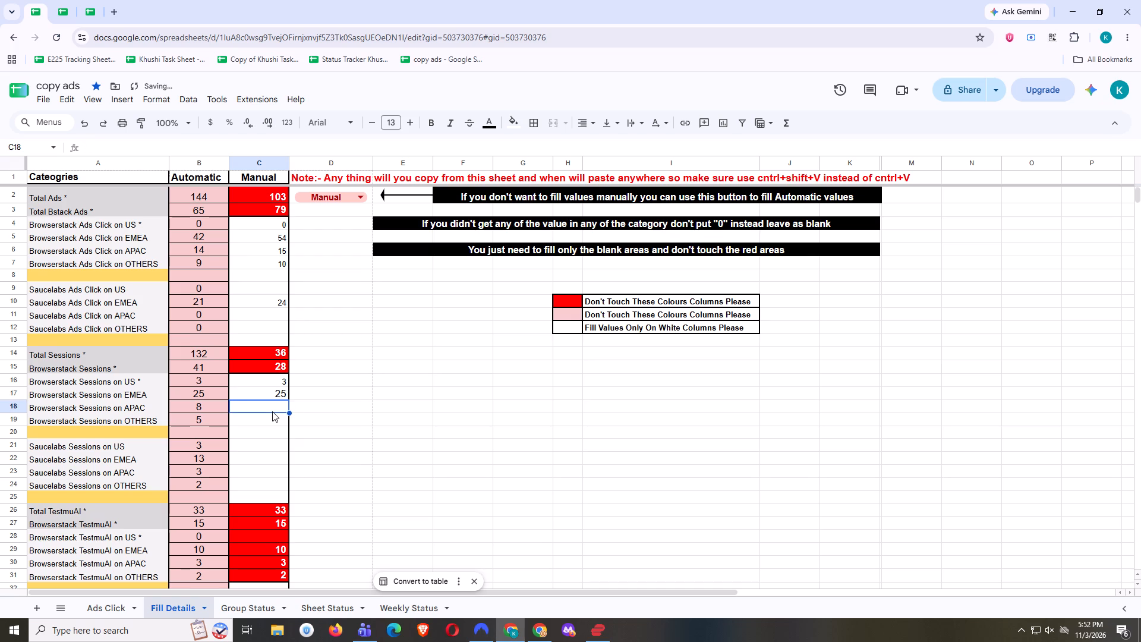
{"action": "key", "text": "8"}
{"action": "key", "text": "5"}
{"action": "key", "text": "BackSpace"}
{"action": "left_click", "coordinate": [275, 421]}
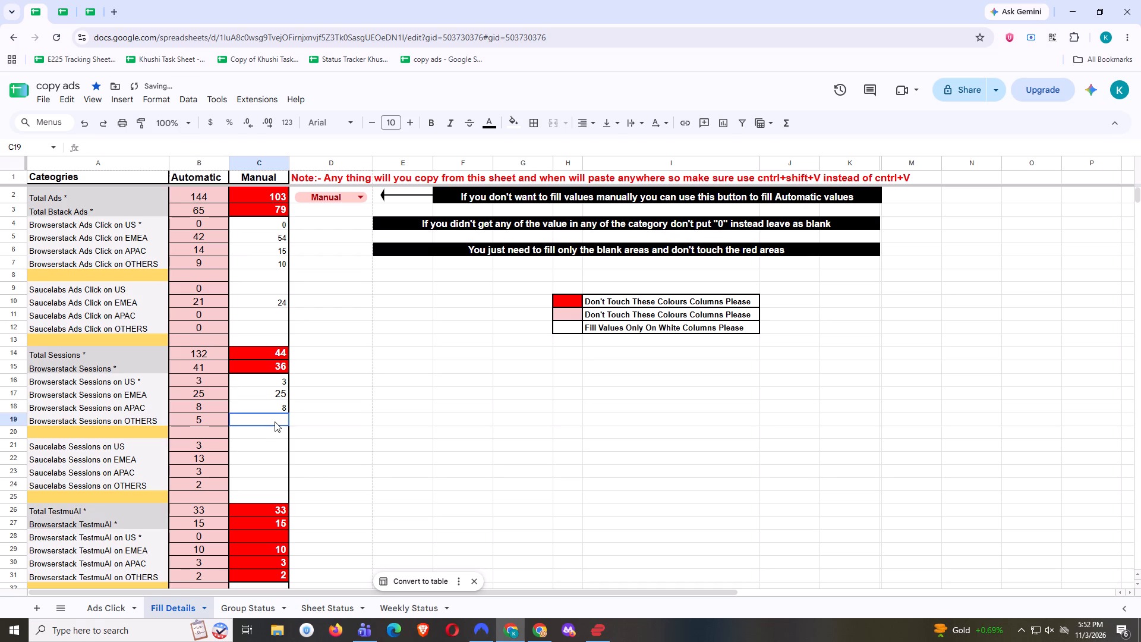
{"action": "key", "text": "5"}
{"action": "left_click", "coordinate": [266, 437]}
Enter the Manual Saucelabs Sessions values: US 3, EMEA 13, APAC 3 and OTHERS 2.
{"action": "left_click", "coordinate": [261, 446]}
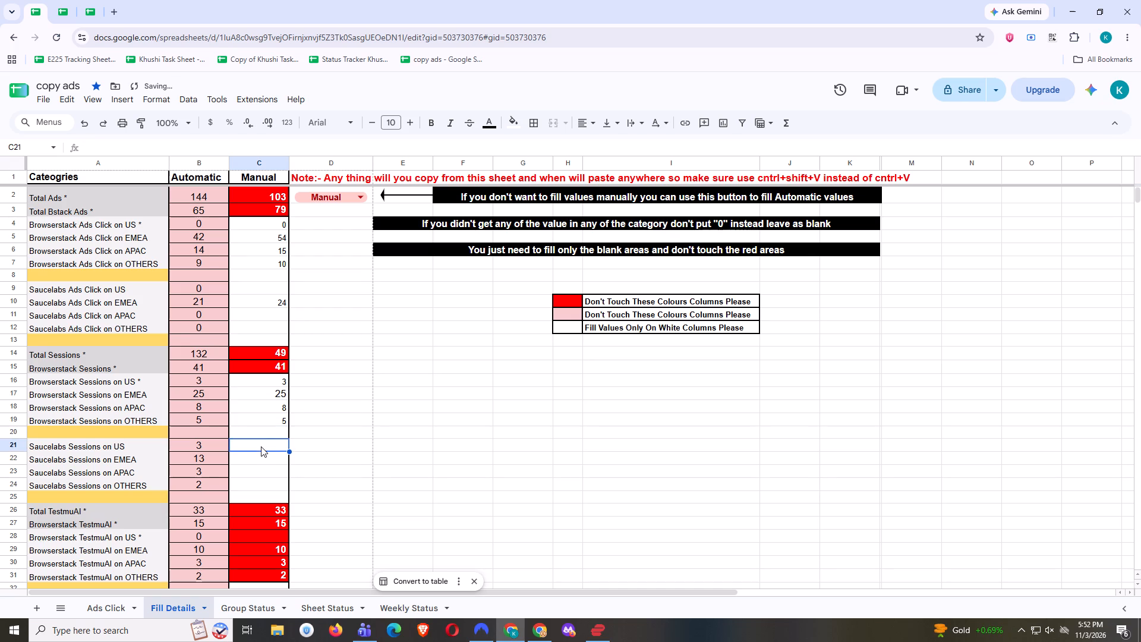
{"action": "key", "text": "3"}
{"action": "left_click", "coordinate": [261, 456]}
{"action": "key", "text": "1"}
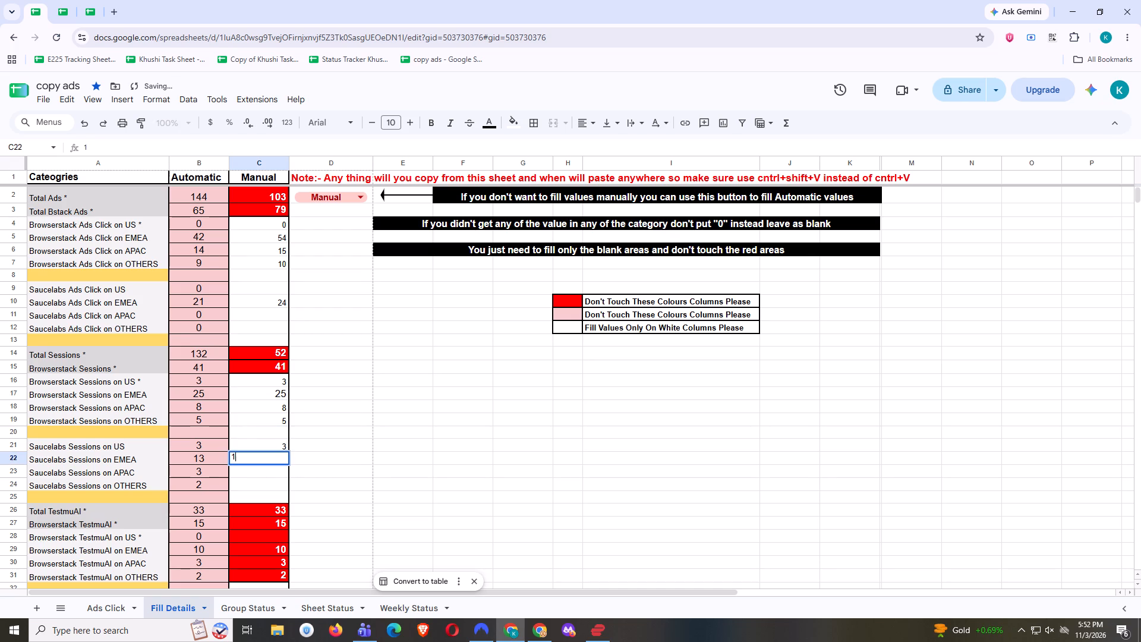
{"action": "key", "text": "3"}
{"action": "left_click", "coordinate": [258, 473]}
{"action": "key", "text": "3"}
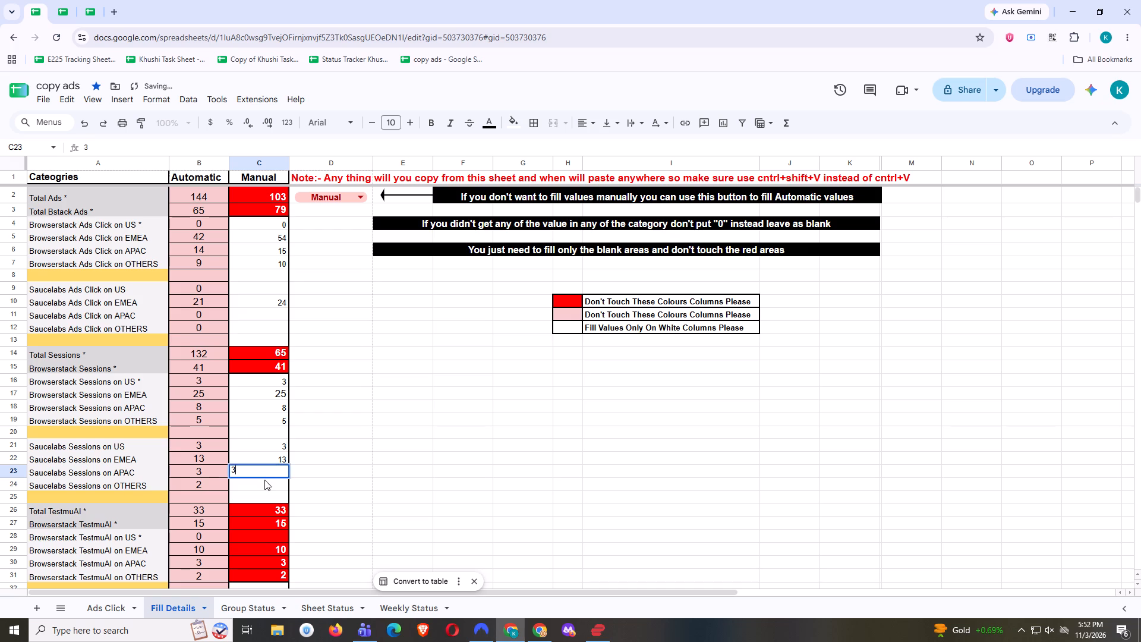
{"action": "left_click", "coordinate": [264, 480]}
{"action": "key", "text": "2"}
{"action": "left_click", "coordinate": [329, 481]}
Set the Manual value of Applitools Ads Click on EMEA to 14.
{"action": "scroll", "coordinate": [329, 481], "scroll_direction": "down", "scroll_amount": 3}
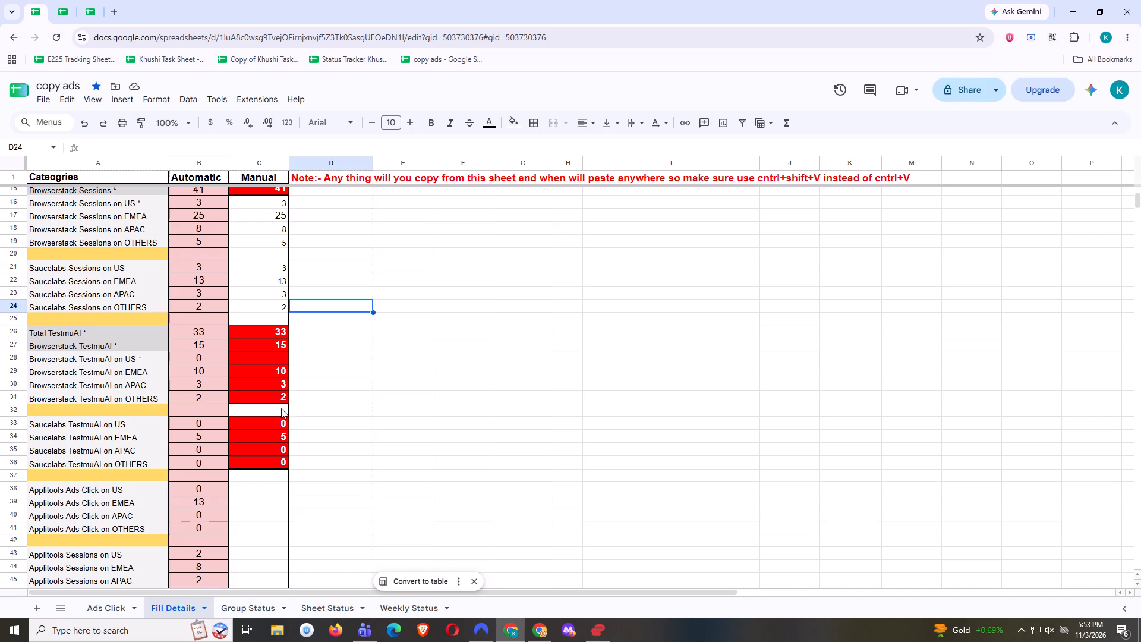
{"action": "scroll", "coordinate": [286, 406], "scroll_direction": "down", "scroll_amount": 1}
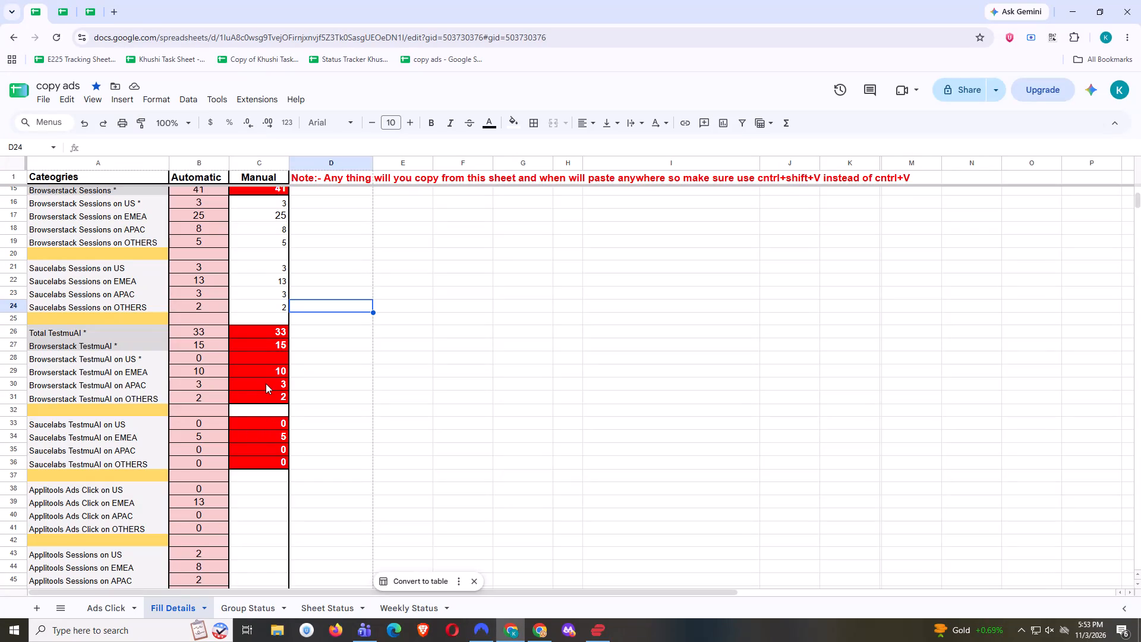
{"action": "left_click", "coordinate": [252, 442]}
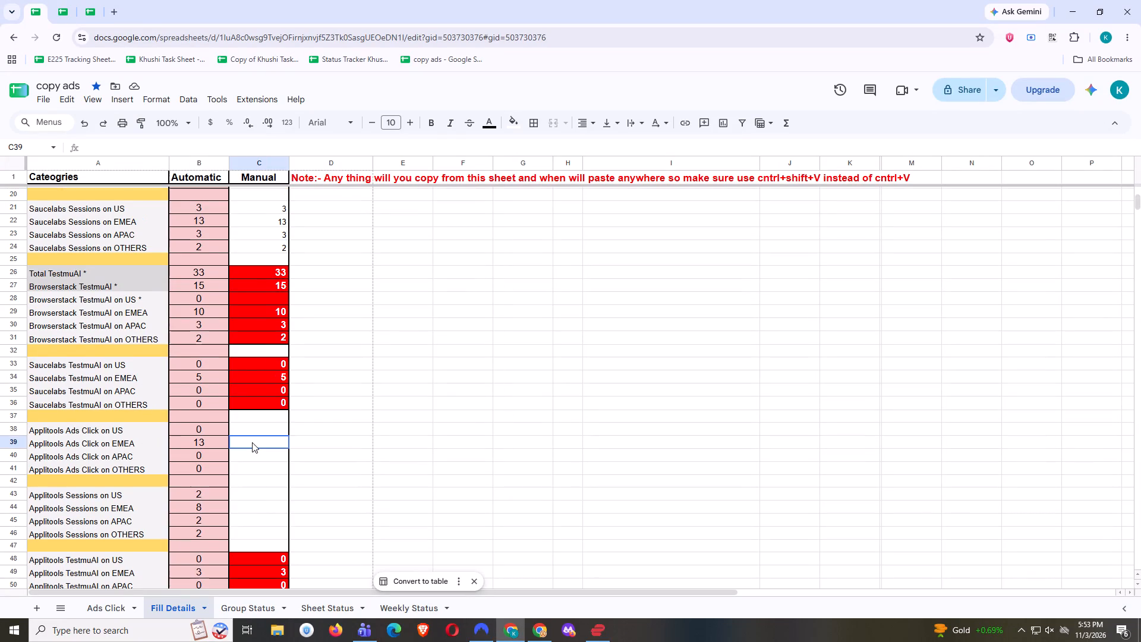
{"action": "key", "text": "1"}
{"action": "key", "text": "4"}
{"action": "left_click", "coordinate": [261, 479]}
Enter the Manual Applitools Sessions values: US 2, EMEA 8, APAC 2 and OTHERS 2.
{"action": "scroll", "coordinate": [443, 446], "scroll_direction": "up", "scroll_amount": 10}
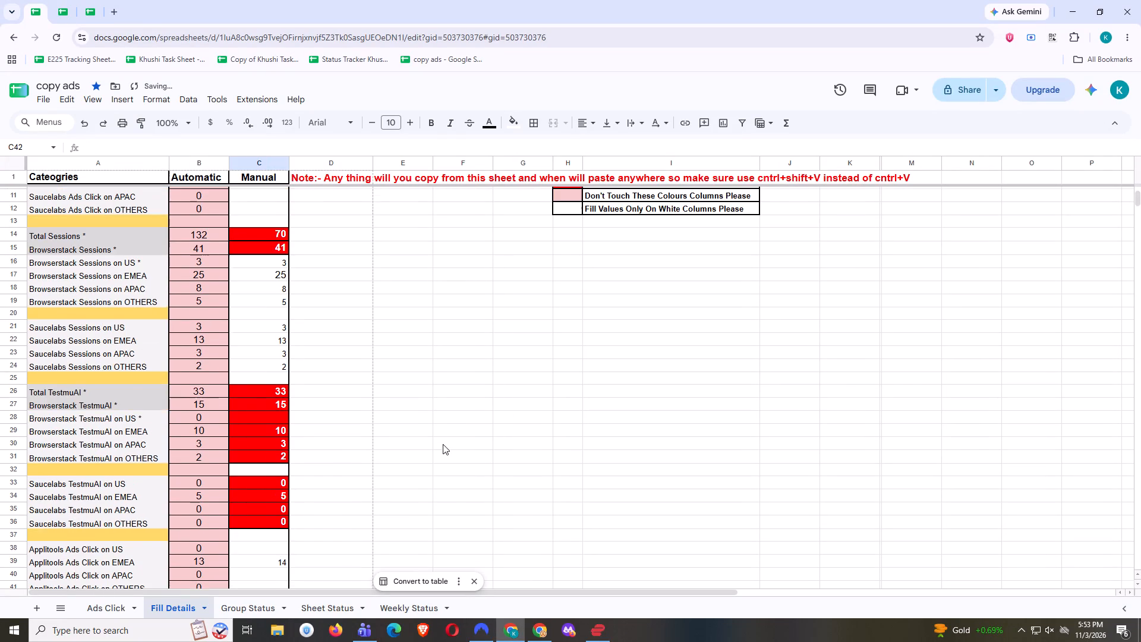
{"action": "scroll", "coordinate": [443, 444], "scroll_direction": "down", "scroll_amount": 10}
{"action": "scroll", "coordinate": [322, 475], "scroll_direction": "up", "scroll_amount": 2}
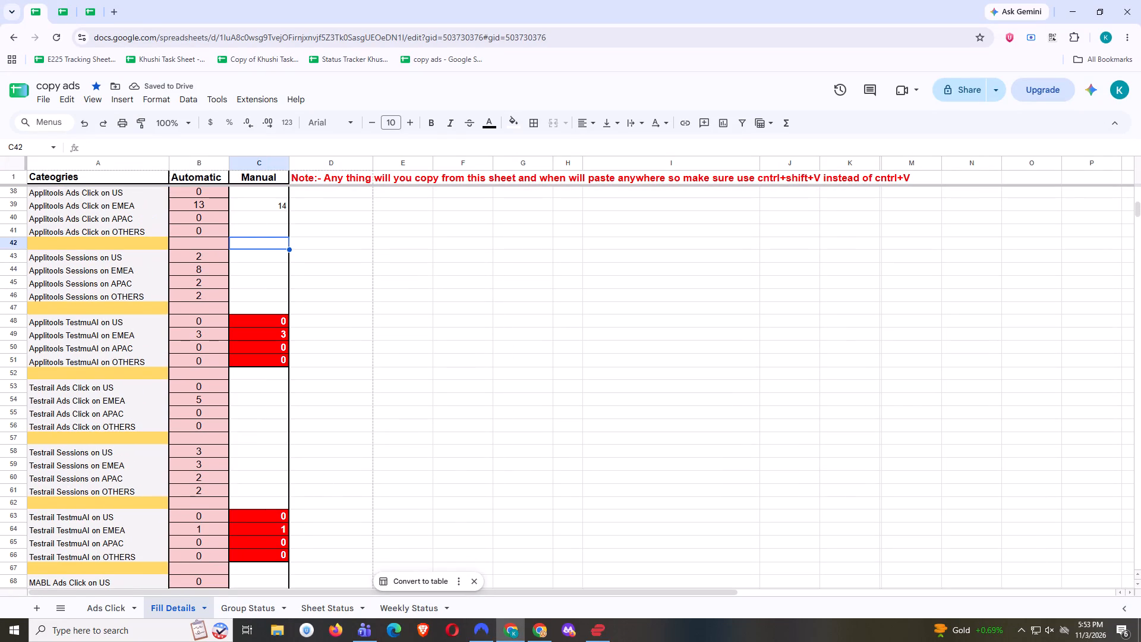
{"action": "left_click", "coordinate": [251, 260]}
{"action": "key", "text": "2"}
{"action": "left_click", "coordinate": [254, 269]}
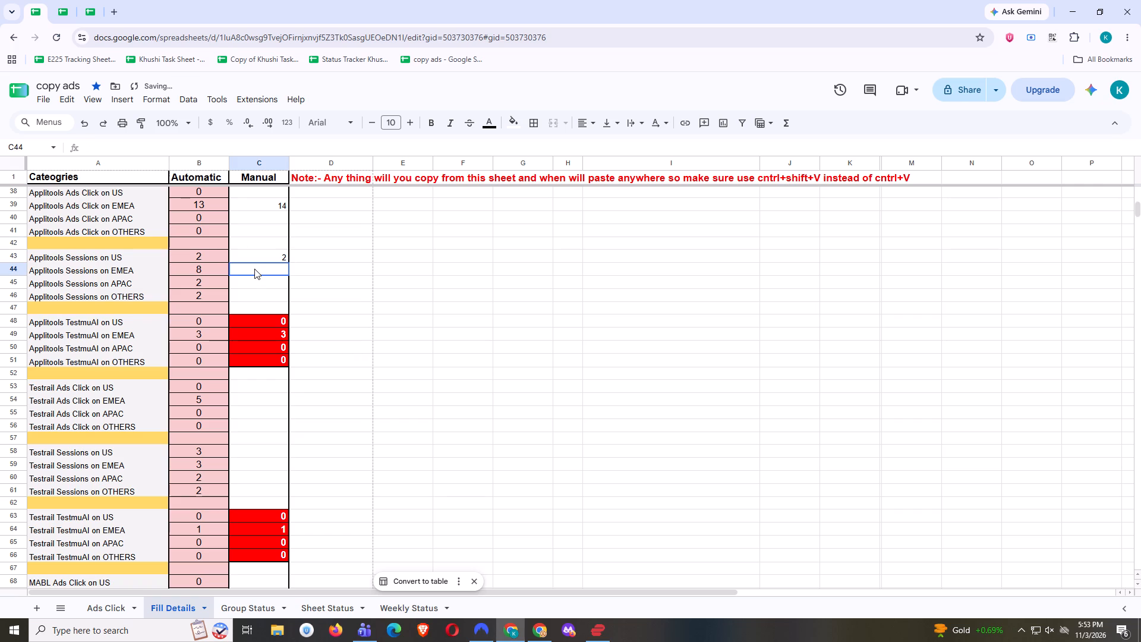
{"action": "key", "text": "8"}
{"action": "left_click", "coordinate": [257, 281]}
{"action": "key", "text": "2"}
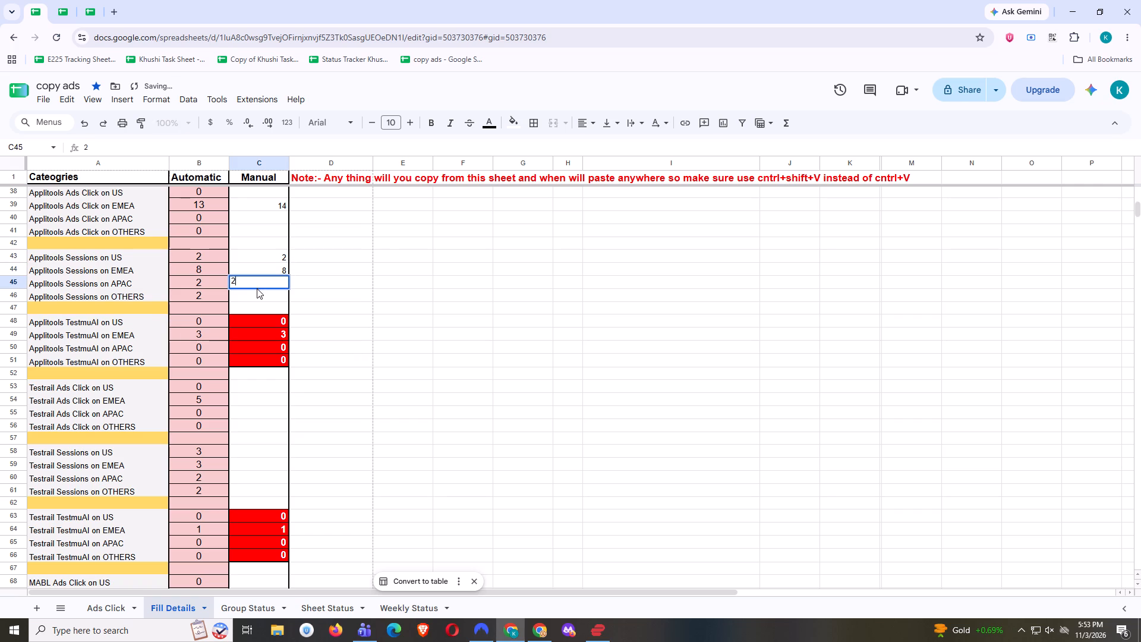
{"action": "left_click", "coordinate": [257, 288]}
{"action": "left_click", "coordinate": [257, 295]}
{"action": "key", "text": "2"}
{"action": "left_click", "coordinate": [269, 375]}
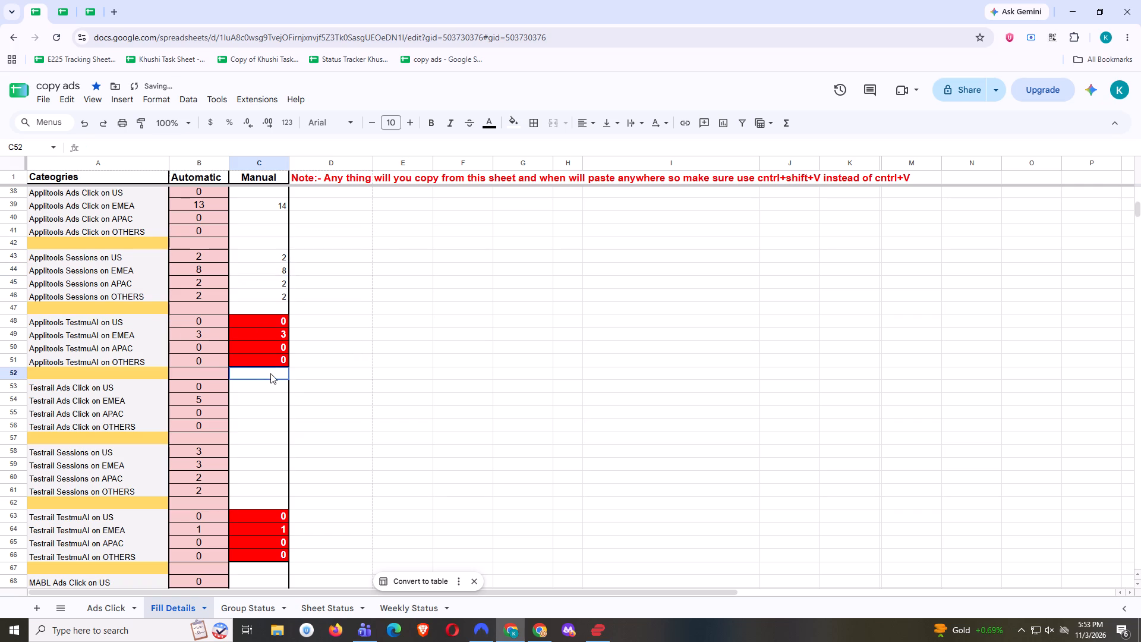
Enter the Manual Testrail values: Ads Click on EMEA 5, and Sessions US 3, EMEA 3, APAC 2 and OTHERS 2.
{"action": "left_click", "coordinate": [262, 410]}
{"action": "left_click", "coordinate": [262, 402]}
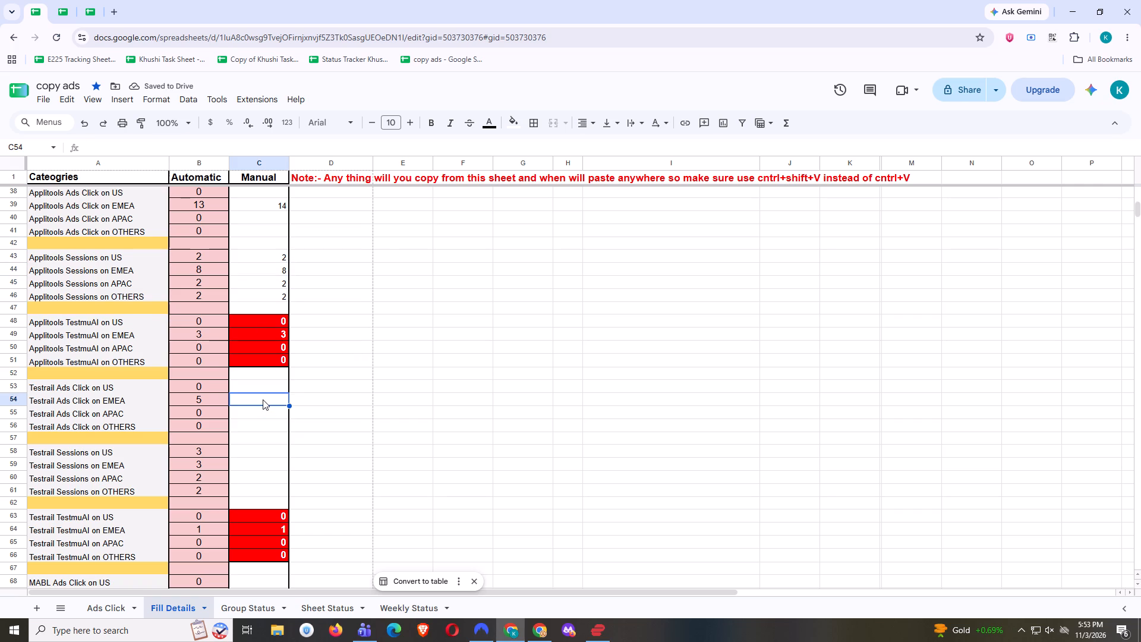
{"action": "key", "text": "5"}
{"action": "left_click", "coordinate": [260, 453]}
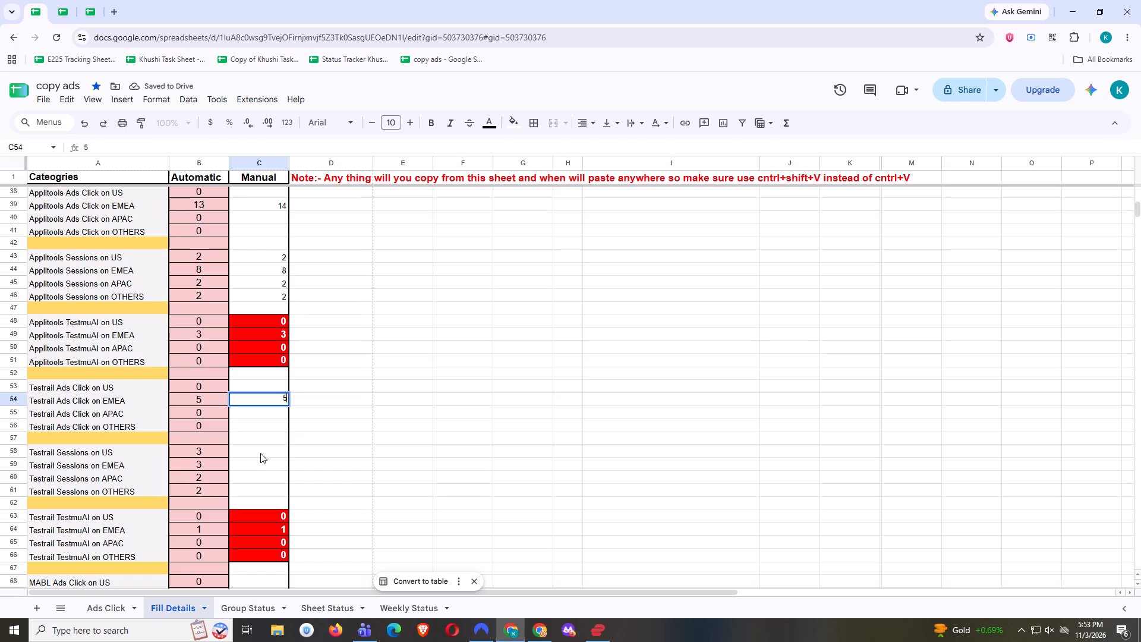
{"action": "key", "text": "3"}
{"action": "left_click", "coordinate": [260, 463]}
{"action": "key", "text": "3"}
{"action": "left_click", "coordinate": [256, 477]}
{"action": "key", "text": "3"}
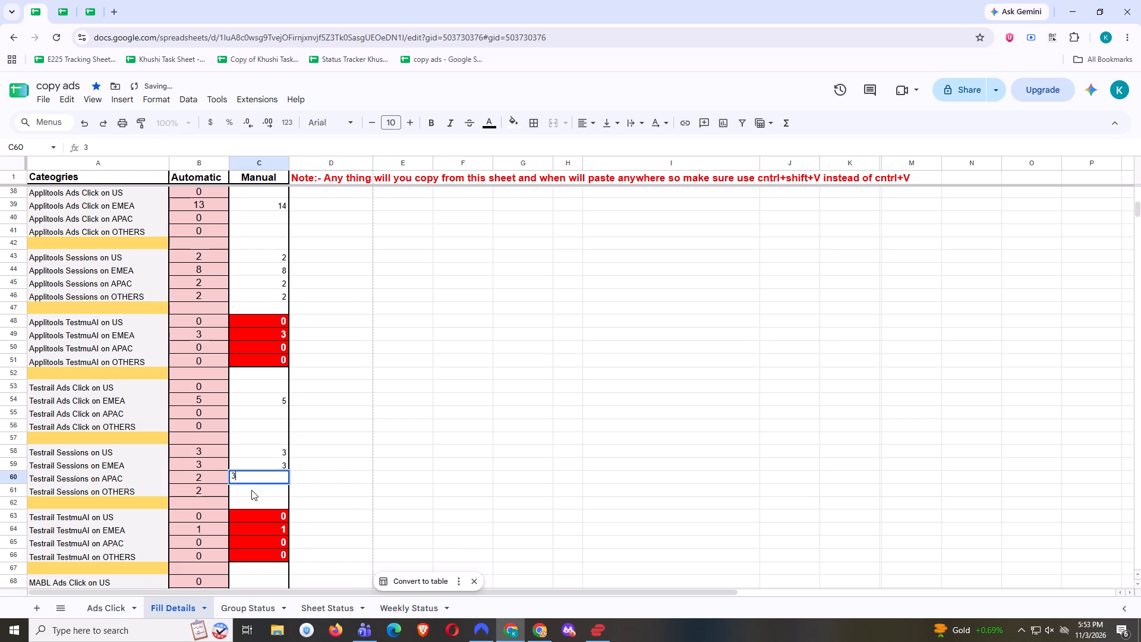
{"action": "key", "text": "BackSpace"}
{"action": "key", "text": "2"}
{"action": "key", "text": "Return"}
{"action": "key", "text": "2"}
{"action": "key", "text": "Return"}
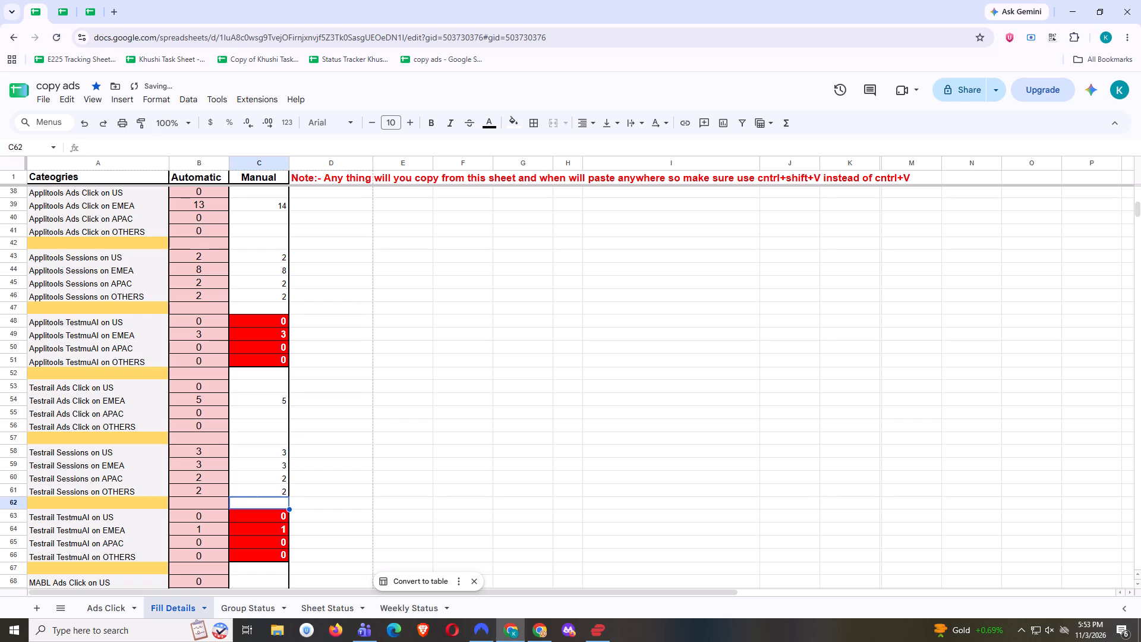
Enter the Manual MABL values: Ads Click on EMEA 9, and Sessions US 3, EMEA 5, APAC 2 and OTHERS 2.
{"action": "scroll", "coordinate": [264, 475], "scroll_direction": "down", "scroll_amount": 2}
{"action": "left_click", "coordinate": [241, 472]}
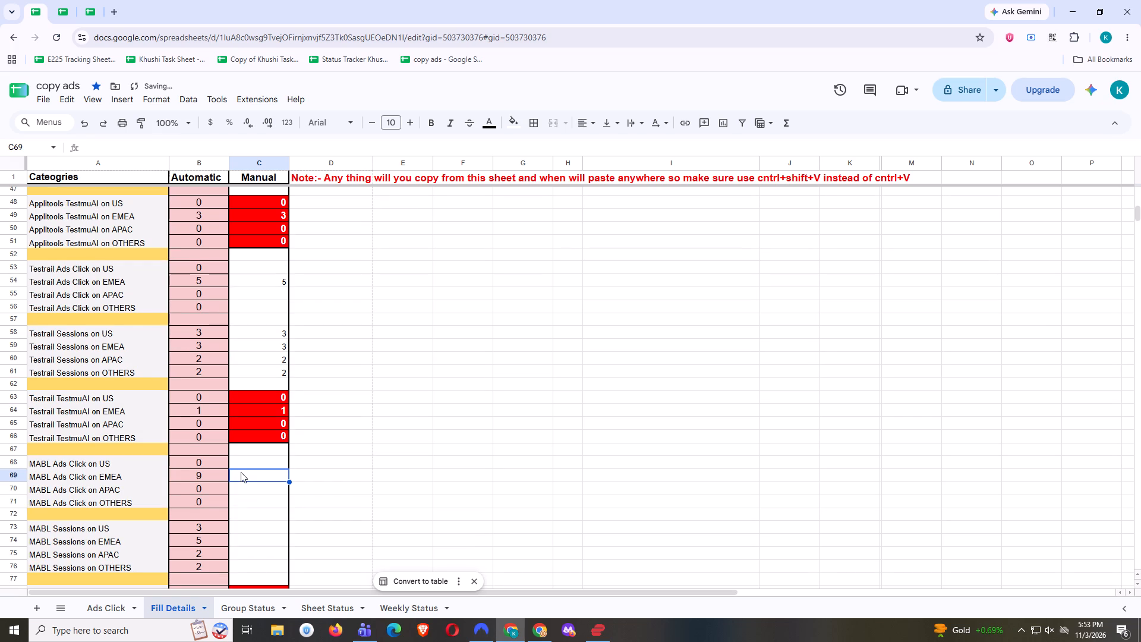
{"action": "key", "text": "9"}
{"action": "left_click", "coordinate": [260, 514]}
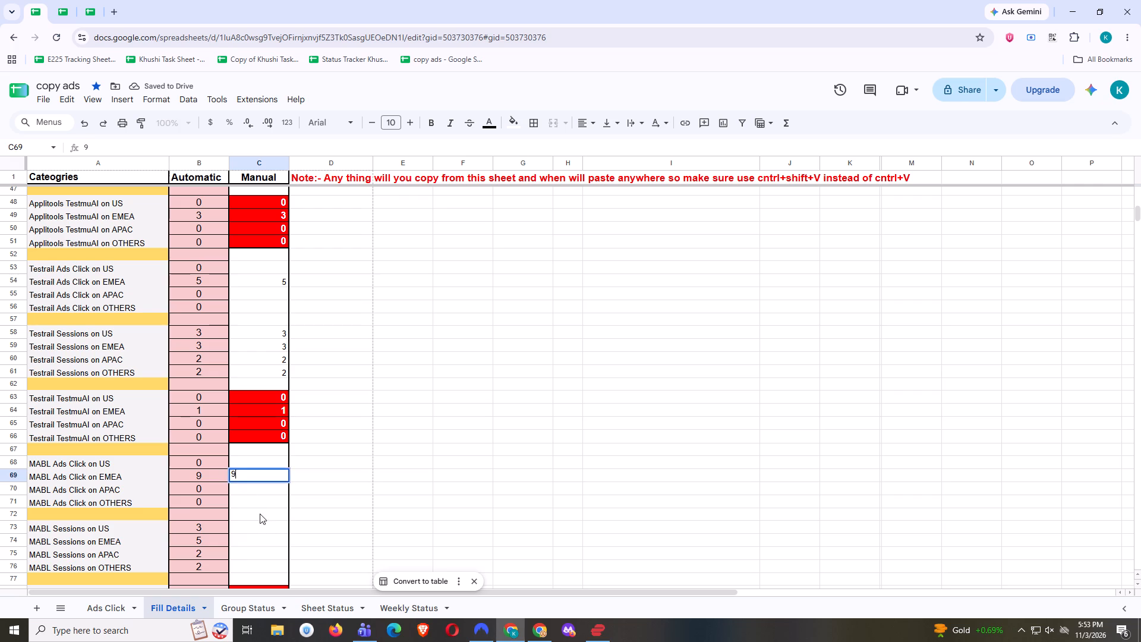
{"action": "left_click", "coordinate": [256, 531]}
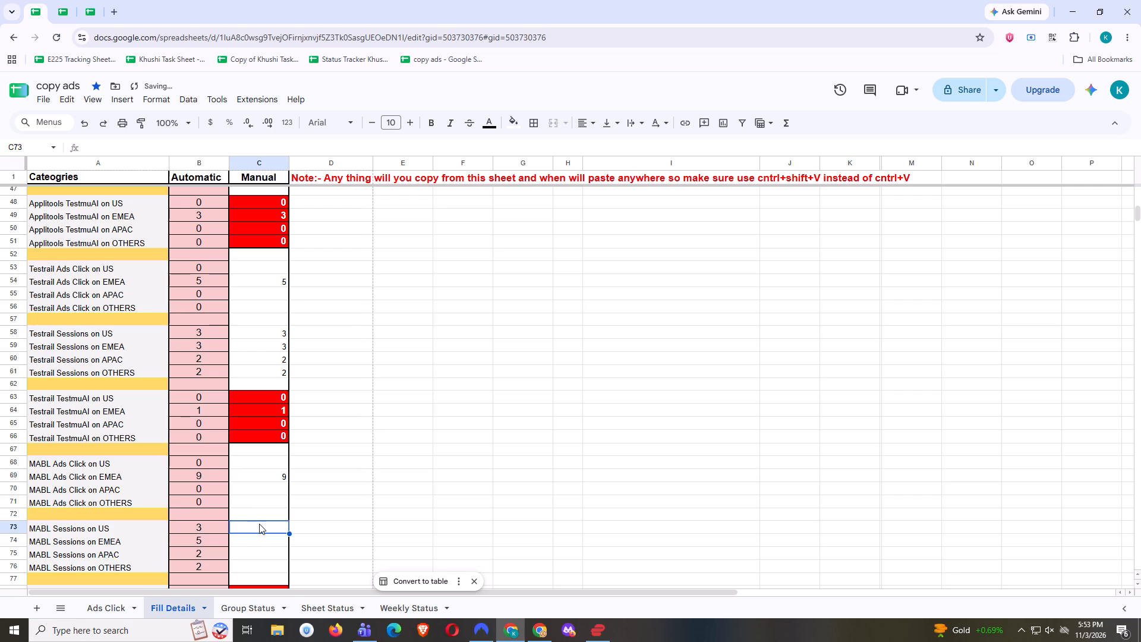
{"action": "key", "text": "3"}
{"action": "key", "text": "Return"}
{"action": "key", "text": "5"}
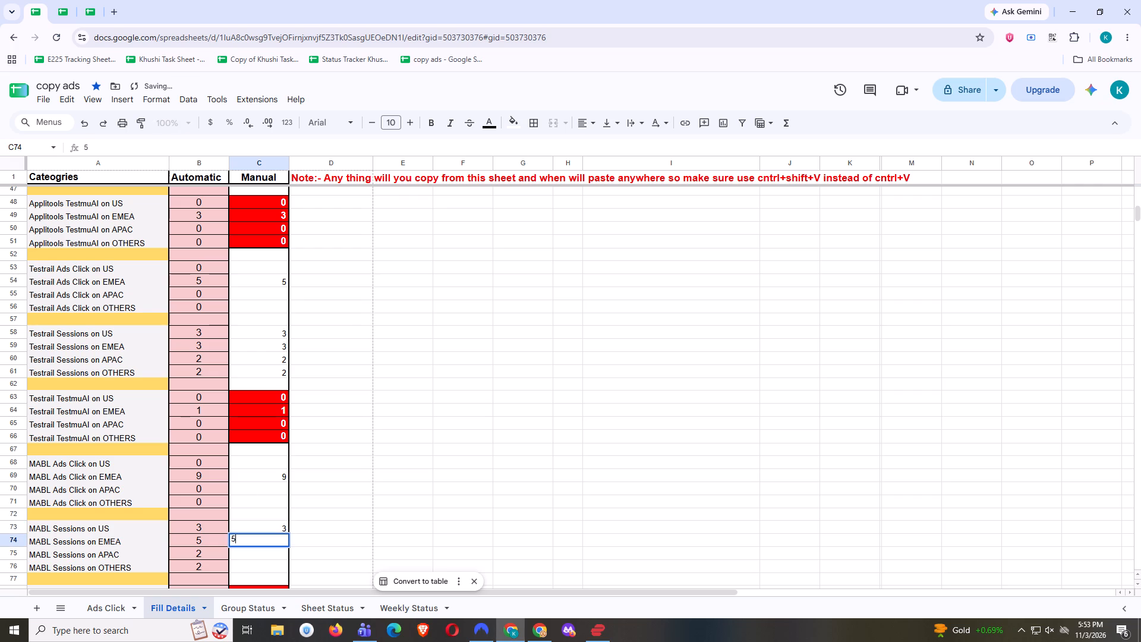
{"action": "key", "text": "Return"}
{"action": "key", "text": "2"}
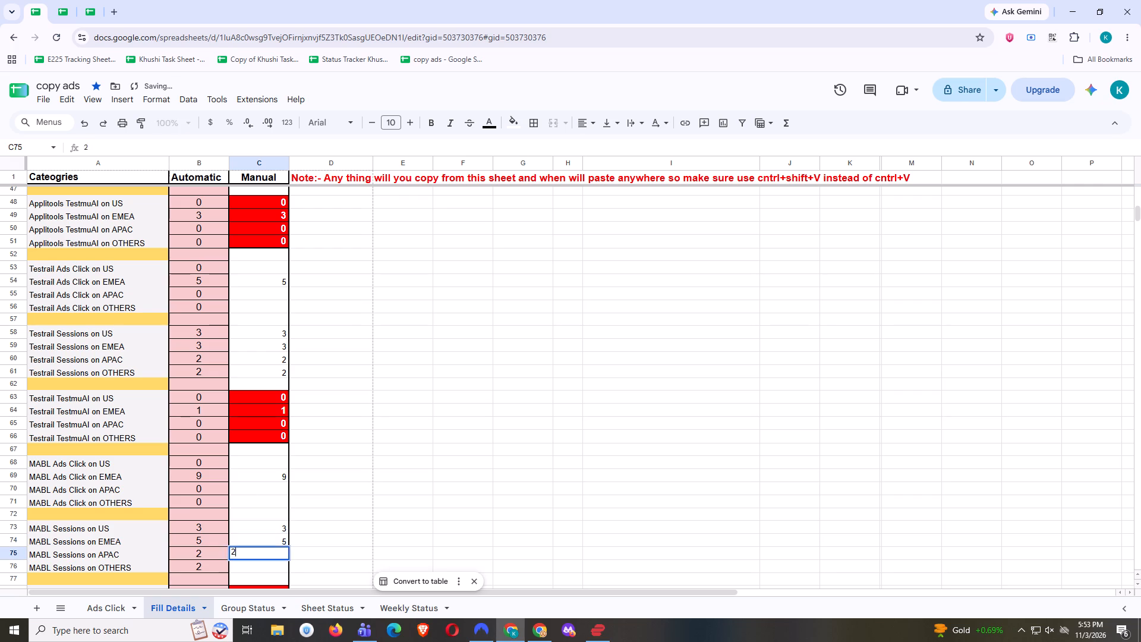
{"action": "key", "text": "Return"}
{"action": "key", "text": "Return"}
{"action": "key", "text": "2"}
{"action": "key", "text": "Return"}
Enter the Manual Testrigor values: Ads Click on EMEA 9, and Sessions US 3, EMEA 4, APAC 2 and OTHERS 2.
{"action": "scroll", "coordinate": [262, 505], "scroll_direction": "down", "scroll_amount": 4}
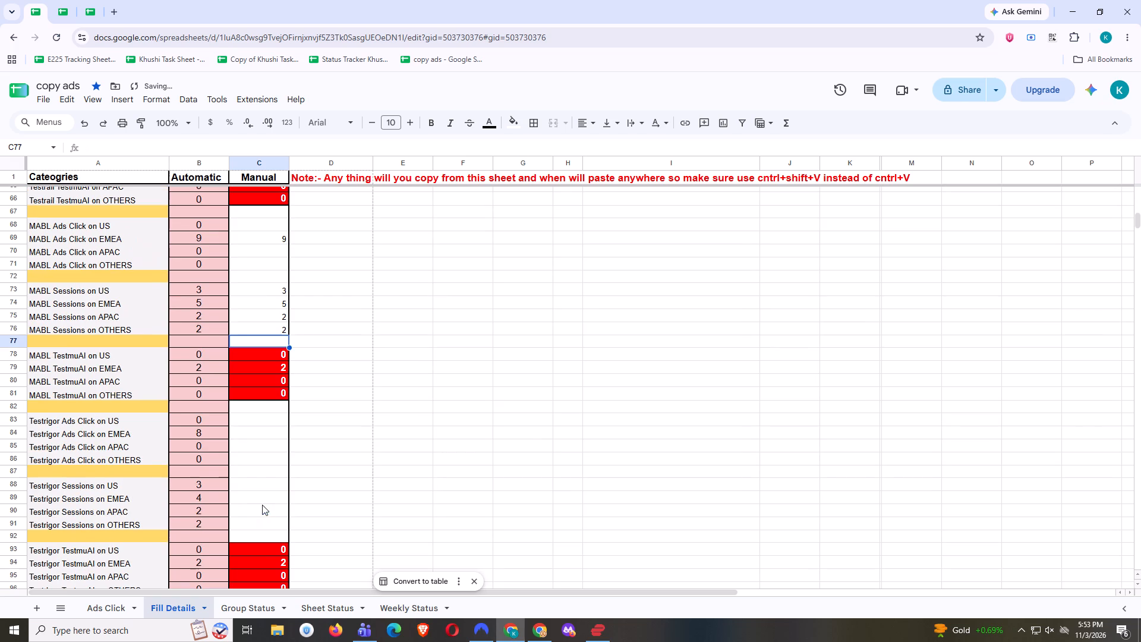
{"action": "left_click", "coordinate": [250, 438]}
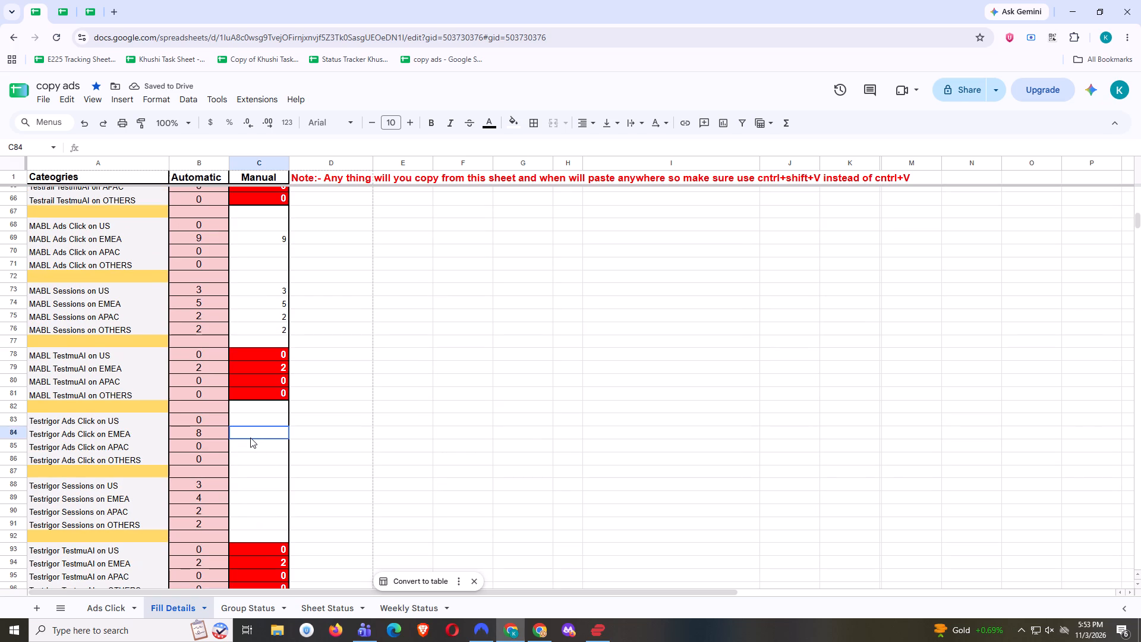
{"action": "key", "text": "9"}
{"action": "left_click", "coordinate": [245, 489]}
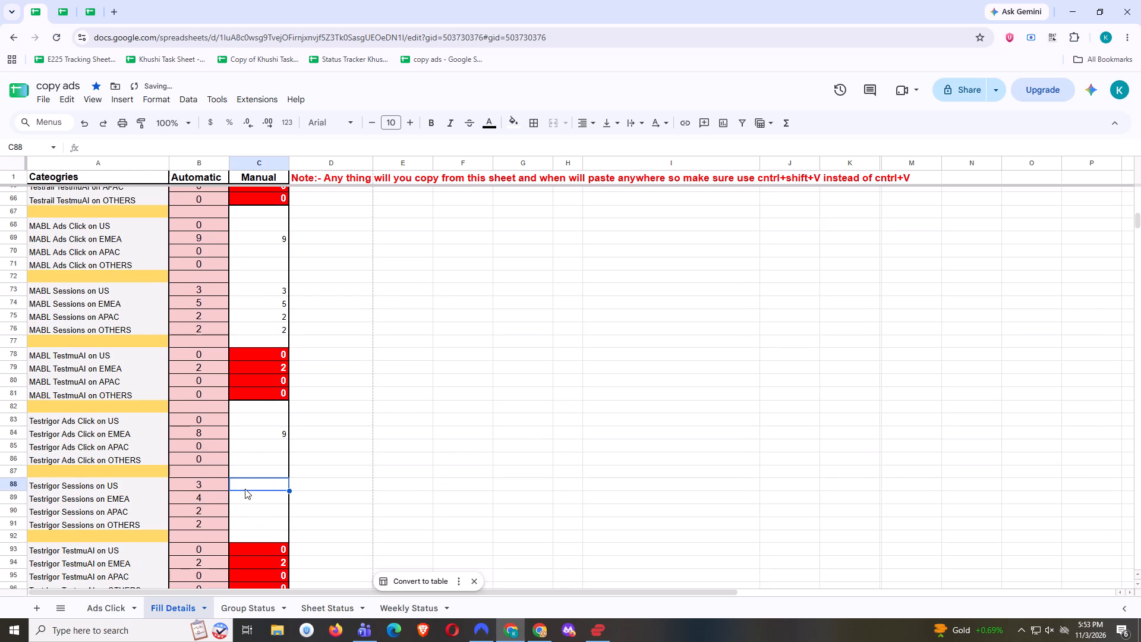
{"action": "key", "text": "3"}
{"action": "left_click", "coordinate": [248, 496]}
{"action": "key", "text": "4"}
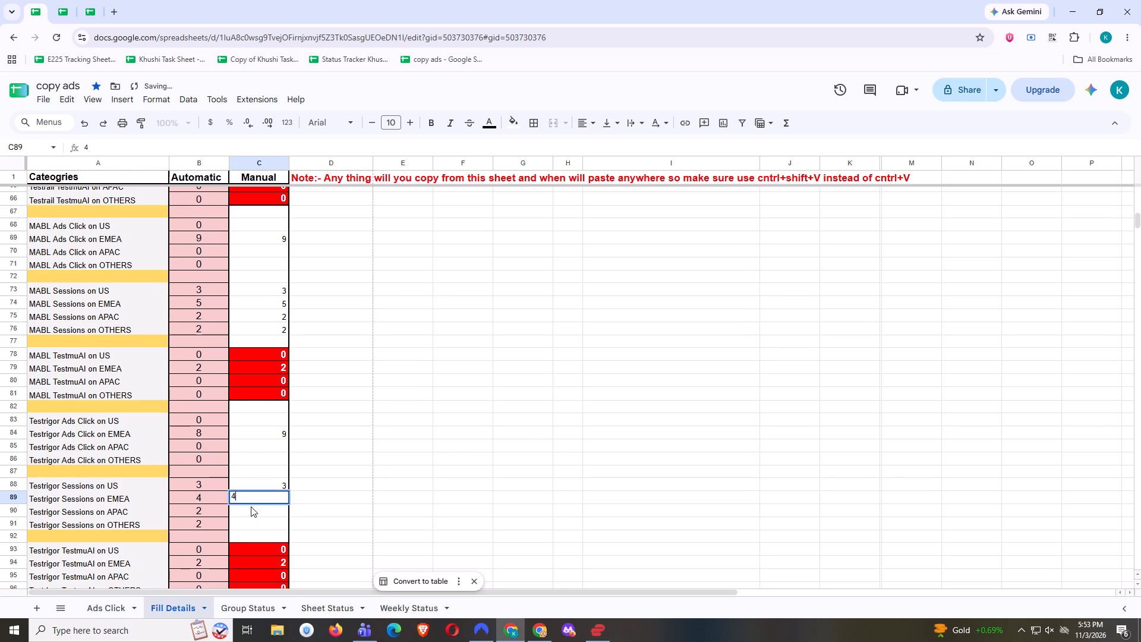
{"action": "left_click", "coordinate": [251, 506]}
{"action": "key", "text": "2"}
{"action": "left_click", "coordinate": [251, 521]}
{"action": "key", "text": "2"}
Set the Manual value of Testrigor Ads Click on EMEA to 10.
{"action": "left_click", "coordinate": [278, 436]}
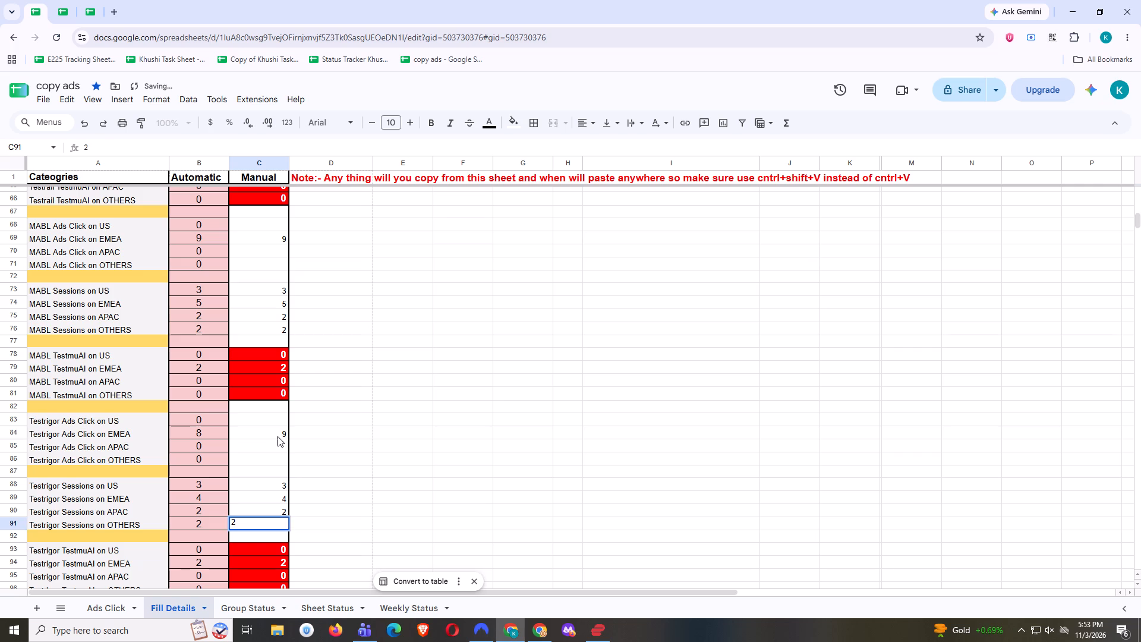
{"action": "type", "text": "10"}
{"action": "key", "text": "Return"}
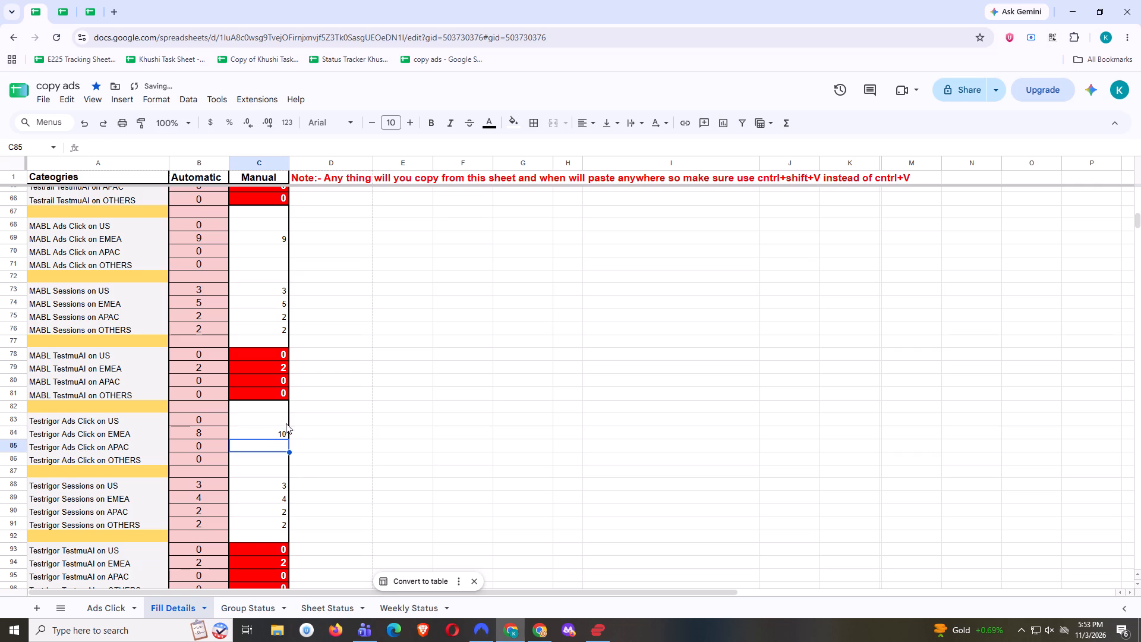
Enter the Manual App Automate values: Ads Click 8 and Sessions 5.
{"action": "scroll", "coordinate": [273, 526], "scroll_direction": "down", "scroll_amount": 2}
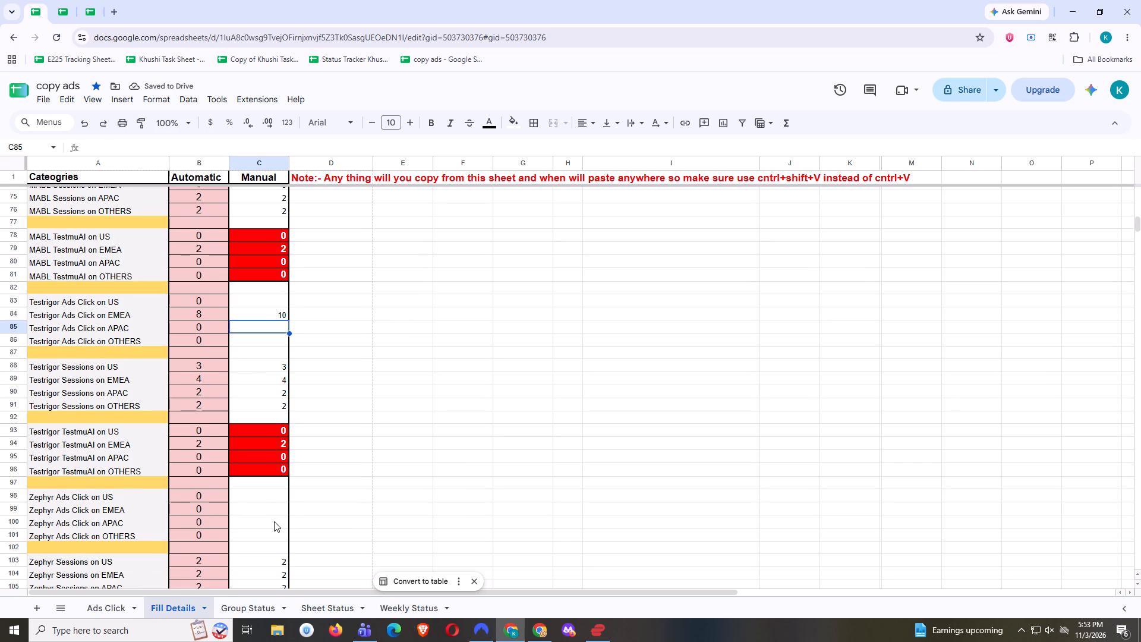
{"action": "scroll", "coordinate": [276, 514], "scroll_direction": "down", "scroll_amount": 1}
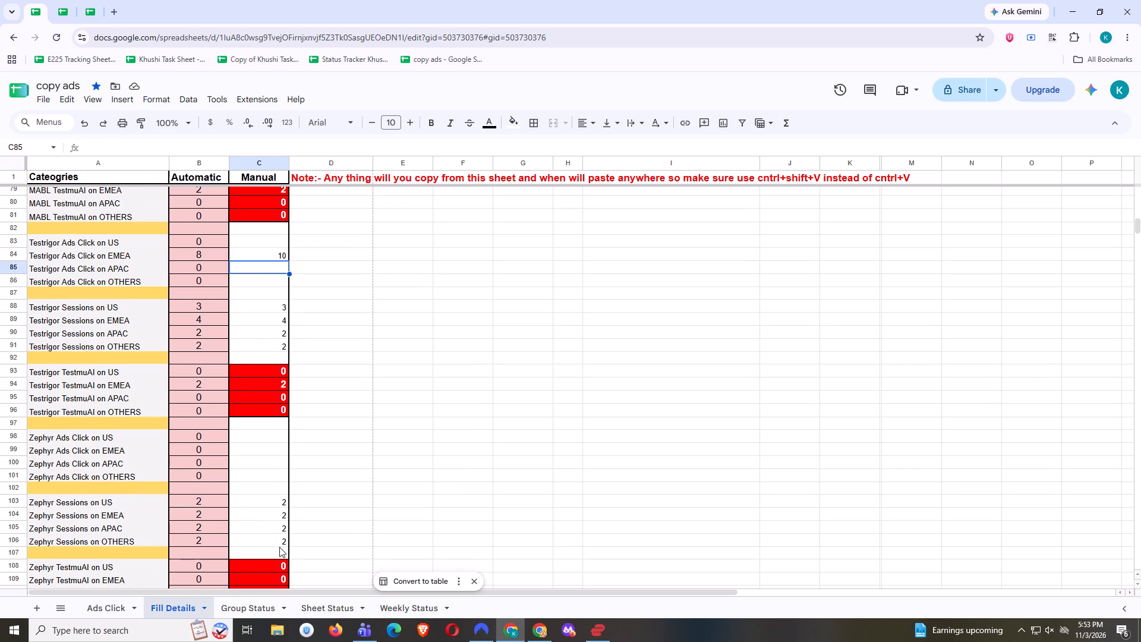
{"action": "scroll", "coordinate": [280, 543], "scroll_direction": "down", "scroll_amount": 3}
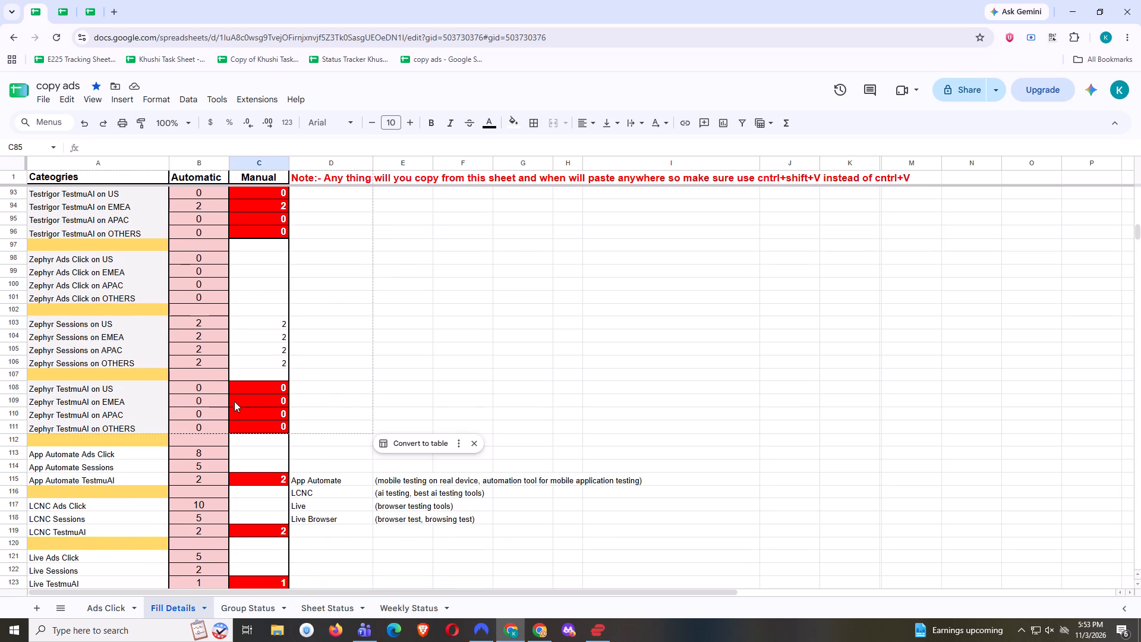
{"action": "scroll", "coordinate": [304, 466], "scroll_direction": "down", "scroll_amount": 1}
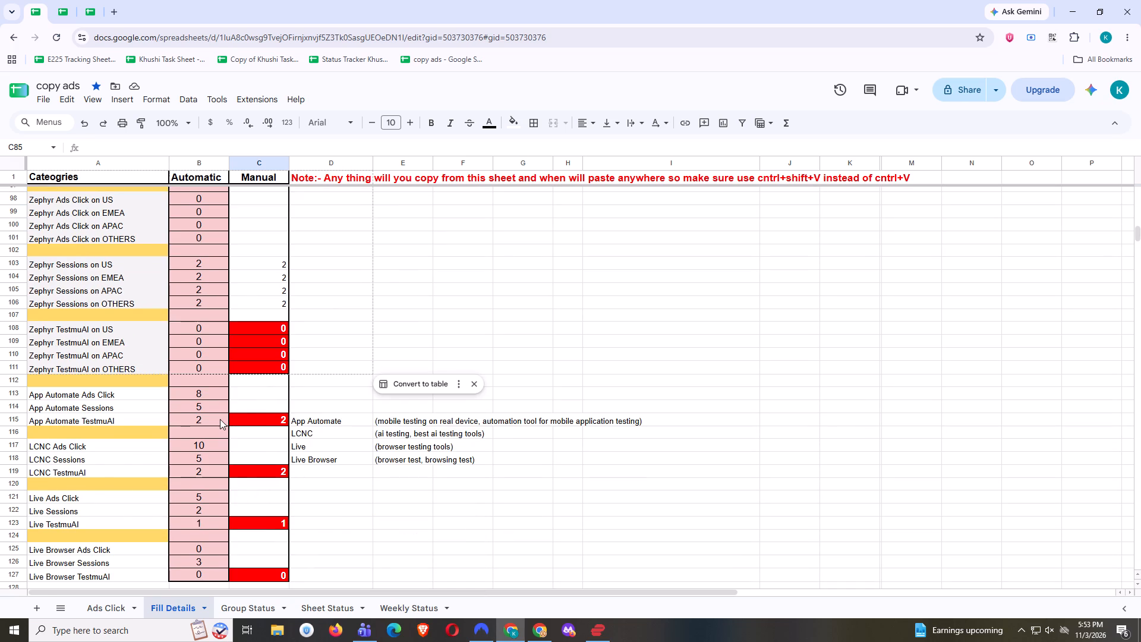
{"action": "left_click", "coordinate": [246, 397]}
{"action": "key", "text": "8"}
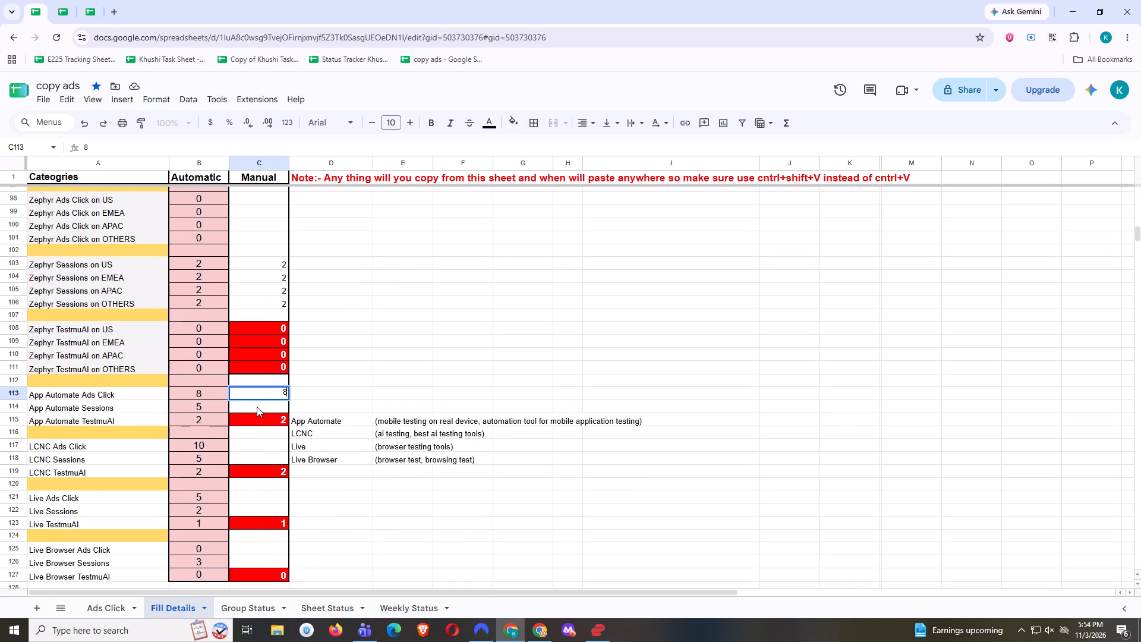
{"action": "left_click", "coordinate": [266, 408]}
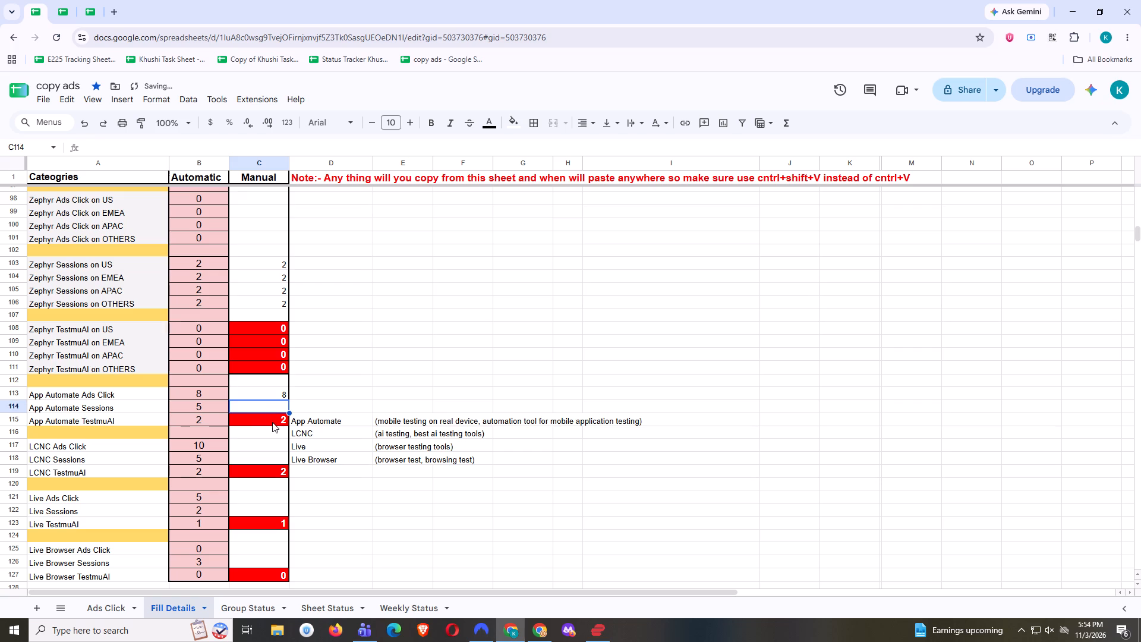
{"action": "key", "text": "5"}
Enter the Manual LCNC values: Ads Click 10 and Sessions 5.
{"action": "left_click", "coordinate": [255, 445]}
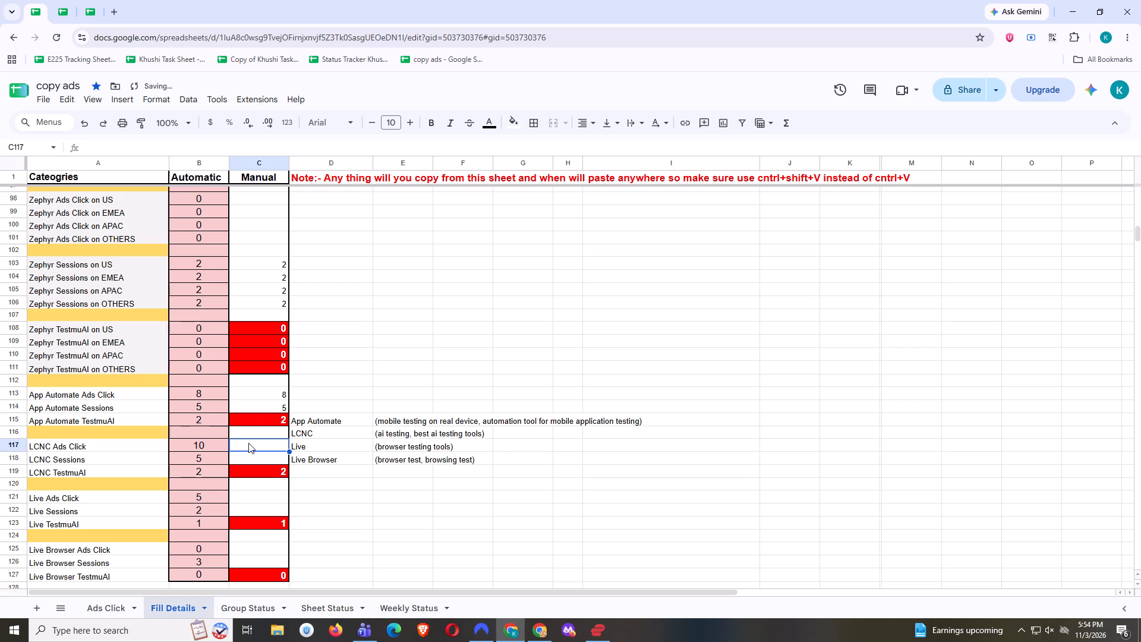
{"action": "type", "text": "10"}
{"action": "key", "text": "Return"}
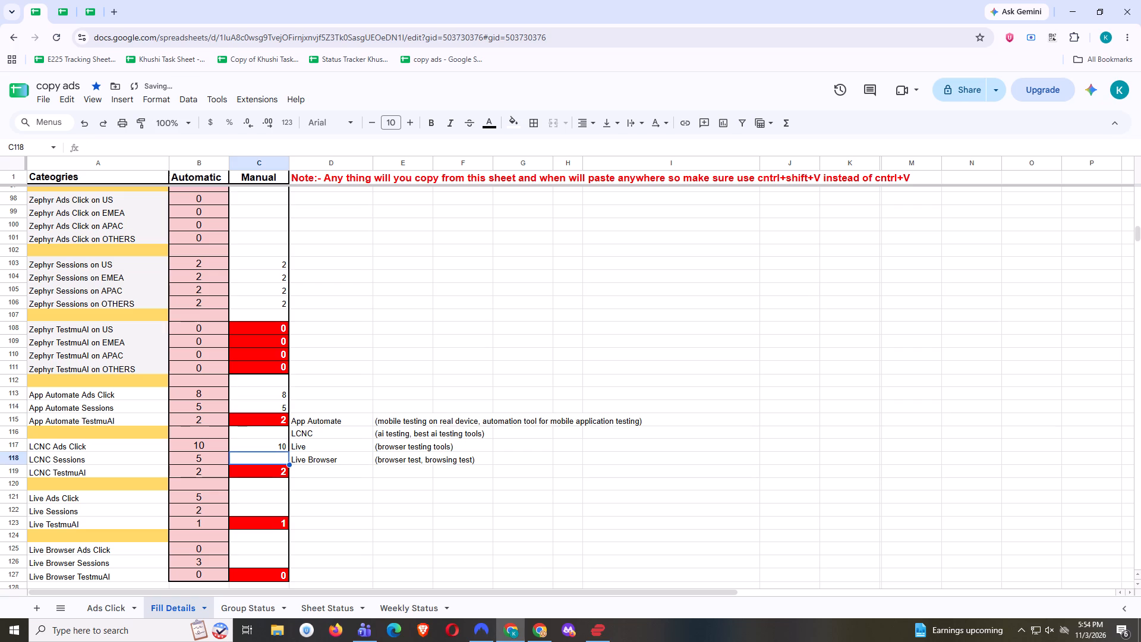
{"action": "key", "text": "5"}
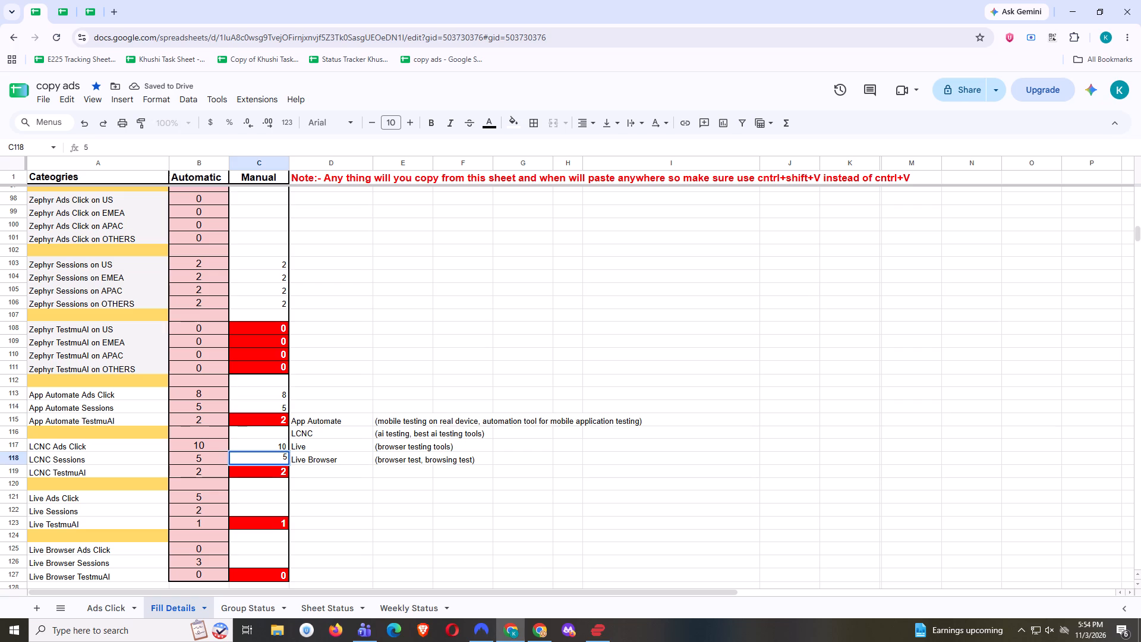
{"action": "key", "text": "Return"}
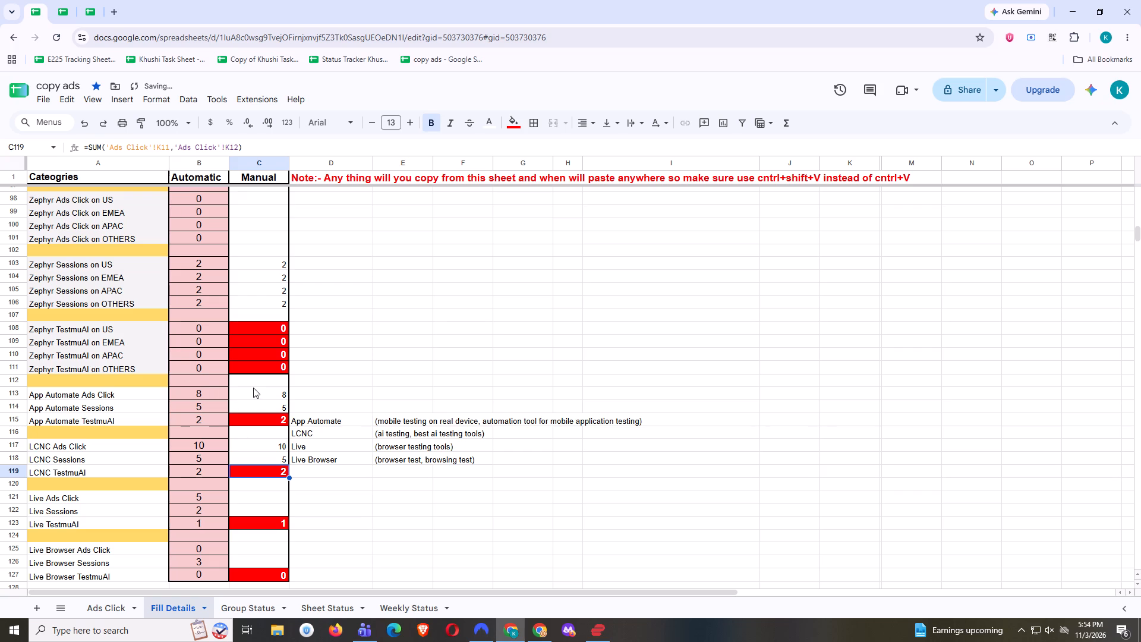
Set the Manual value of App Automate Ads Click to 11.
{"action": "left_click", "coordinate": [253, 388]}
{"action": "type", "text": "11"}
{"action": "key", "text": "Return"}
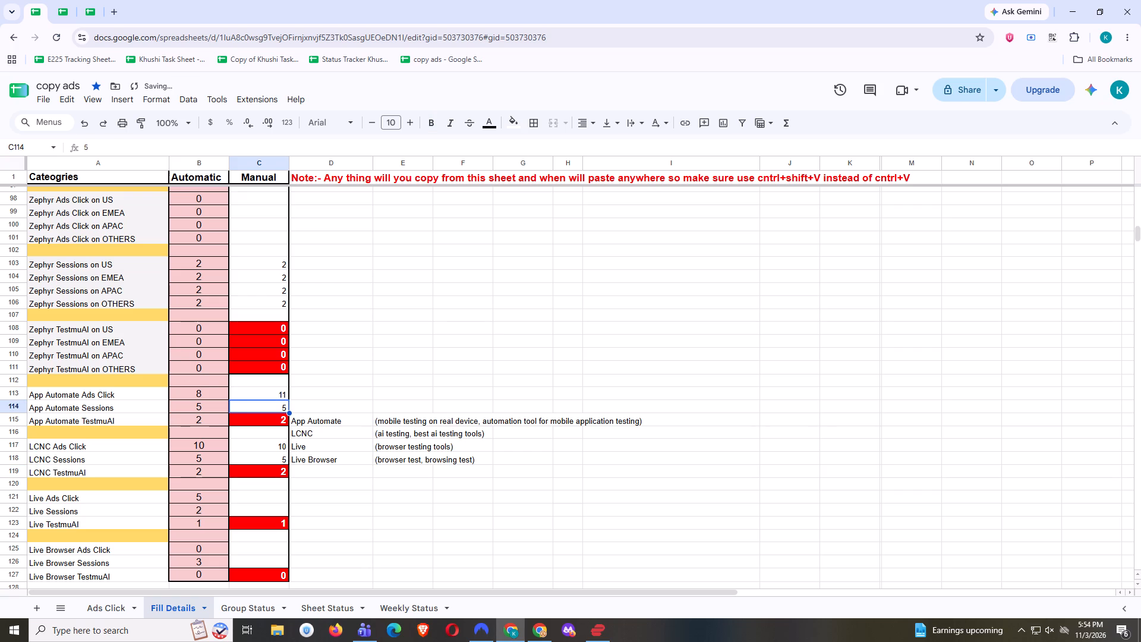
Enter the Manual Live values: Ads Click 5 and Sessions 2.
{"action": "left_click", "coordinate": [270, 501]}
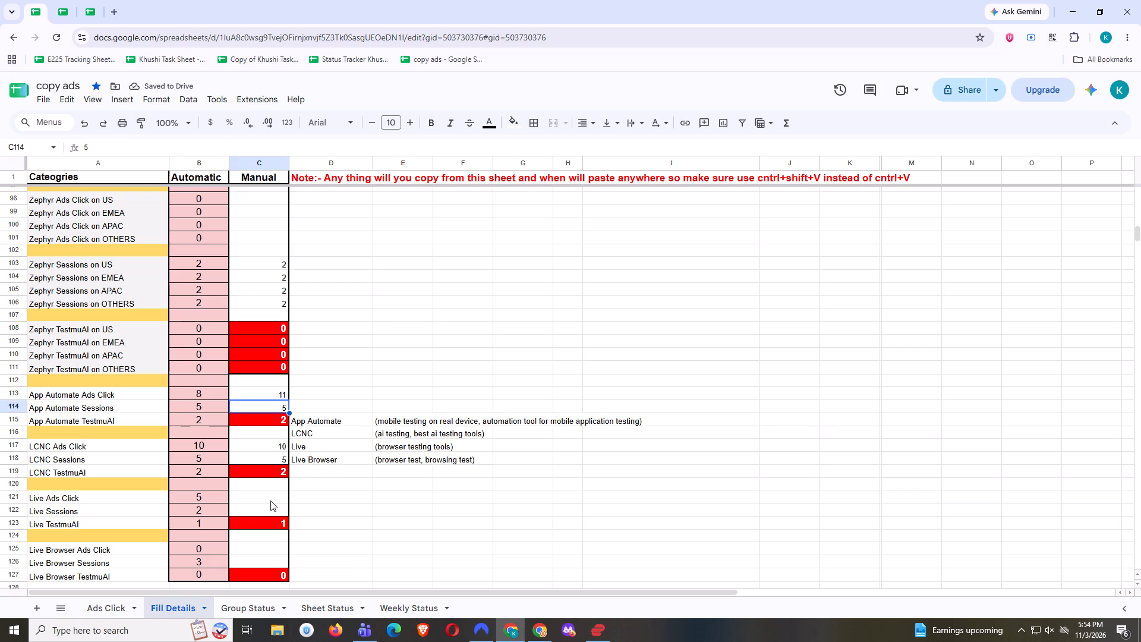
{"action": "key", "text": "5"}
{"action": "left_click", "coordinate": [264, 511]}
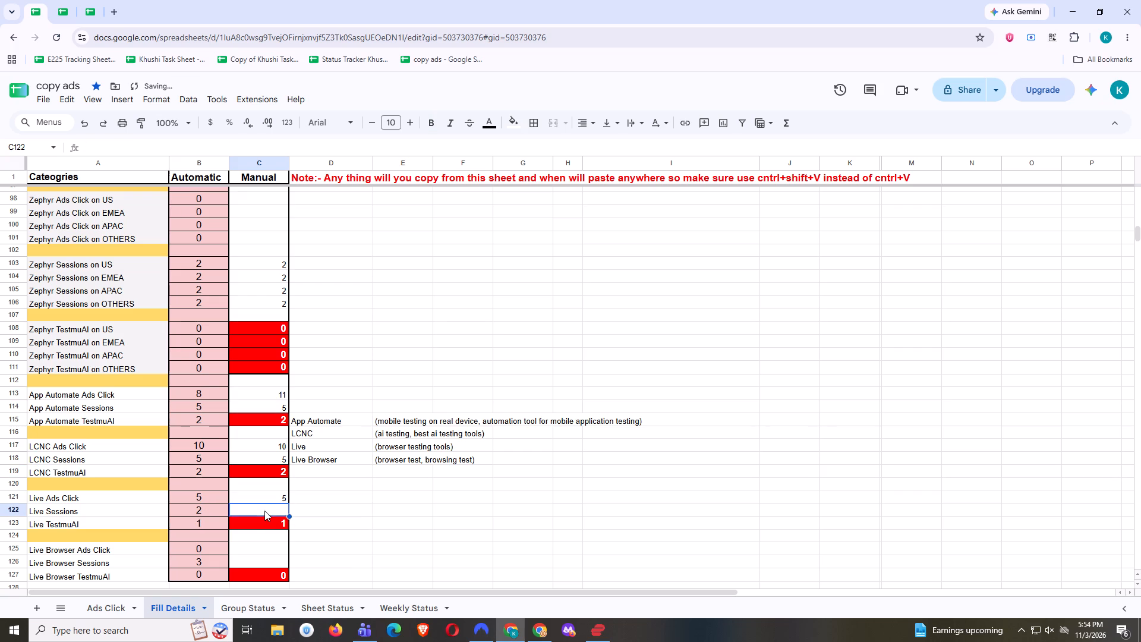
{"action": "key", "text": "1"}
{"action": "left_click", "coordinate": [263, 525]}
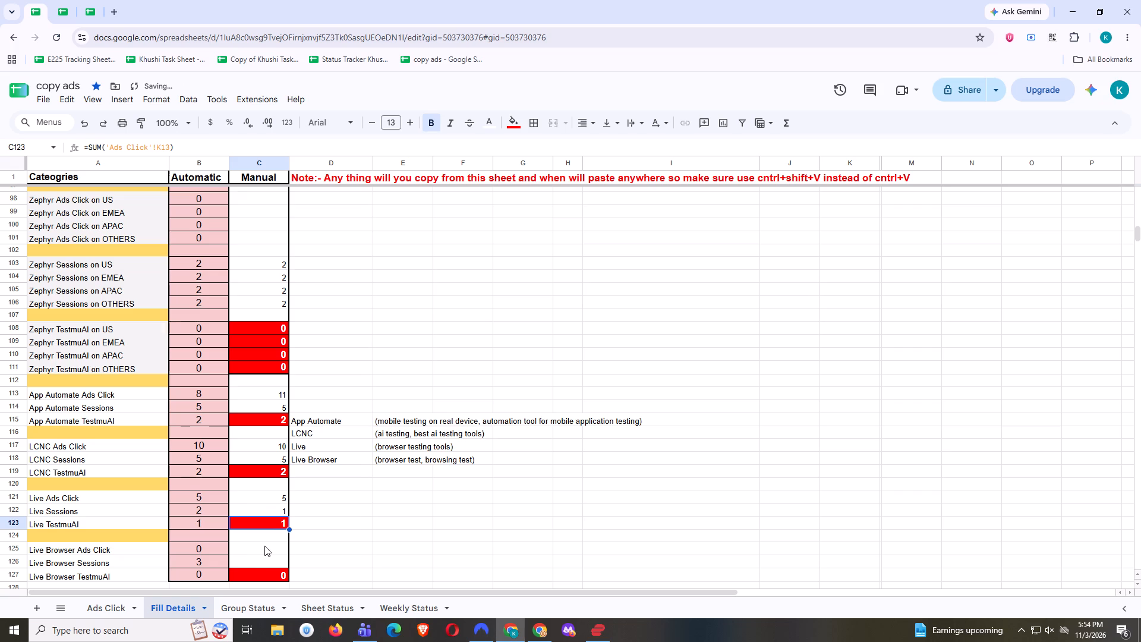
{"action": "left_click", "coordinate": [276, 514]}
{"action": "key", "text": "2"}
{"action": "left_click", "coordinate": [267, 533]}
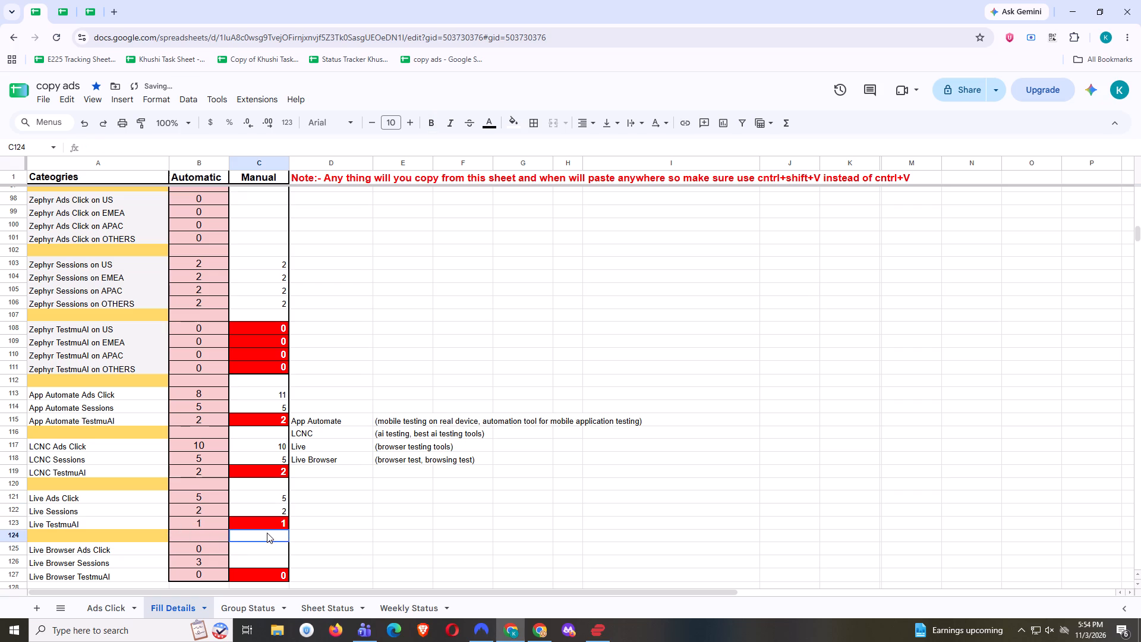
{"action": "left_click", "coordinate": [118, 520]}
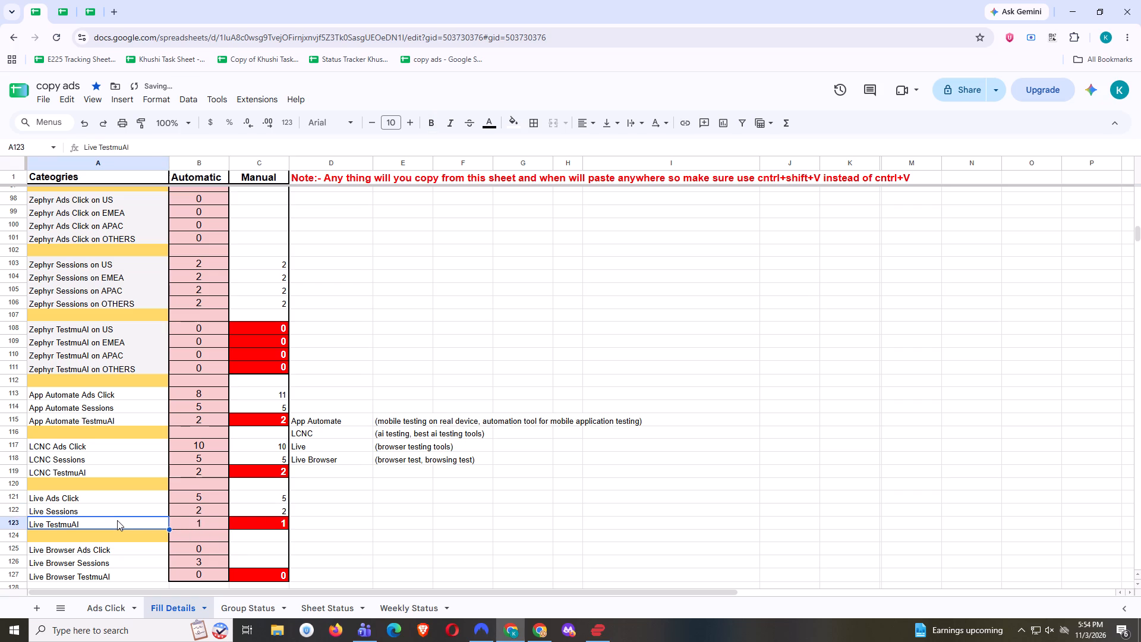
Set the Manual value of Live Browser Sessions to 3.
{"action": "scroll", "coordinate": [220, 533], "scroll_direction": "down", "scroll_amount": 2}
{"action": "left_click", "coordinate": [250, 440]}
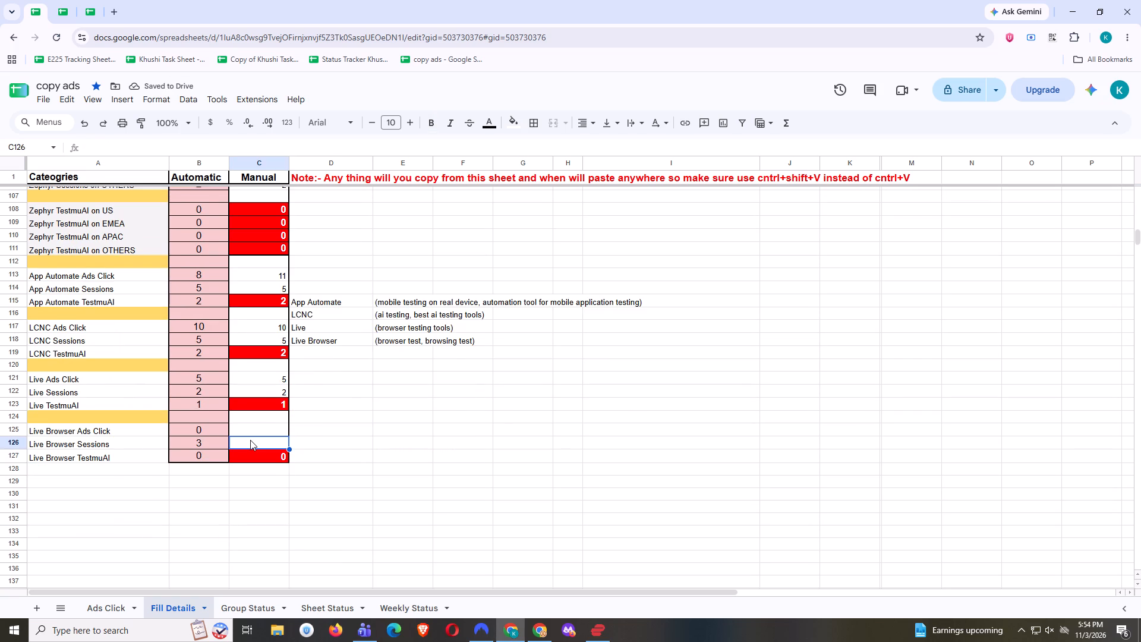
{"action": "key", "text": "3"}
{"action": "left_click", "coordinate": [324, 439]}
Compare the Manual Total Ads on Fill Details with the count on Sheet9 of Copy of Khushi Task Sheet.
{"action": "scroll", "coordinate": [325, 434], "scroll_direction": "up", "scroll_amount": 14}
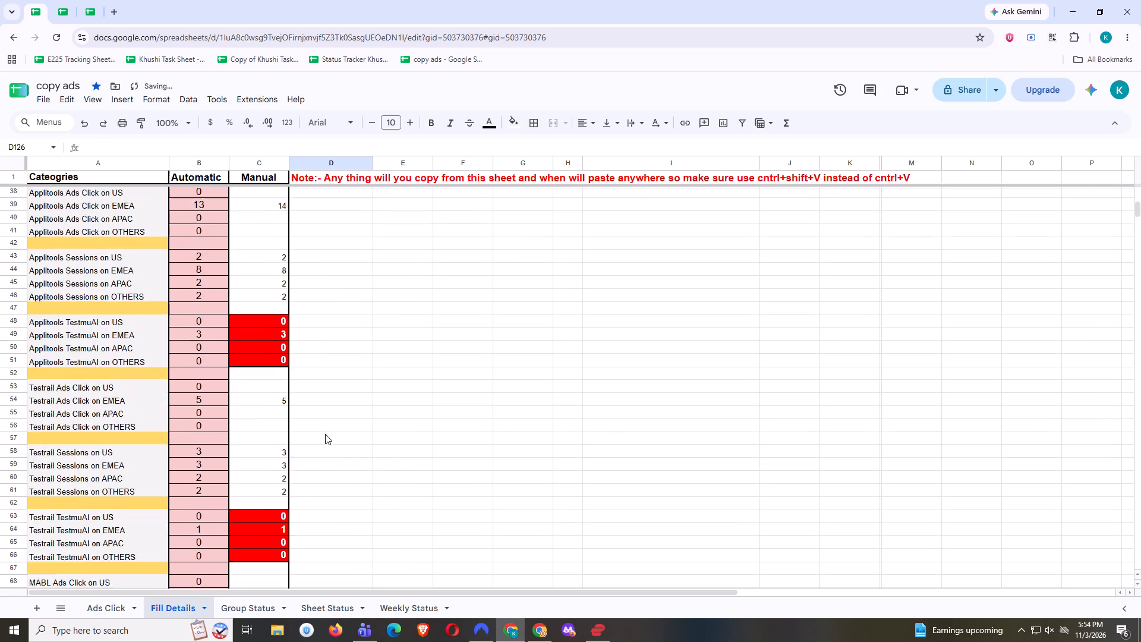
{"action": "scroll", "coordinate": [325, 434], "scroll_direction": "up", "scroll_amount": 14}
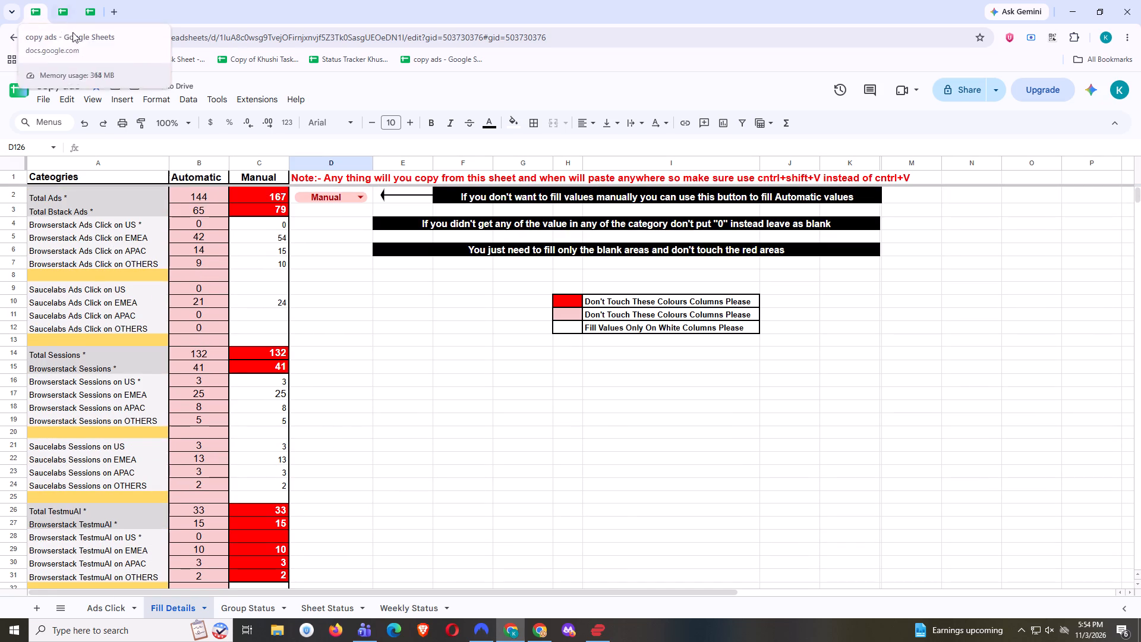
{"action": "left_click", "coordinate": [87, 10]}
{"action": "left_click", "coordinate": [105, 618]}
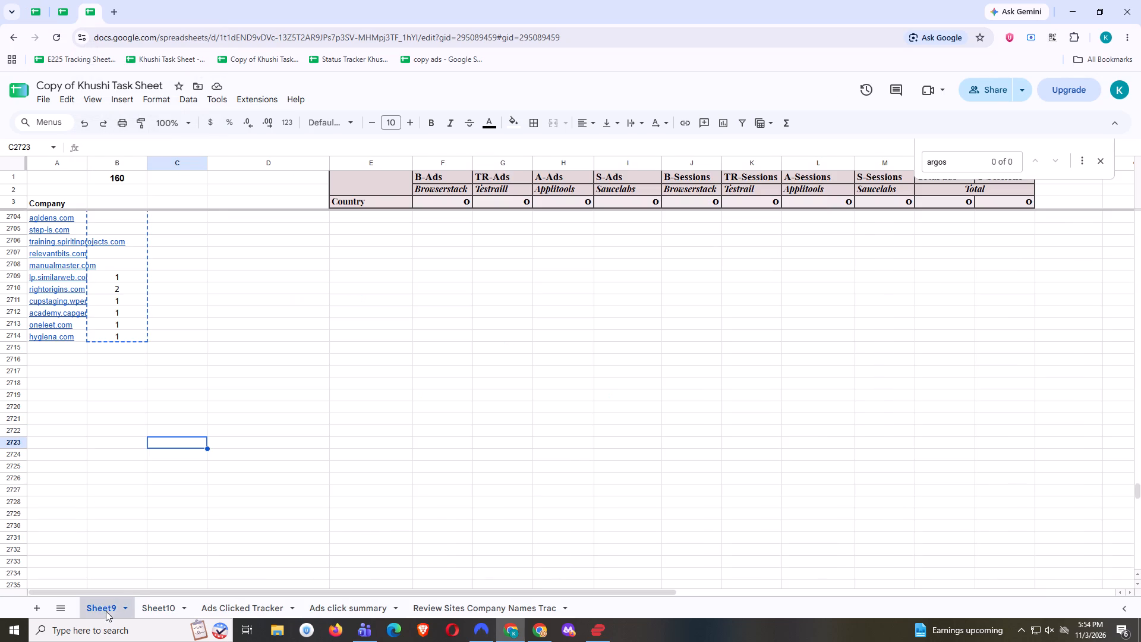
In copy ads, set the Manual Ads Click on EMEA to 51 for Browserstack and 23 for Saucelabs.
{"action": "left_click", "coordinate": [45, 12]}
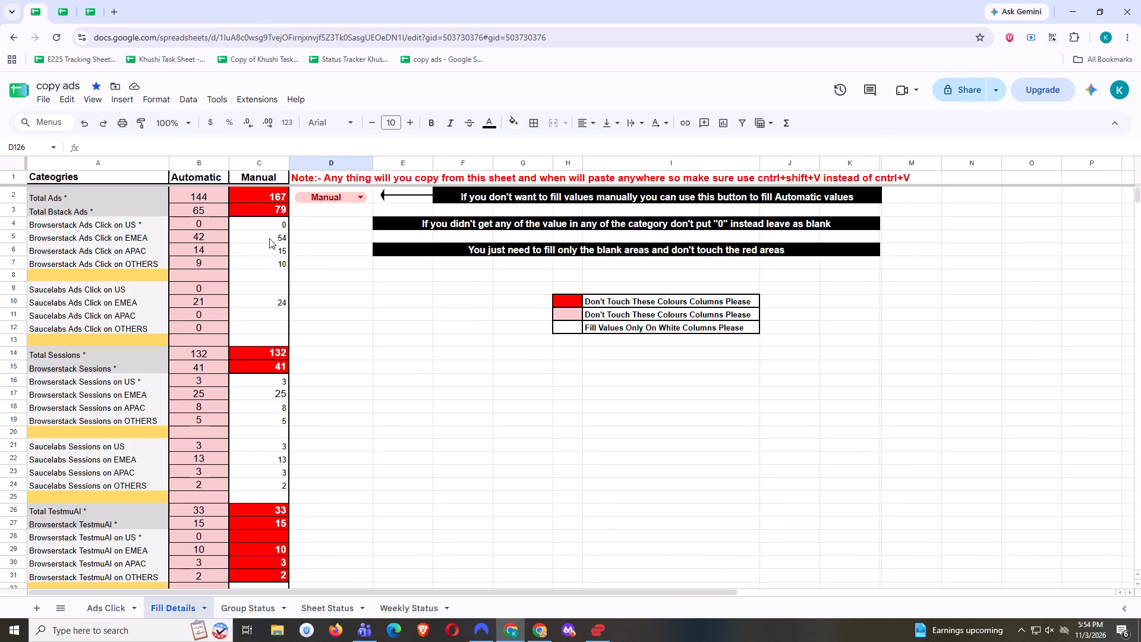
{"action": "left_click", "coordinate": [272, 235]}
{"action": "type", "text": "51"}
{"action": "left_click", "coordinate": [286, 255]}
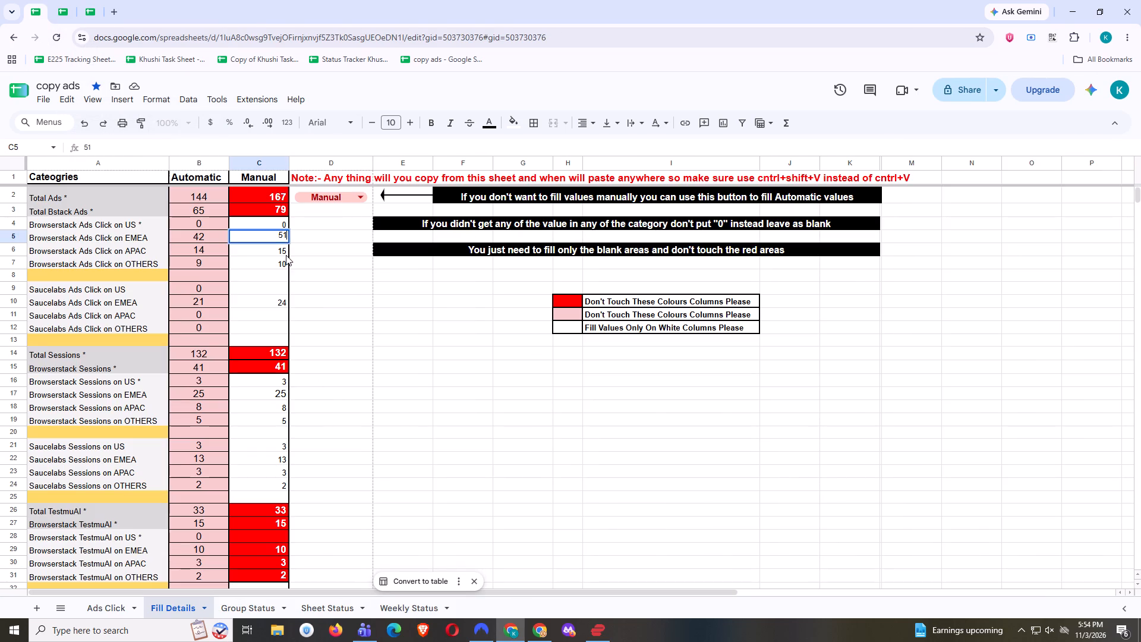
{"action": "left_click", "coordinate": [272, 306]}
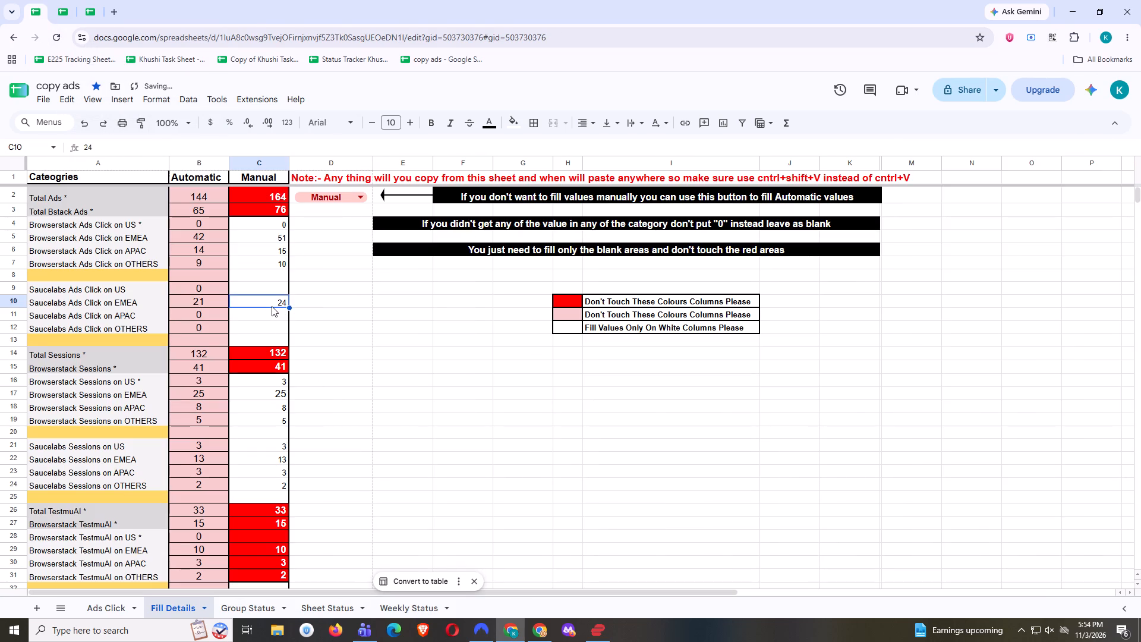
{"action": "key", "text": "2"}
{"action": "key", "text": "3"}
{"action": "left_click", "coordinate": [279, 319]}
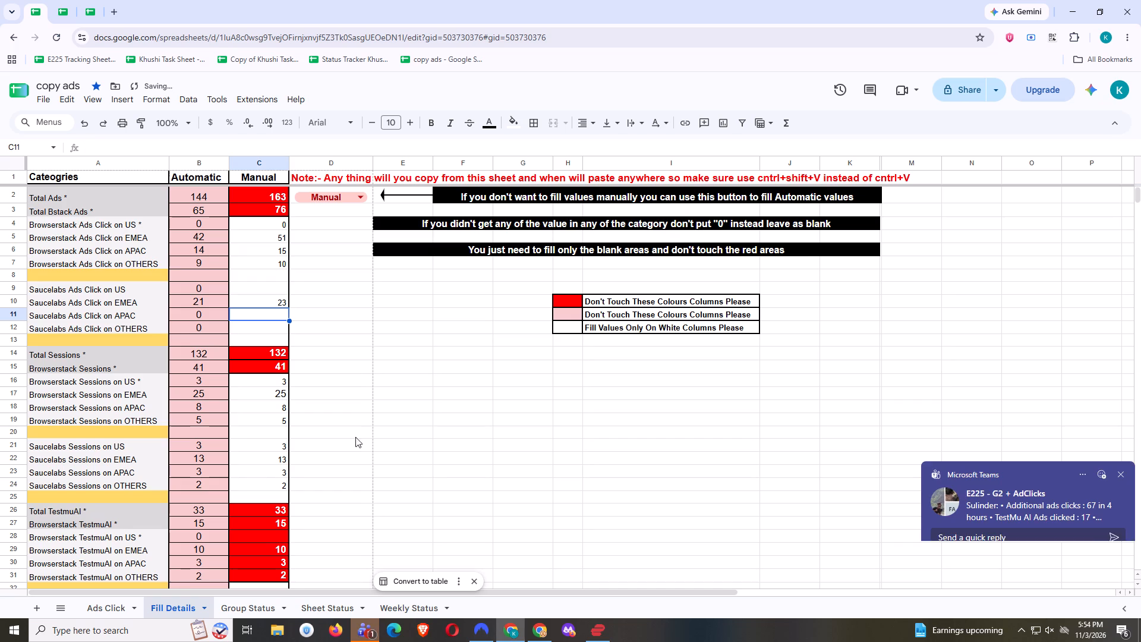
Set the Manual value of Testrigor Ads Click on EMEA to 9.
{"action": "scroll", "coordinate": [289, 452], "scroll_direction": "down", "scroll_amount": 9}
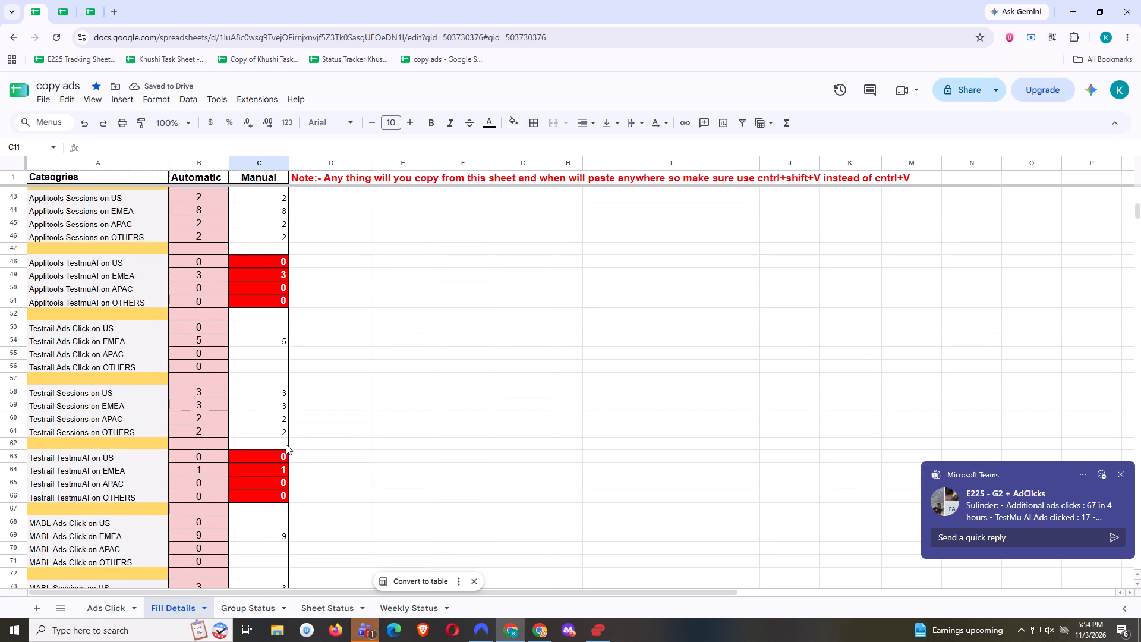
{"action": "scroll", "coordinate": [261, 405], "scroll_direction": "down", "scroll_amount": 2}
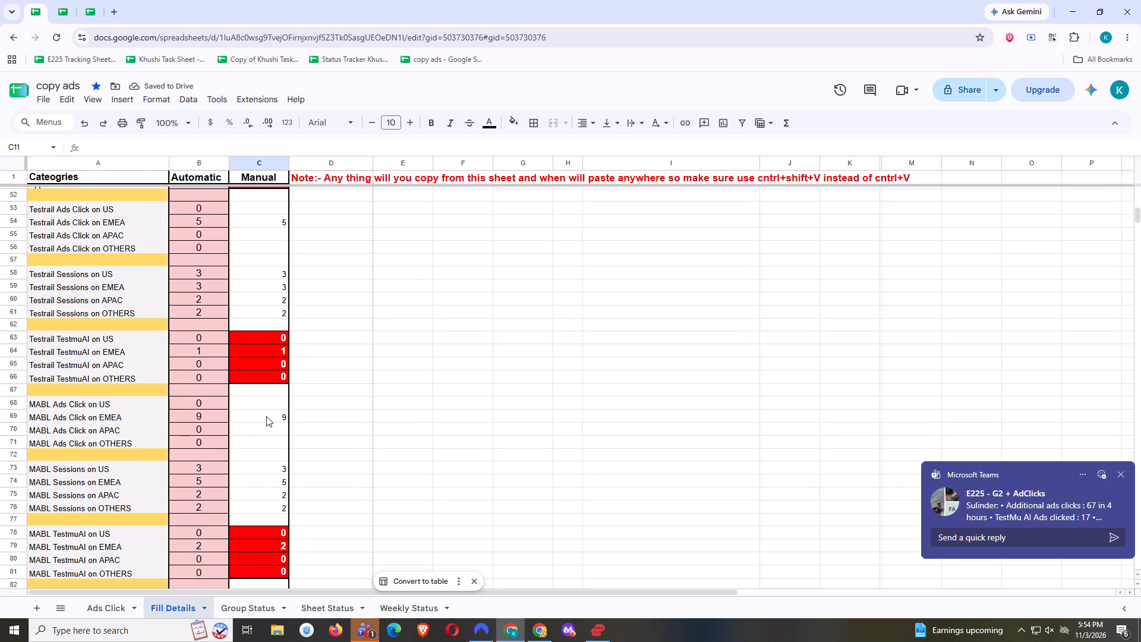
{"action": "scroll", "coordinate": [273, 454], "scroll_direction": "down", "scroll_amount": 2}
{"action": "left_click", "coordinate": [276, 489]}
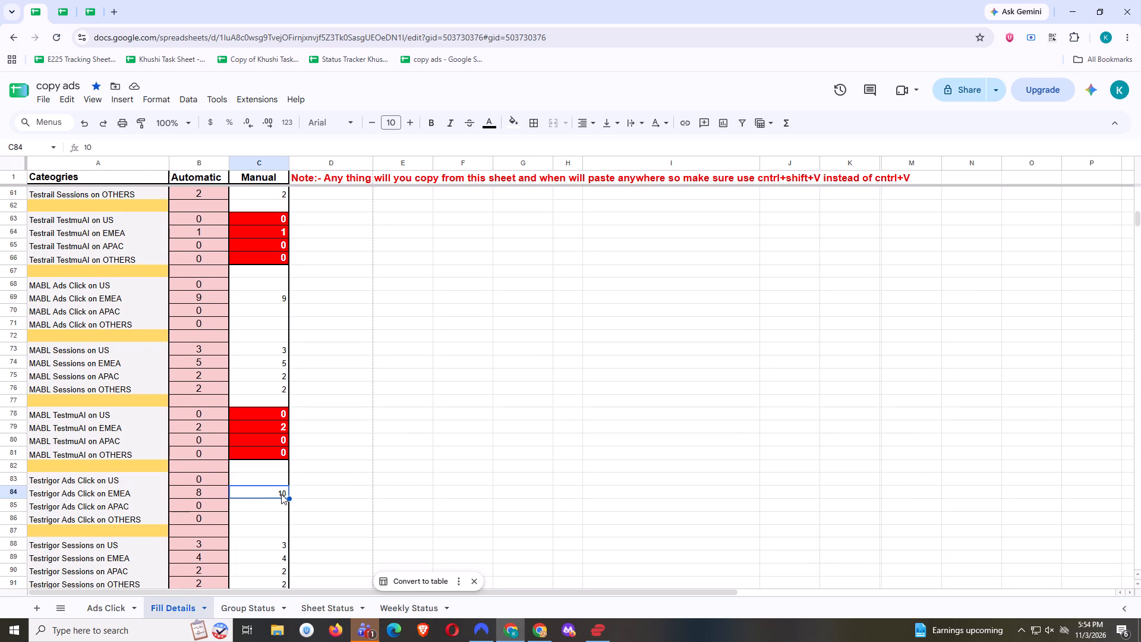
{"action": "key", "text": "9"}
{"action": "left_click", "coordinate": [435, 482]}
Check the Manual totals, and set the Manual value of Testrigor Ads Click on EMEA to 8.
{"action": "scroll", "coordinate": [439, 479], "scroll_direction": "up", "scroll_amount": 13}
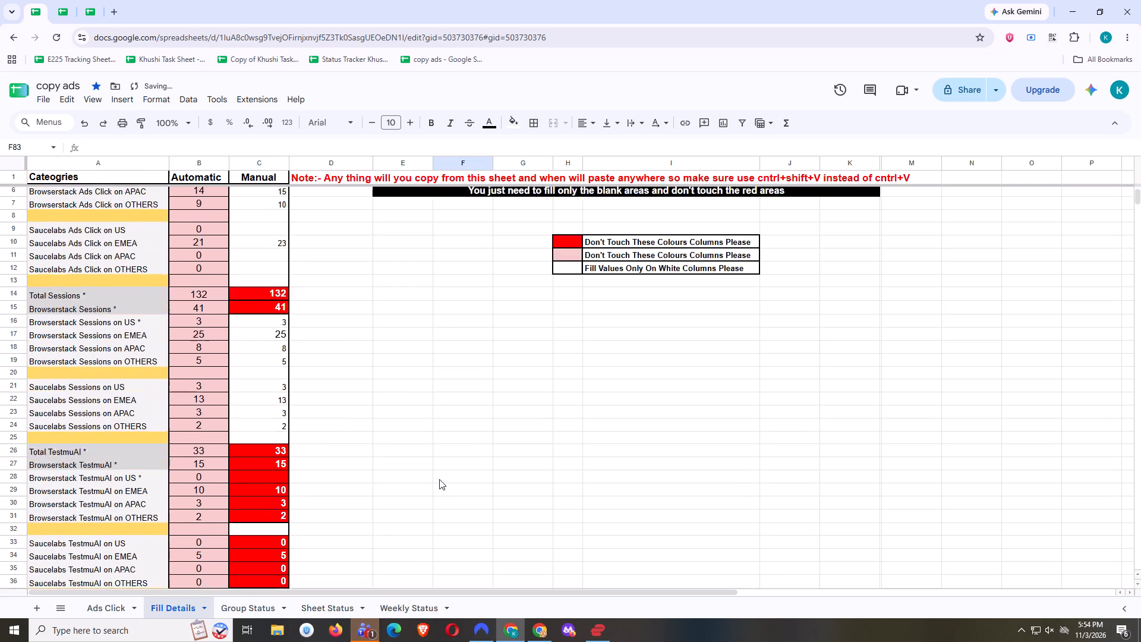
{"action": "scroll", "coordinate": [439, 479], "scroll_direction": "up", "scroll_amount": 8}
{"action": "scroll", "coordinate": [439, 479], "scroll_direction": "down", "scroll_amount": 14}
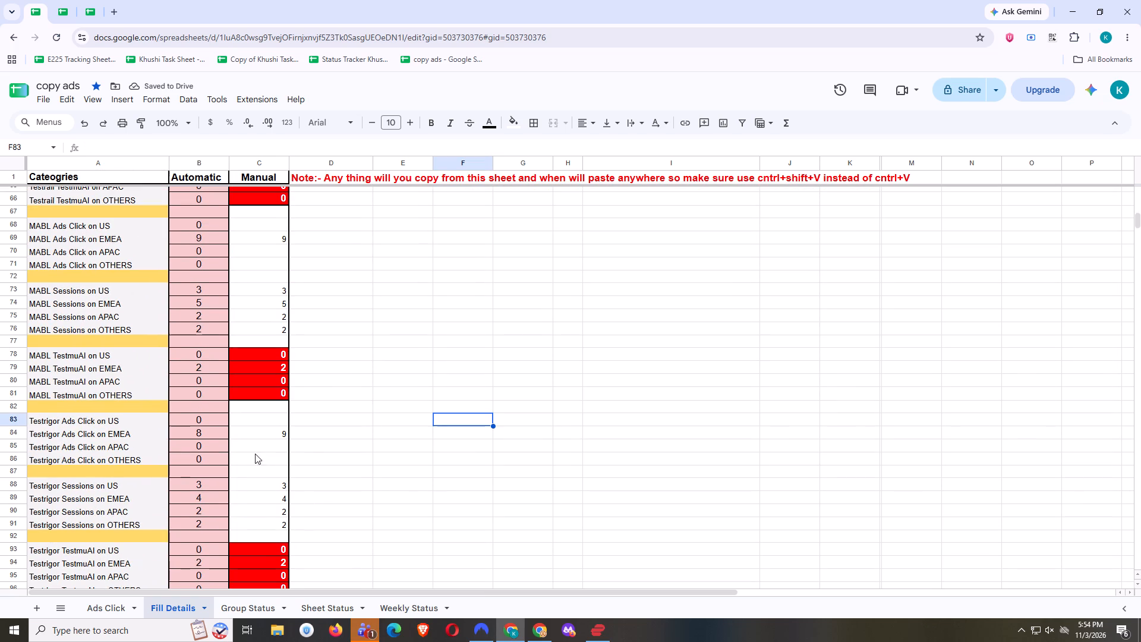
{"action": "left_click", "coordinate": [263, 435]}
{"action": "key", "text": "8"}
{"action": "left_click", "coordinate": [301, 444]}
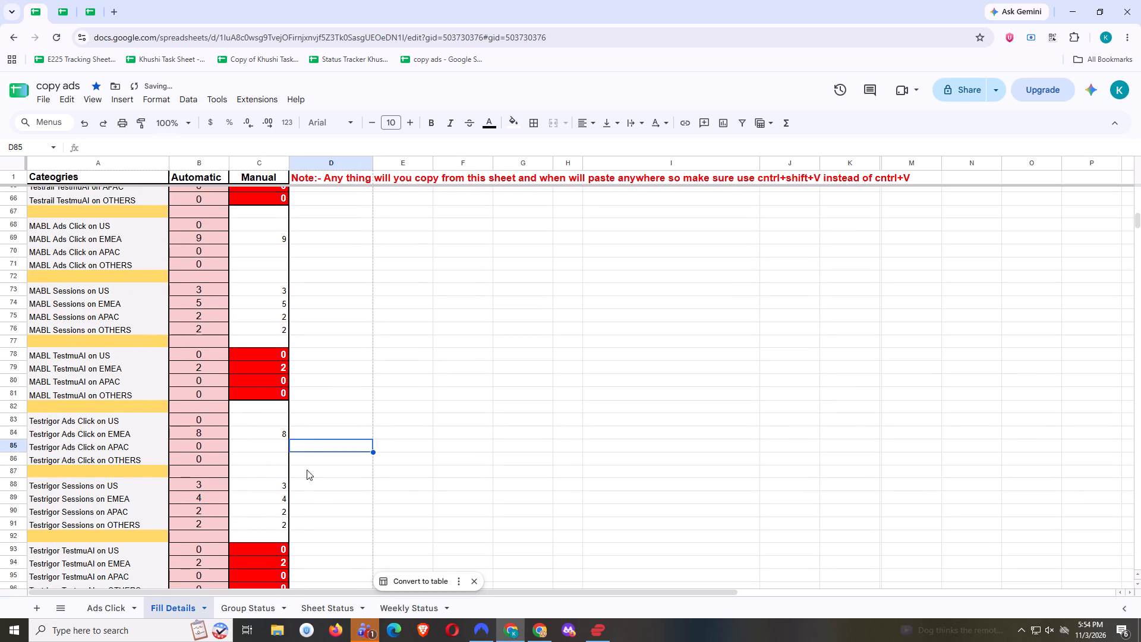
Set the Manual value of App Automate Ads Click to 10 and check the Manual Total Ads.
{"action": "scroll", "coordinate": [268, 534], "scroll_direction": "down", "scroll_amount": 6}
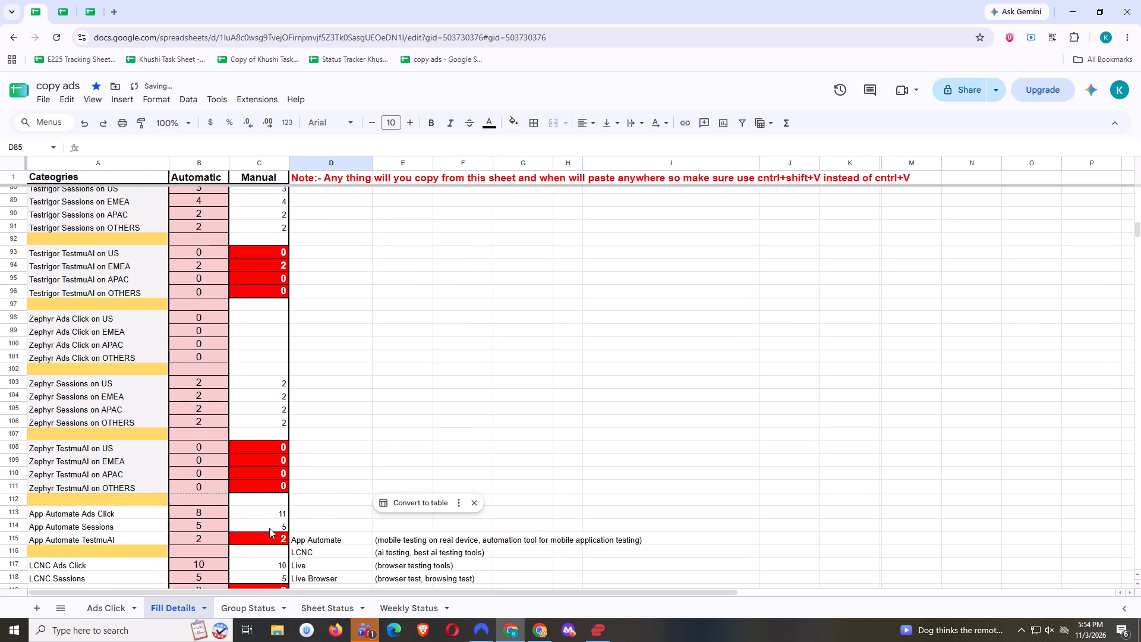
{"action": "left_click", "coordinate": [260, 455]}
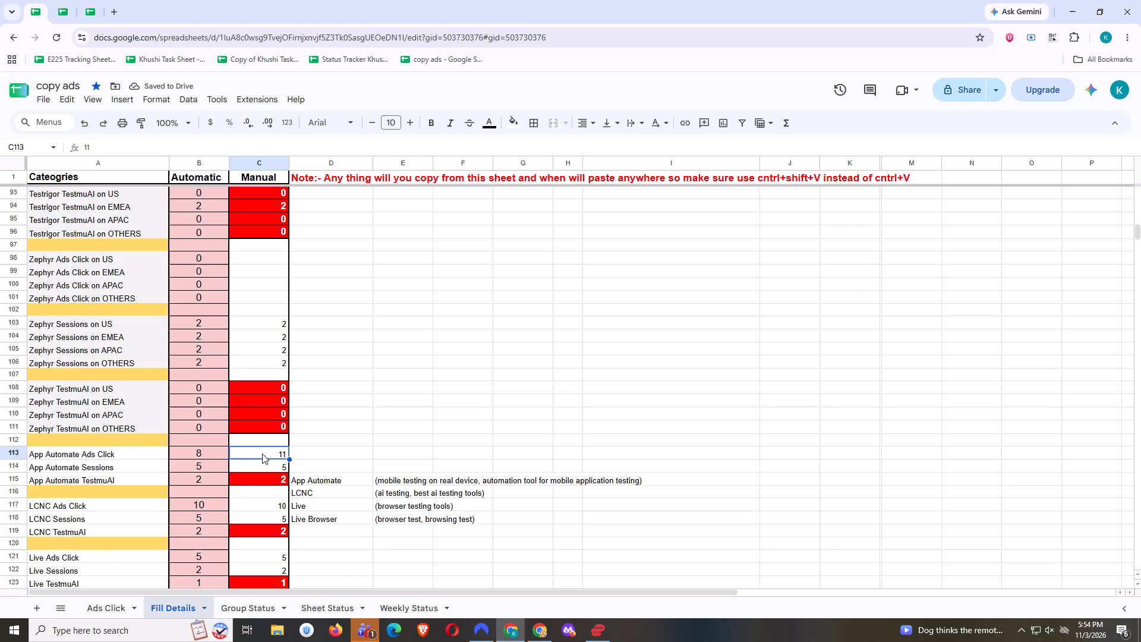
{"action": "type", "text": "10"}
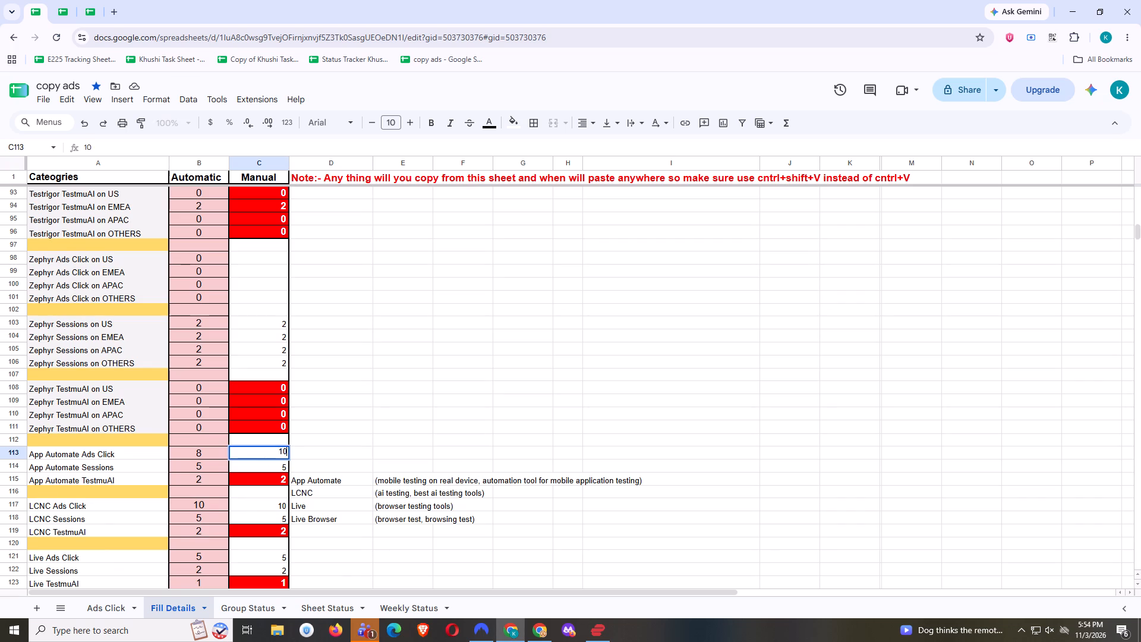
{"action": "key", "text": "Return"}
{"action": "scroll", "coordinate": [452, 358], "scroll_direction": "up", "scroll_amount": 20}
{"action": "scroll", "coordinate": [452, 358], "scroll_direction": "up", "scroll_amount": 10}
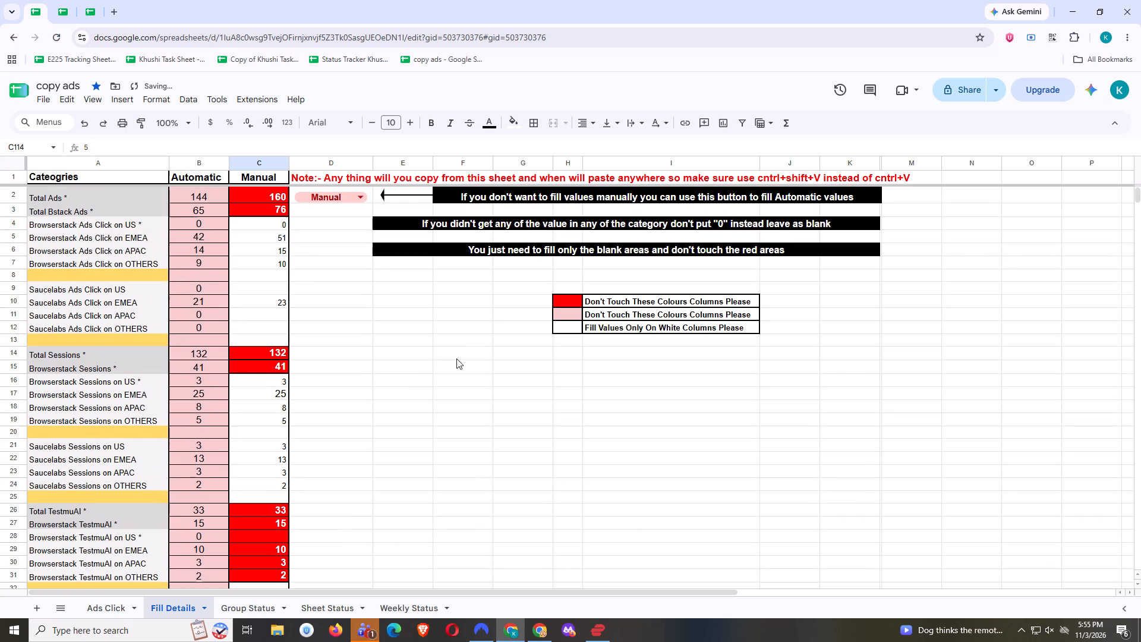
Copy the whole Weekly Status list from Group Status and paste it as values under 3-Nov-2026 on Weekly Status.
{"action": "left_click", "coordinate": [260, 607]}
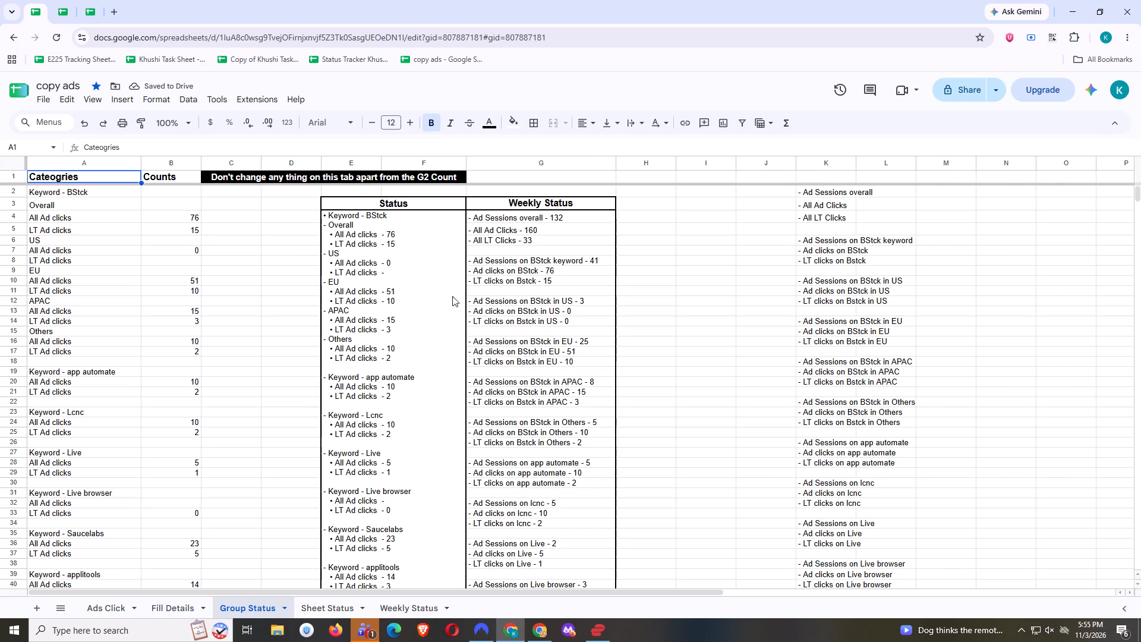
{"action": "left_click_drag", "start_coordinate": [556, 217], "coordinate": [557, 523]}
{"action": "scroll", "coordinate": [545, 507], "scroll_direction": "down", "scroll_amount": 5}
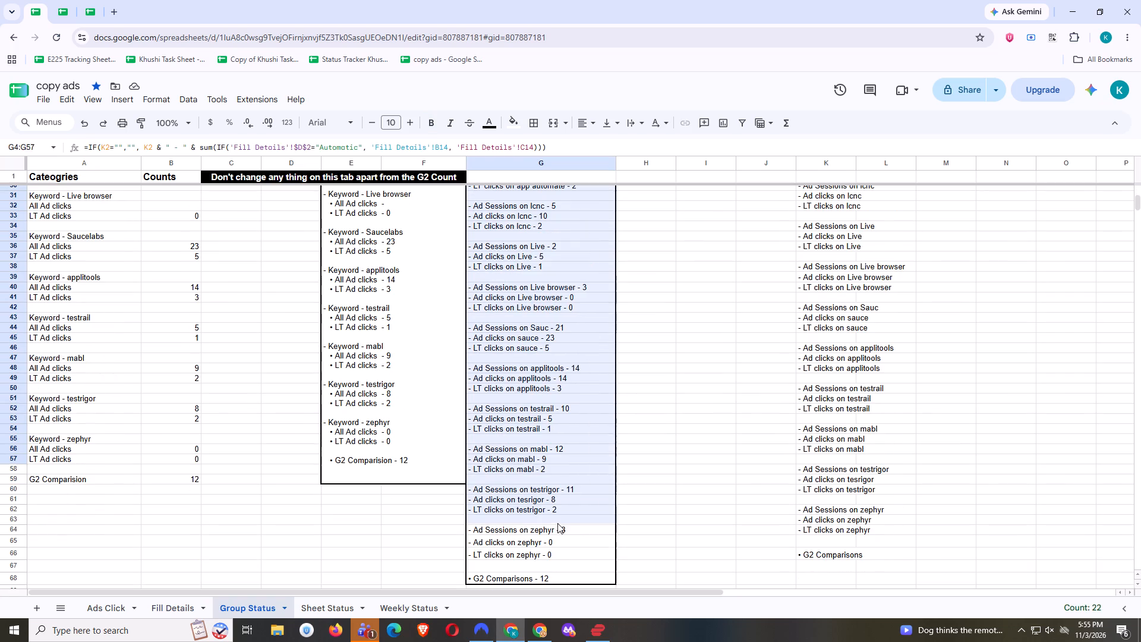
{"action": "left_click_drag", "start_coordinate": [557, 523], "coordinate": [561, 580]}
{"action": "key", "text": "ctrl+c"}
{"action": "scroll", "coordinate": [681, 434], "scroll_direction": "up", "scroll_amount": 3}
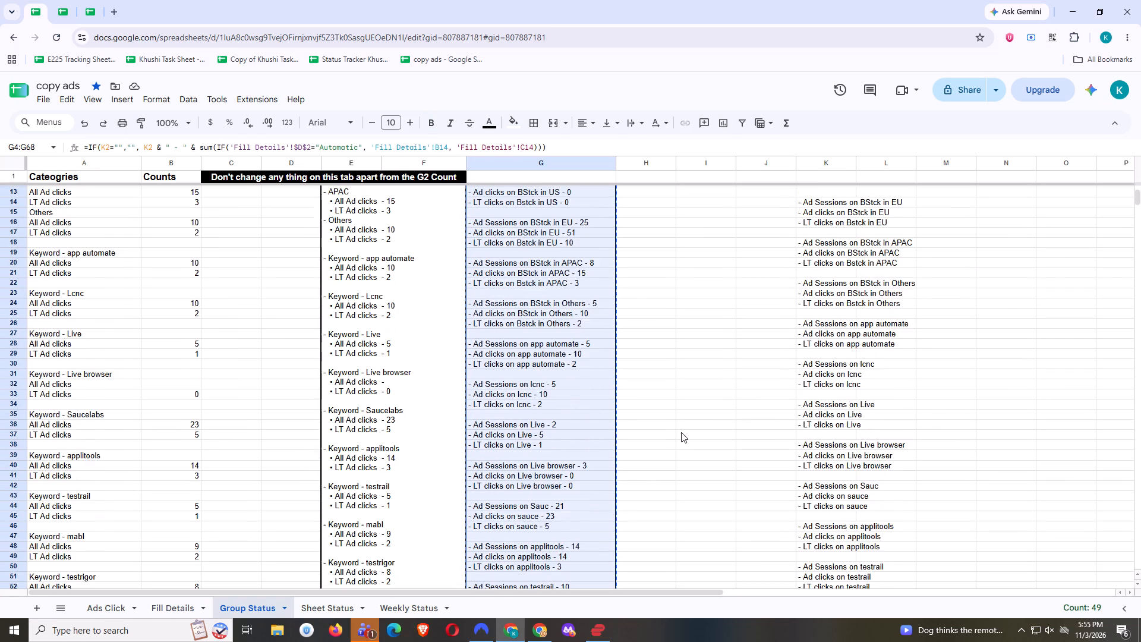
{"action": "scroll", "coordinate": [681, 432], "scroll_direction": "up", "scroll_amount": 2}
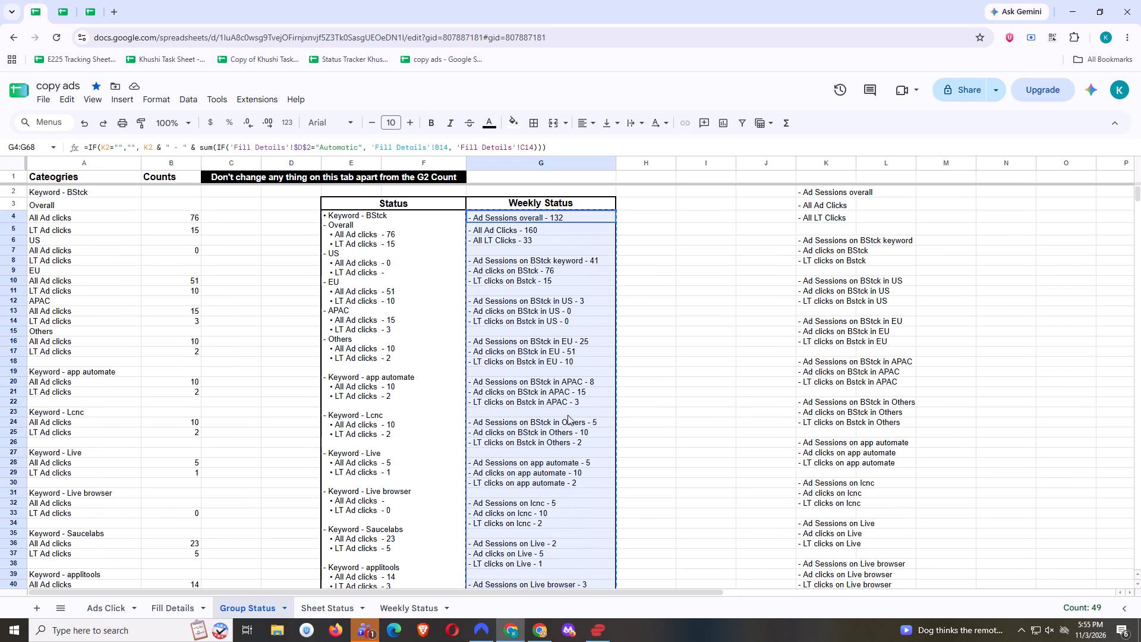
{"action": "left_click", "coordinate": [421, 612]}
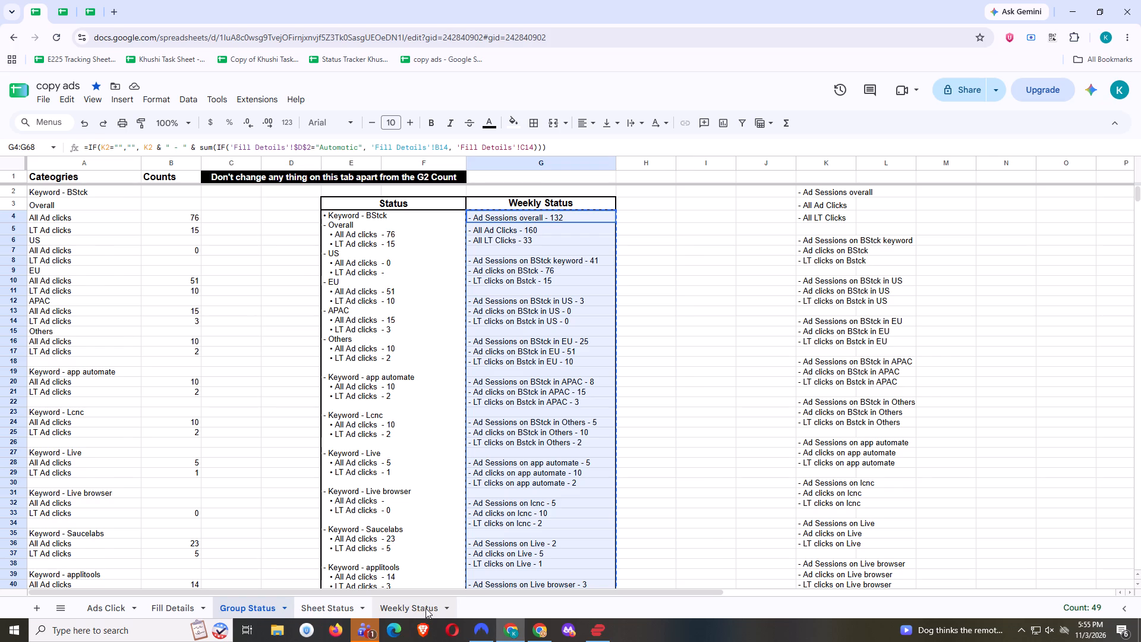
{"action": "left_click", "coordinate": [305, 192]}
{"action": "key", "text": "ctrl+shift+v"}
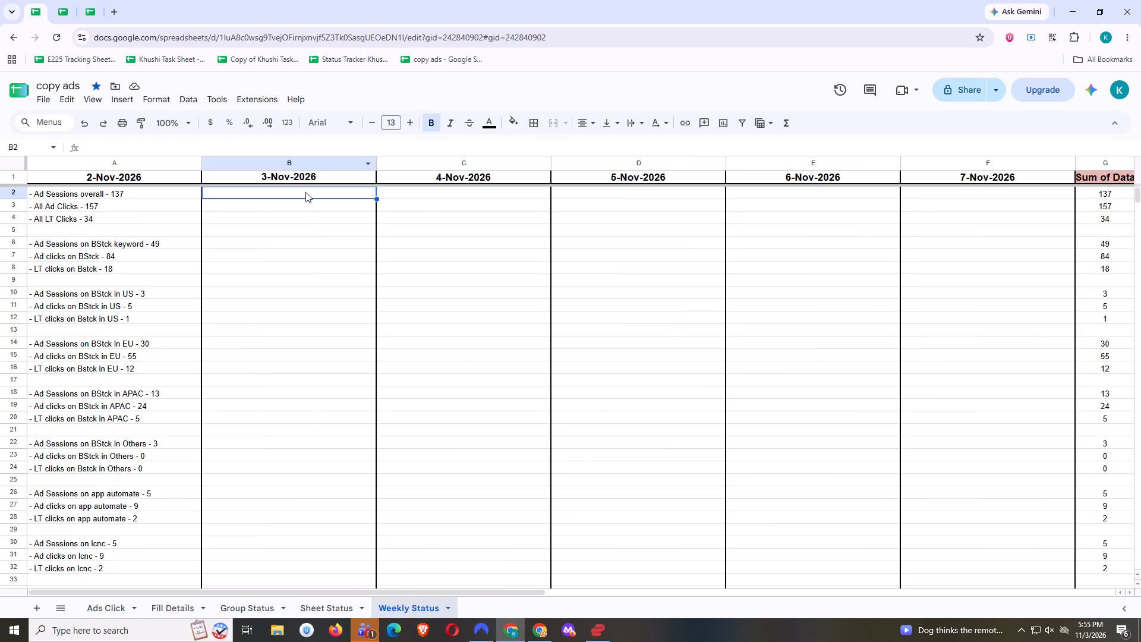
{"action": "left_click", "coordinate": [432, 197]}
Copy all the Counts values on Sheet Status, from Ad Sessions through NON LT Ad Click on Live browser.
{"action": "left_click", "coordinate": [300, 605]}
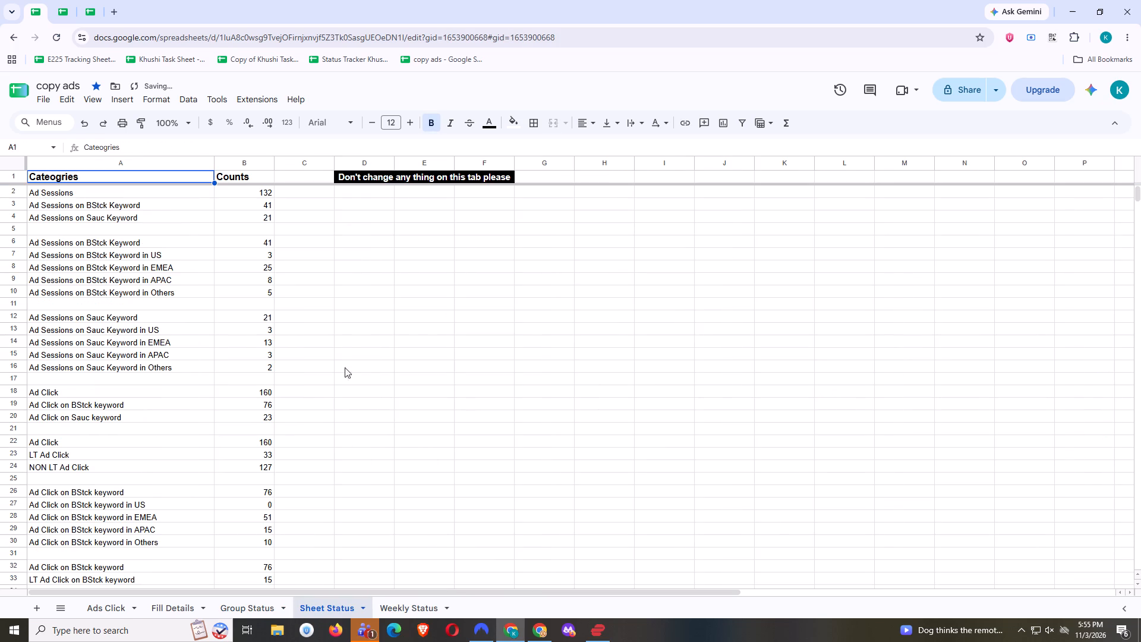
{"action": "left_click", "coordinate": [245, 186]}
{"action": "key", "text": "ctrl+shift+Down"}
{"action": "key", "text": "ctrl+shift+Down"}
{"action": "key", "text": "ctrl+shift+Down"}
{"action": "key", "text": "ctrl+shift+Down"}
{"action": "key", "text": "ctrl+shift+Down"}
{"action": "key", "text": "ctrl+shift+Down"}
{"action": "key", "text": "ctrl+shift+Down"}
{"action": "key", "text": "ctrl+shift+Down"}
{"action": "key", "text": "ctrl+shift+Down"}
{"action": "key", "text": "ctrl+shift+Down"}
{"action": "key", "text": "ctrl+shift+Down"}
{"action": "key", "text": "ctrl+shift+Down"}
{"action": "key", "text": "ctrl+shift+Down"}
{"action": "key", "text": "ctrl+shift+Down"}
{"action": "key", "text": "ctrl+shift+Down"}
{"action": "key", "text": "ctrl+shift+Down"}
{"action": "key", "text": "ctrl+shift+Down"}
{"action": "key", "text": "ctrl+shift+Down"}
{"action": "key", "text": "ctrl+shift+Down"}
{"action": "key", "text": "ctrl+shift+Down"}
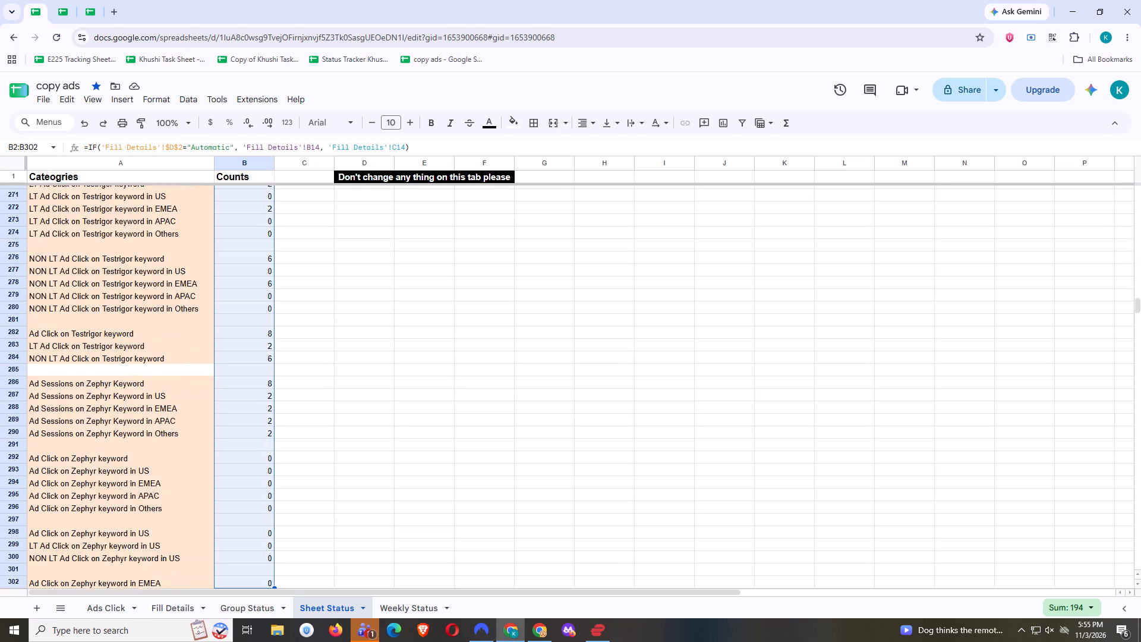
{"action": "key", "text": "ctrl+shift+Up"}
{"action": "key", "text": "ctrl+c"}
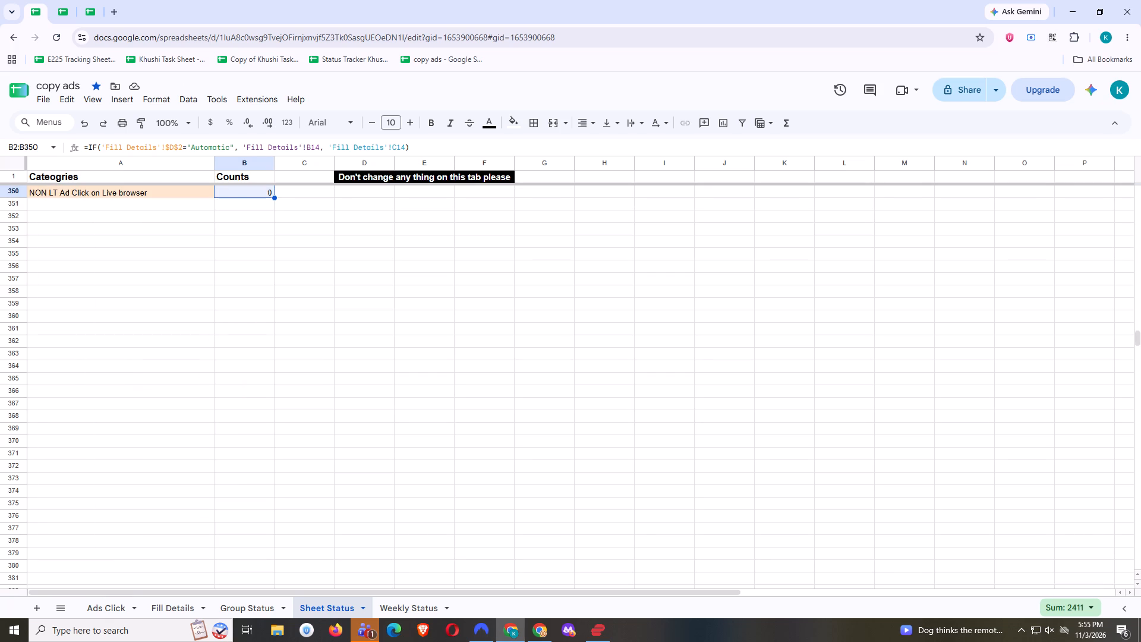
{"action": "left_click", "coordinate": [267, 282]}
Paste the copied counts as values under 3 November 2026 on Ads click summary in Khushi Task Sheet.
{"action": "left_click", "coordinate": [75, 10]}
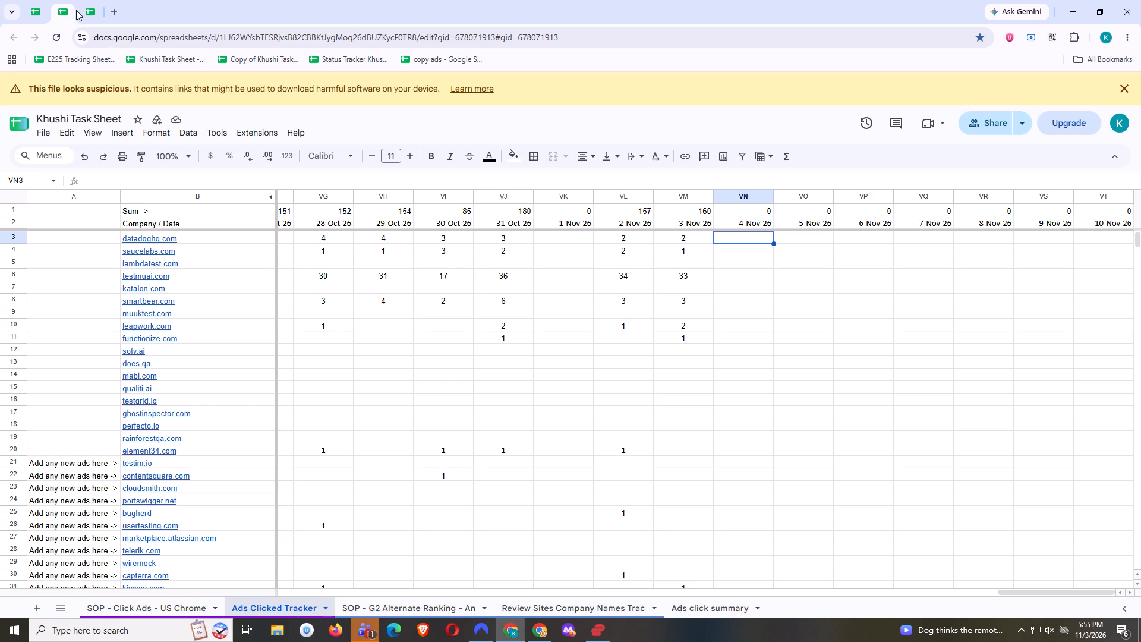
{"action": "left_click", "coordinate": [702, 608]}
{"action": "left_click", "coordinate": [583, 596]}
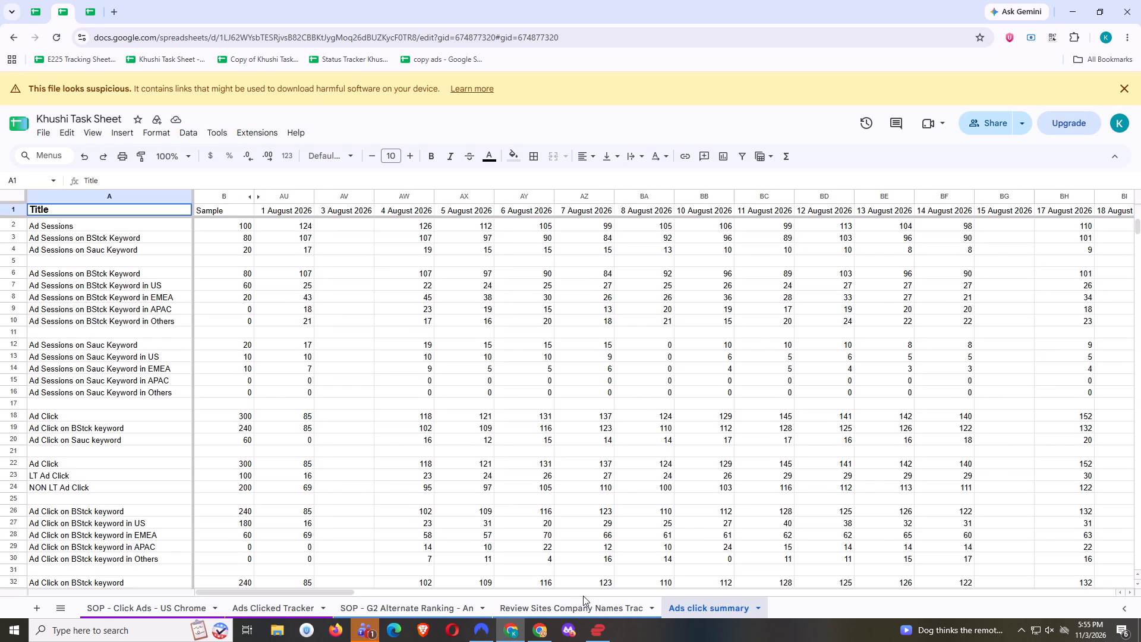
{"action": "left_click", "coordinate": [572, 591]}
{"action": "left_click_drag", "start_coordinate": [465, 590], "coordinate": [1140, 578]}
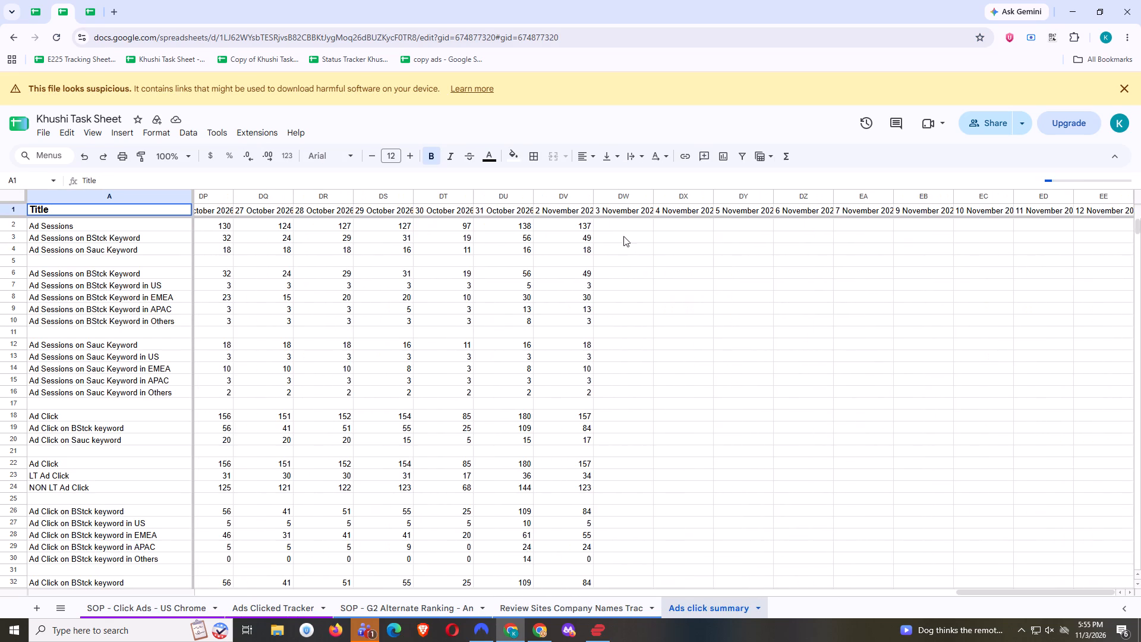
{"action": "left_click", "coordinate": [629, 226]}
{"action": "key", "text": "ctrl+shift+v"}
{"action": "left_click", "coordinate": [665, 225]}
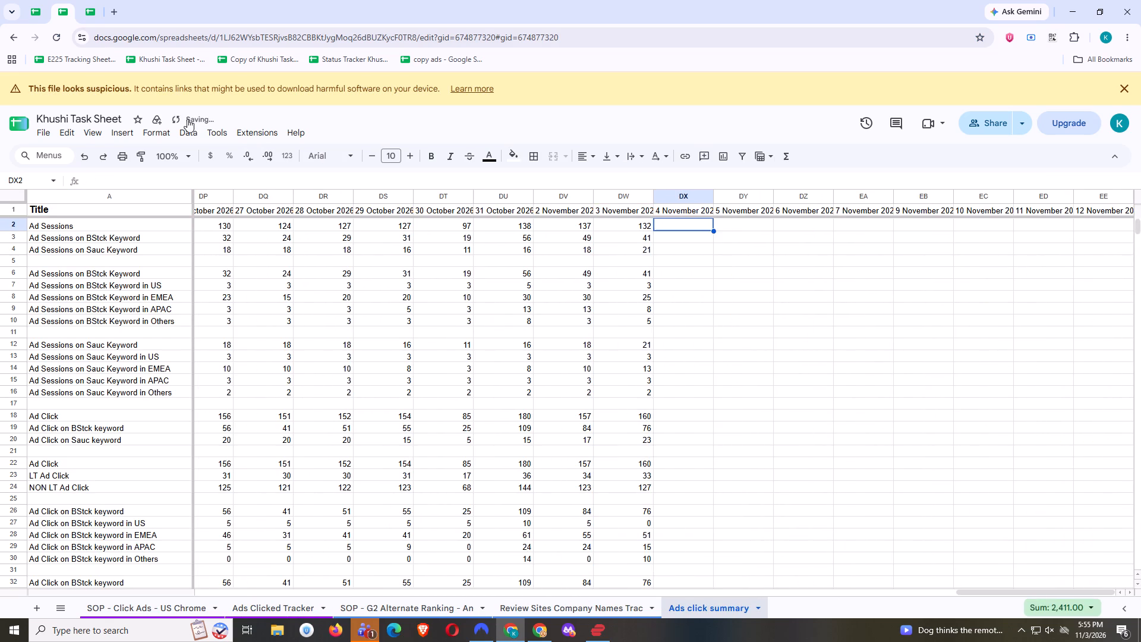
Paste the same counts as values under 3 November 2026 on Ads click summary in Copy of Khushi Task Sheet.
{"action": "left_click", "coordinate": [93, 0]}
{"action": "left_click", "coordinate": [392, 610]}
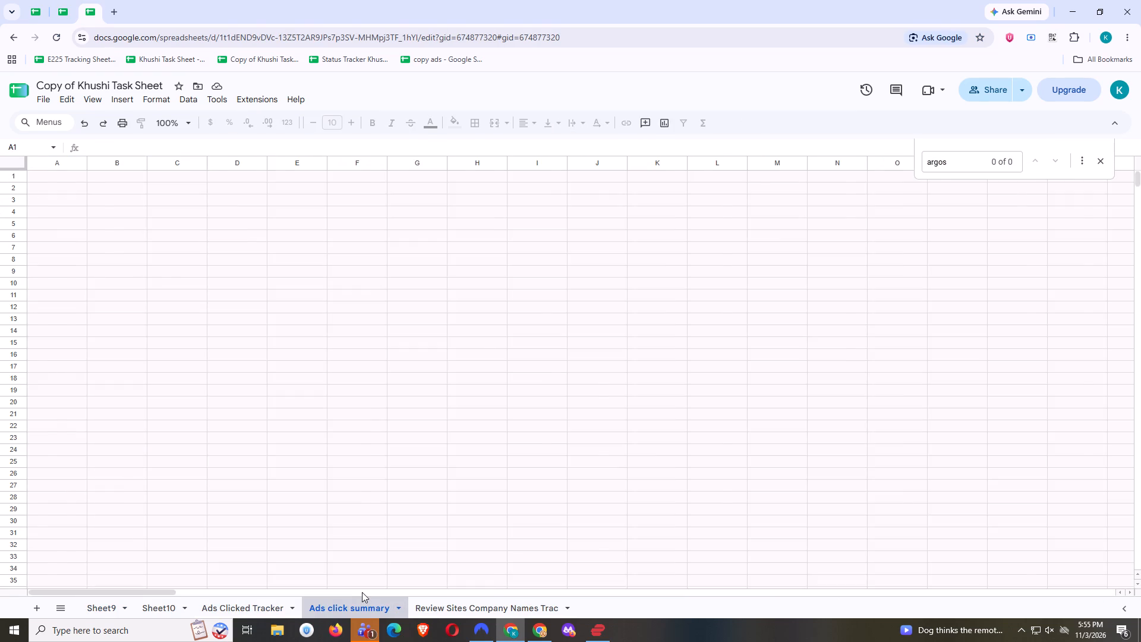
{"action": "left_click", "coordinate": [362, 592]}
{"action": "left_click_drag", "start_coordinate": [343, 591], "coordinate": [1088, 557]}
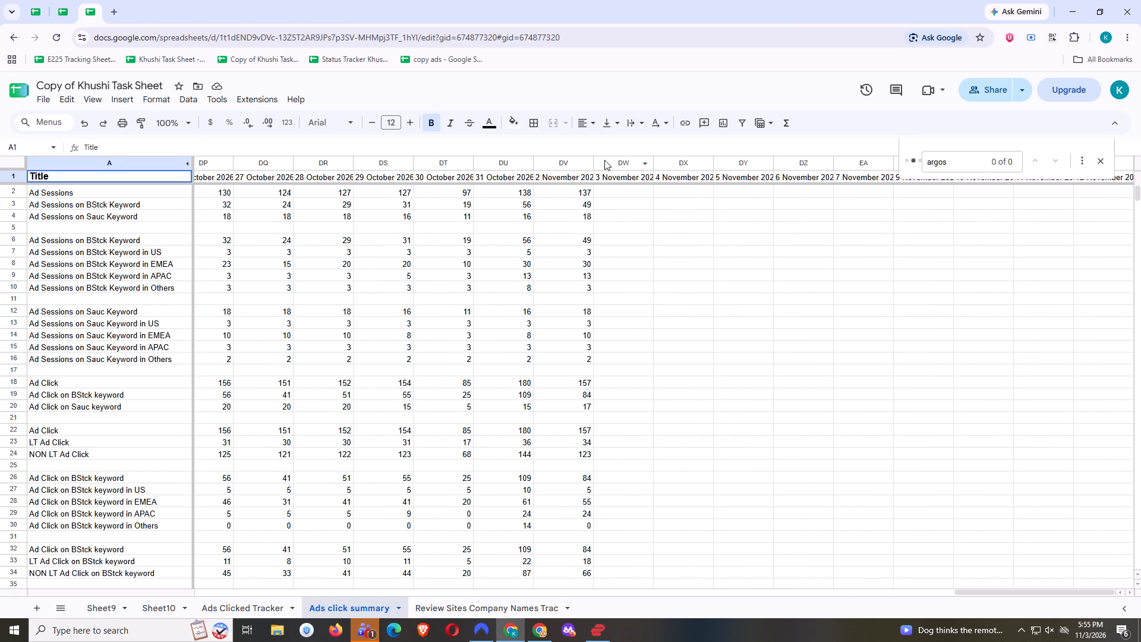
{"action": "left_click", "coordinate": [617, 191]}
{"action": "key", "text": "ctrl+shift+v"}
{"action": "left_click", "coordinate": [675, 196]}
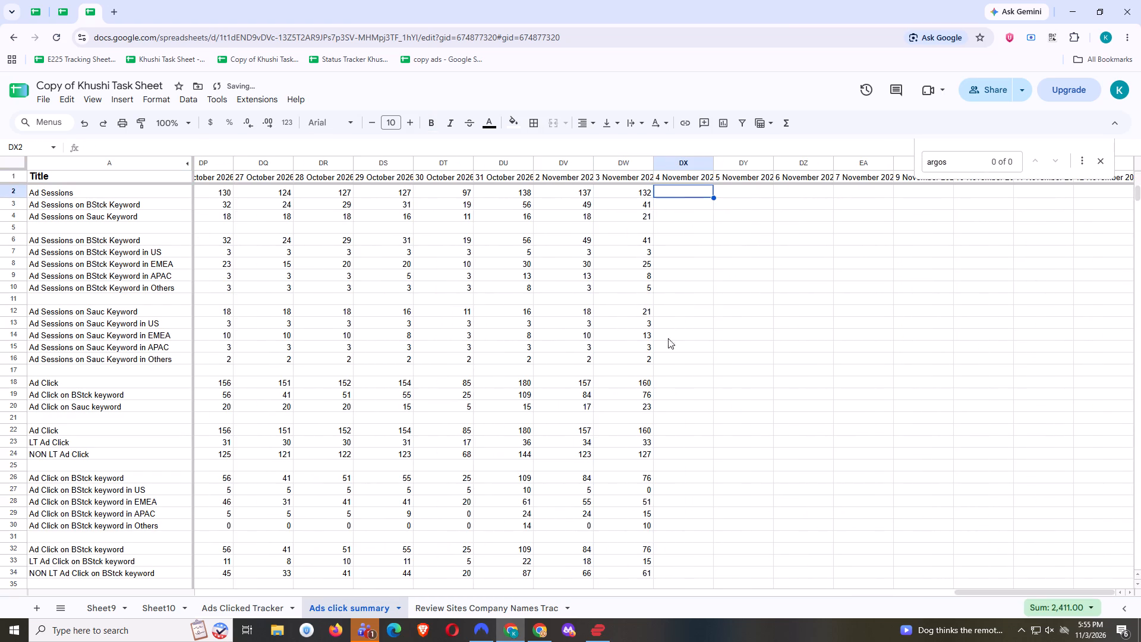
On Review Sites Company Names Trac, copy the 3 Nov 2026 entries from Browser Name through Status 1.
{"action": "left_click", "coordinate": [502, 609]}
{"action": "scroll", "coordinate": [393, 470], "scroll_direction": "up", "scroll_amount": 2}
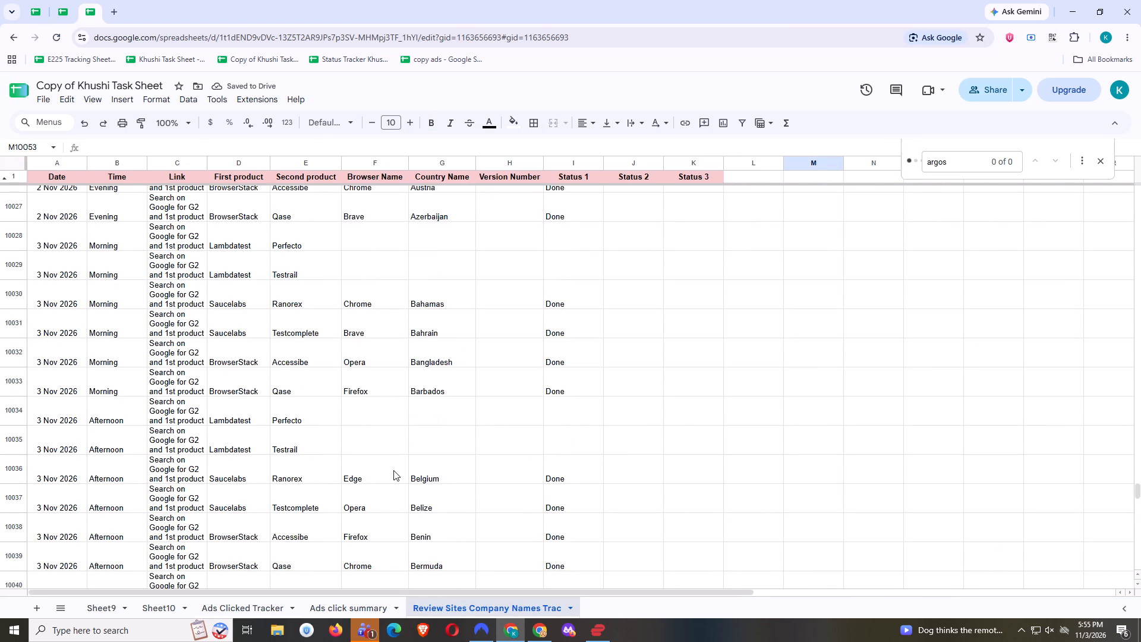
{"action": "scroll", "coordinate": [393, 470], "scroll_direction": "up", "scroll_amount": 2}
{"action": "scroll", "coordinate": [376, 383], "scroll_direction": "up", "scroll_amount": 1}
{"action": "scroll", "coordinate": [447, 433], "scroll_direction": "down", "scroll_amount": 2}
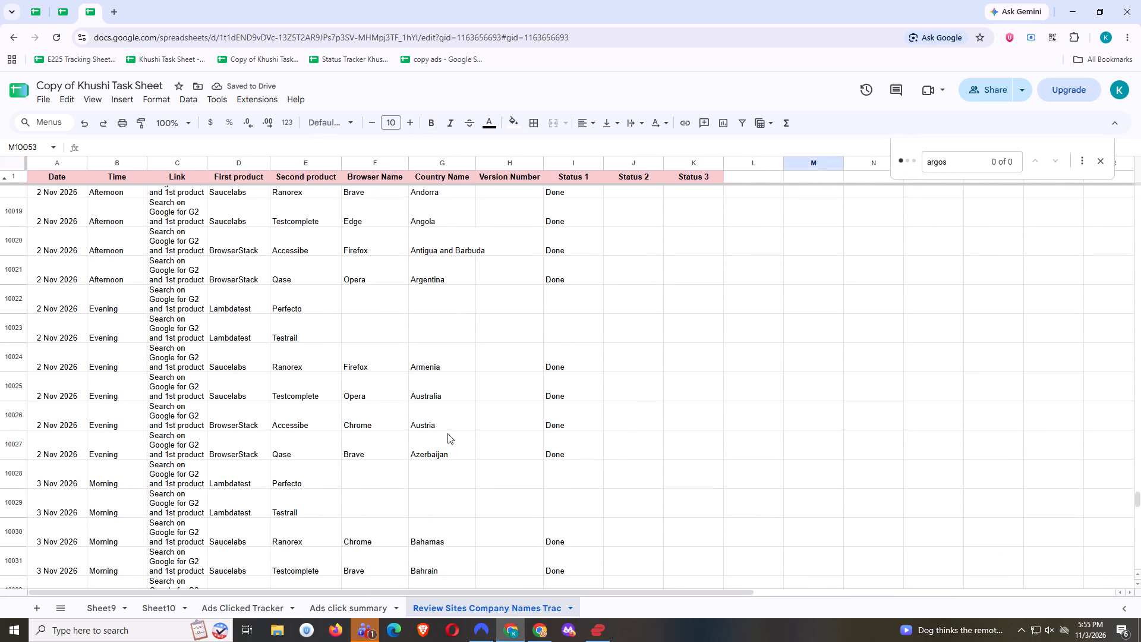
{"action": "scroll", "coordinate": [447, 433], "scroll_direction": "down", "scroll_amount": 1}
{"action": "left_click_drag", "start_coordinate": [344, 352], "coordinate": [594, 573]}
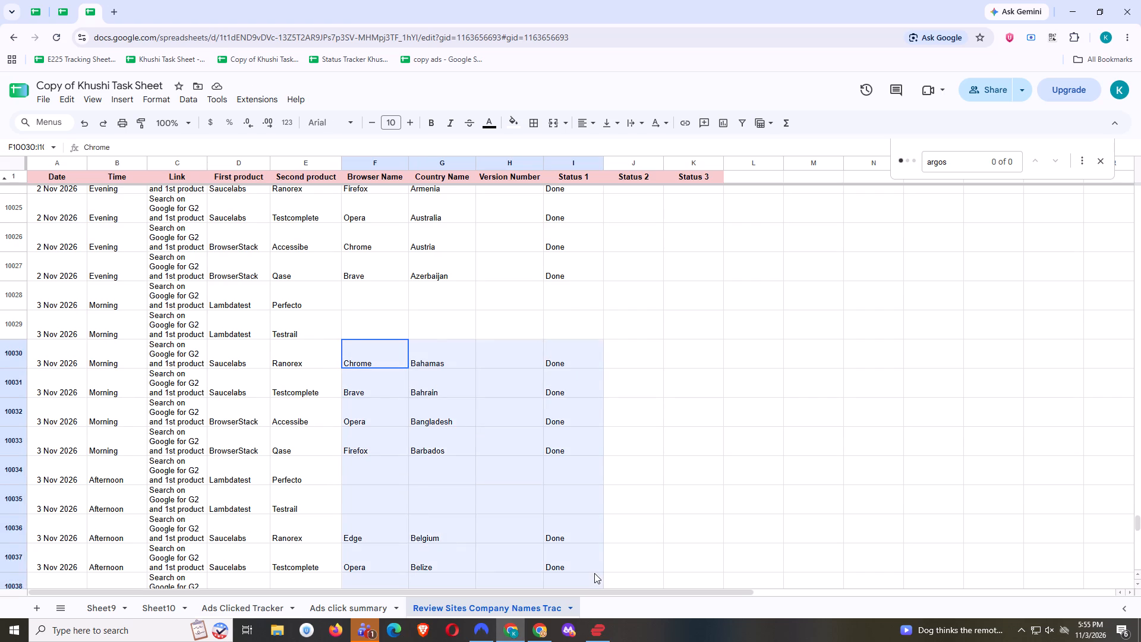
{"action": "left_click_drag", "start_coordinate": [594, 573], "coordinate": [577, 484]}
{"action": "scroll", "coordinate": [594, 573], "scroll_direction": "down", "scroll_amount": 5}
{"action": "key", "text": "ctrl+c"}
{"action": "left_click", "coordinate": [460, 531]}
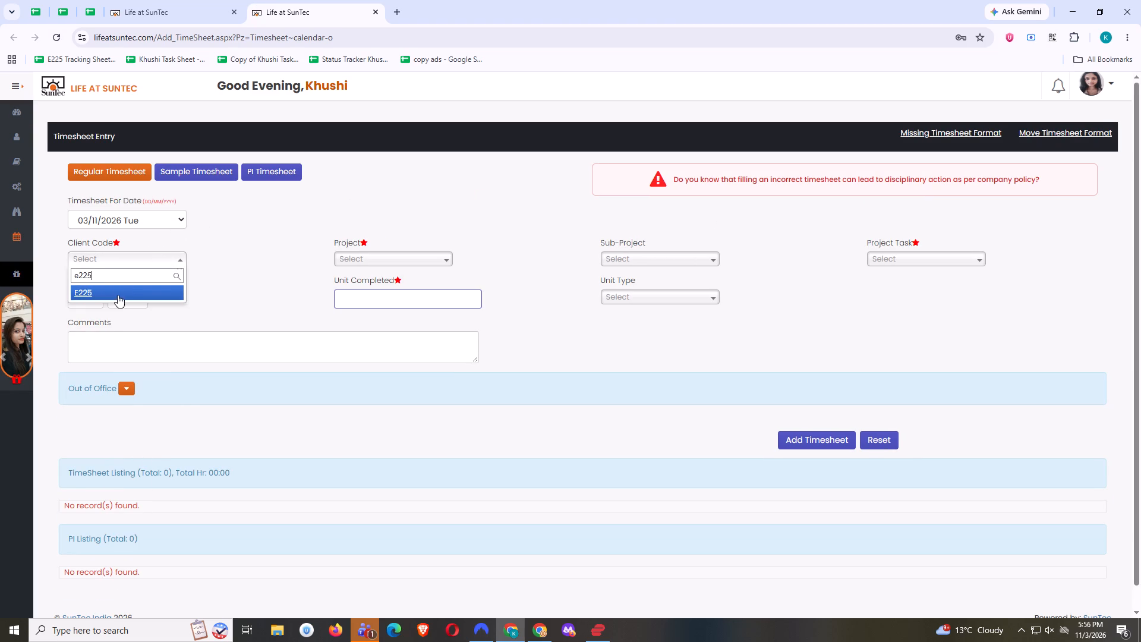
In the 03/11/2026 timesheet entry, choose client code E225, project E225-NM031 and project task Google Ads Click.
{"action": "left_click", "coordinate": [116, 295]}
{"action": "left_click", "coordinate": [397, 264]}
{"action": "left_click", "coordinate": [392, 253]}
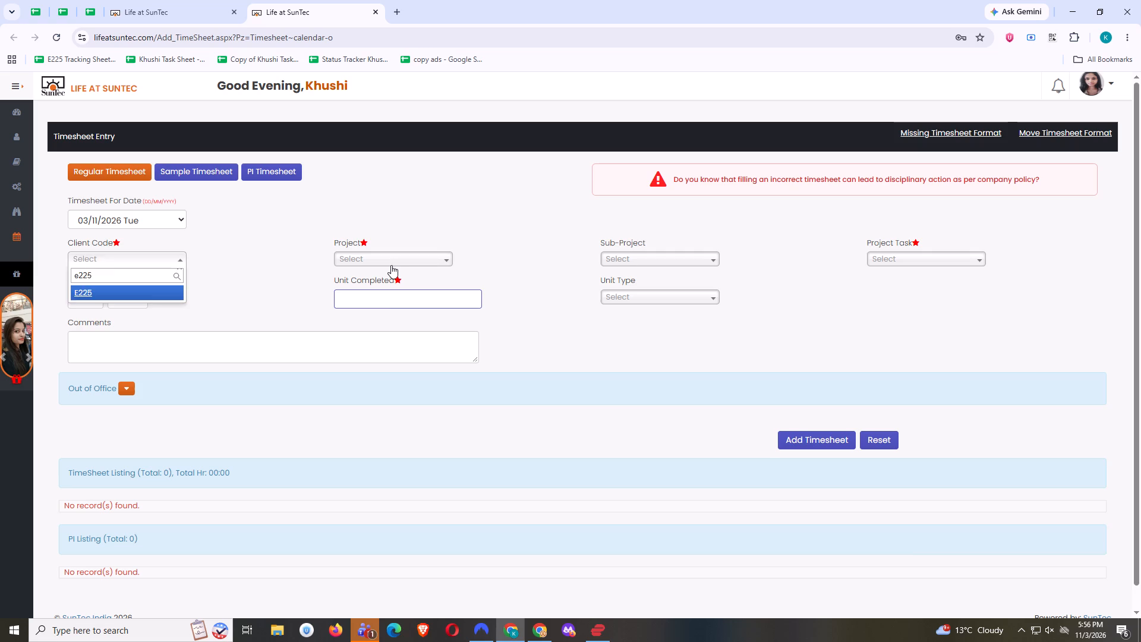
{"action": "left_click", "coordinate": [380, 257]}
{"action": "left_click", "coordinate": [373, 307]}
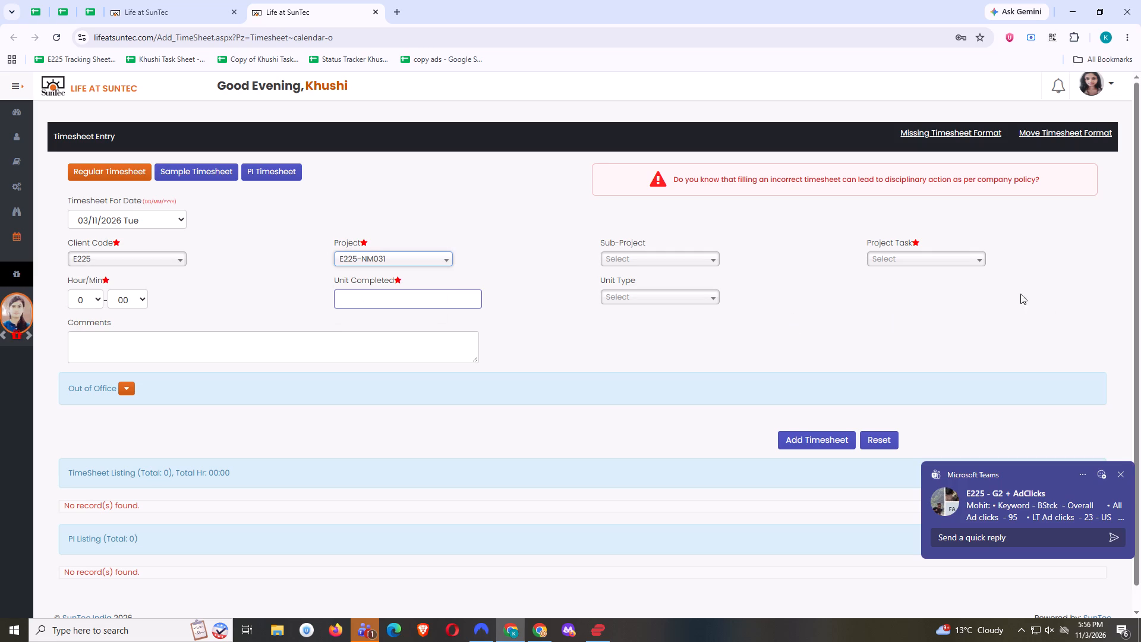
{"action": "left_click", "coordinate": [947, 264]}
{"action": "key", "text": "g"}
{"action": "type", "text": "oo"}
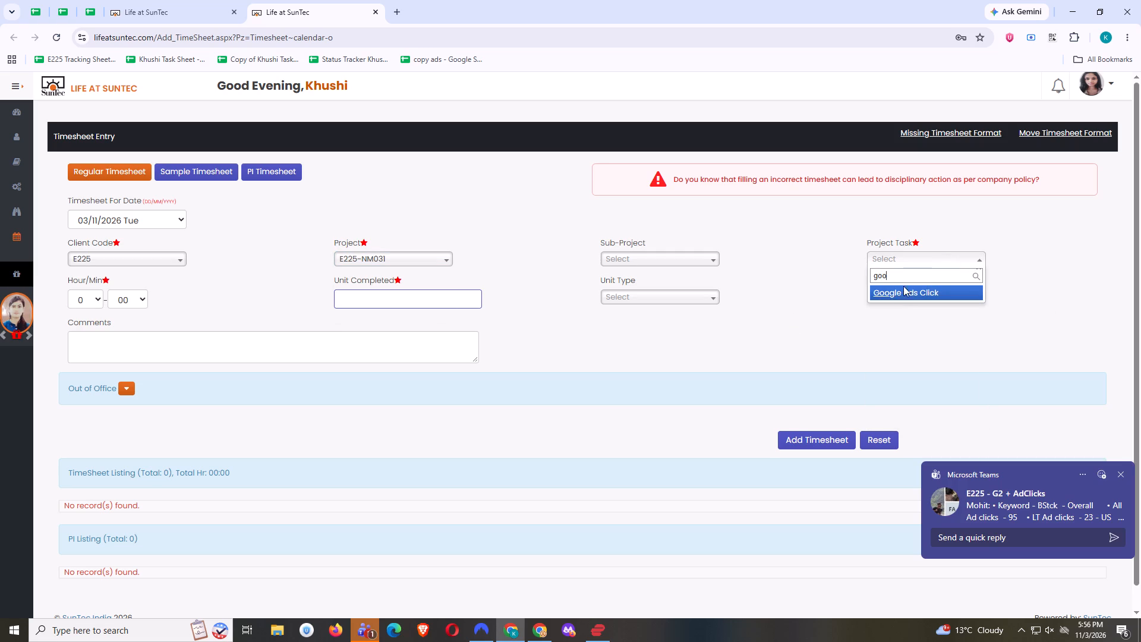
{"action": "left_click", "coordinate": [902, 292]}
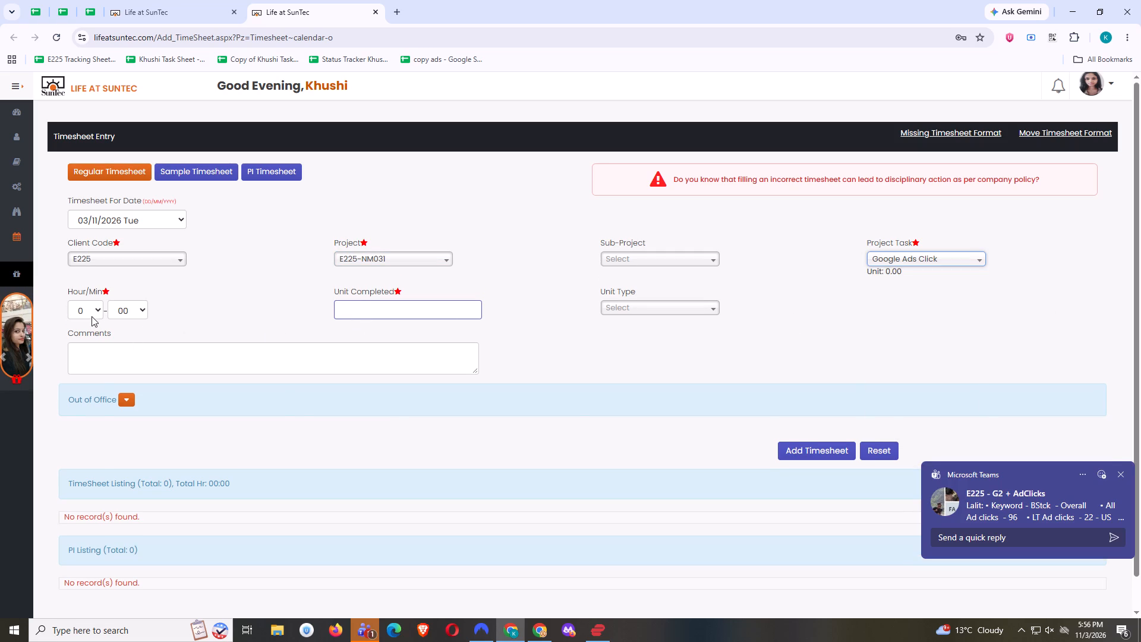
Set the timesheet entry's hours to 8.
{"action": "left_click", "coordinate": [92, 316]}
{"action": "left_click", "coordinate": [85, 458]}
Enter the timesheet comments "Ads Click : 160" and, on a second line, "G2 : 12".
{"action": "left_click", "coordinate": [127, 335]}
{"action": "left_click", "coordinate": [111, 352]}
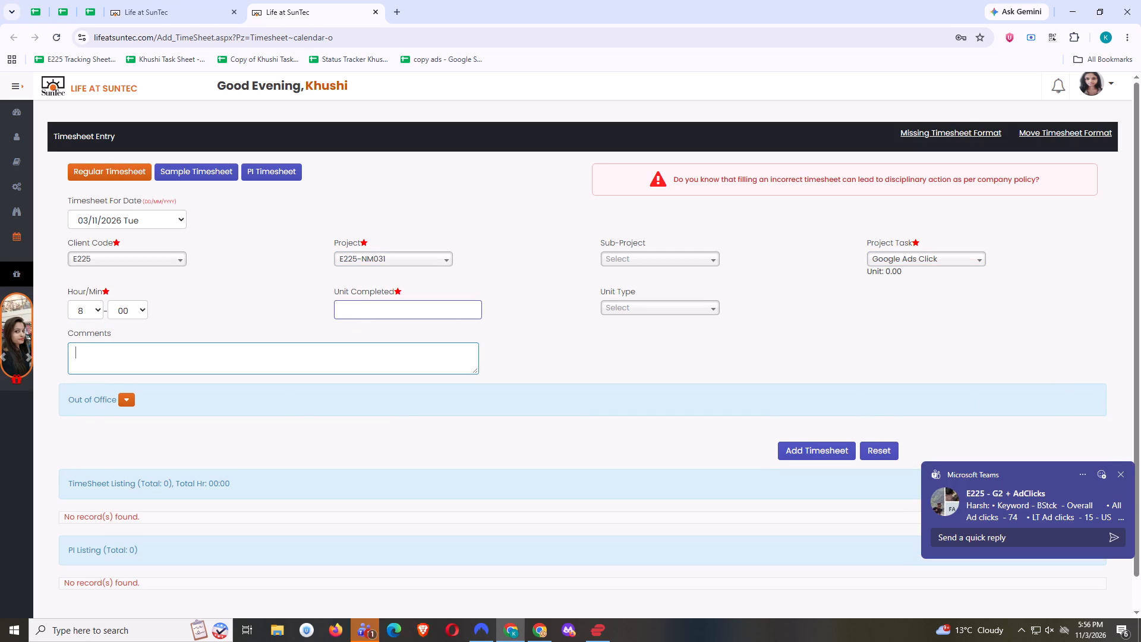
{"action": "type", "text": "Ads Clci"}
{"action": "key", "text": "BackSpace"}
{"action": "key", "text": "BackSpace"}
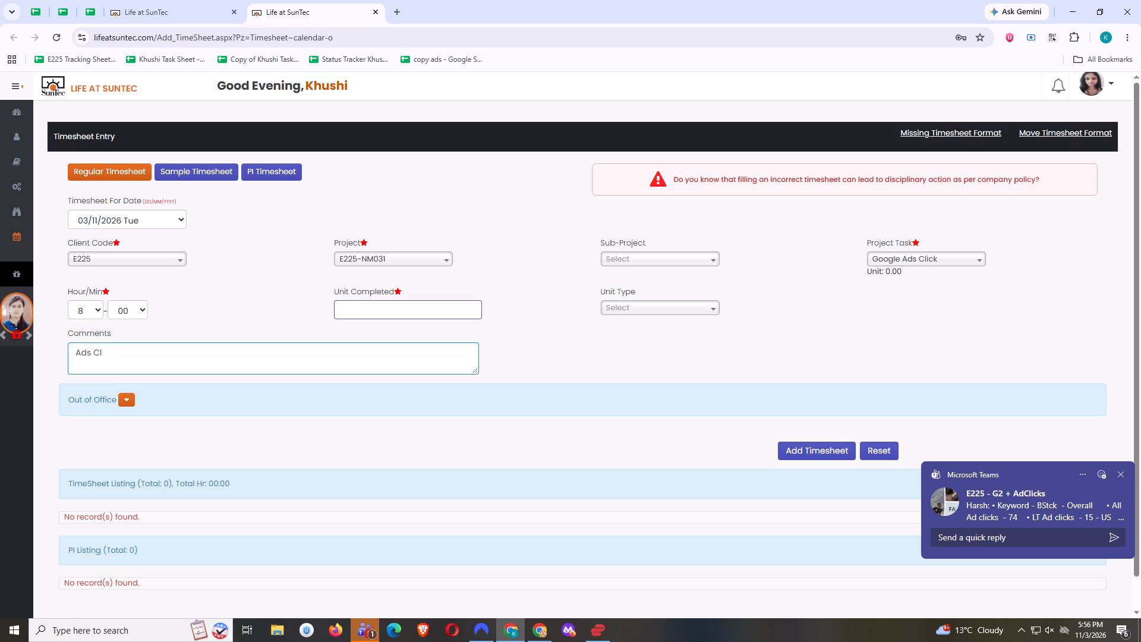
{"action": "type", "text": "ick : 160"}
{"action": "key", "text": "Return"}
{"action": "type", "text": "G2"}
{"action": "key", "text": "space"}
{"action": "type", "text": ": 12"}
Enter 180 as the timesheet's Unit Completed.
{"action": "left_click", "coordinate": [441, 310]}
{"action": "key", "text": "1"}
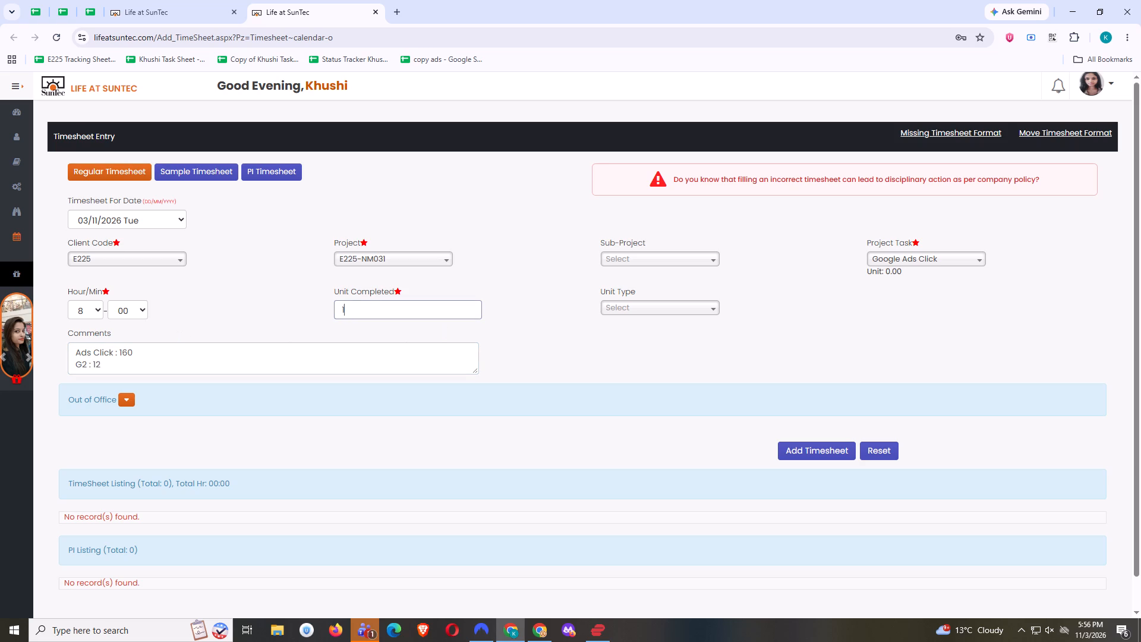
{"action": "type", "text": "80"}
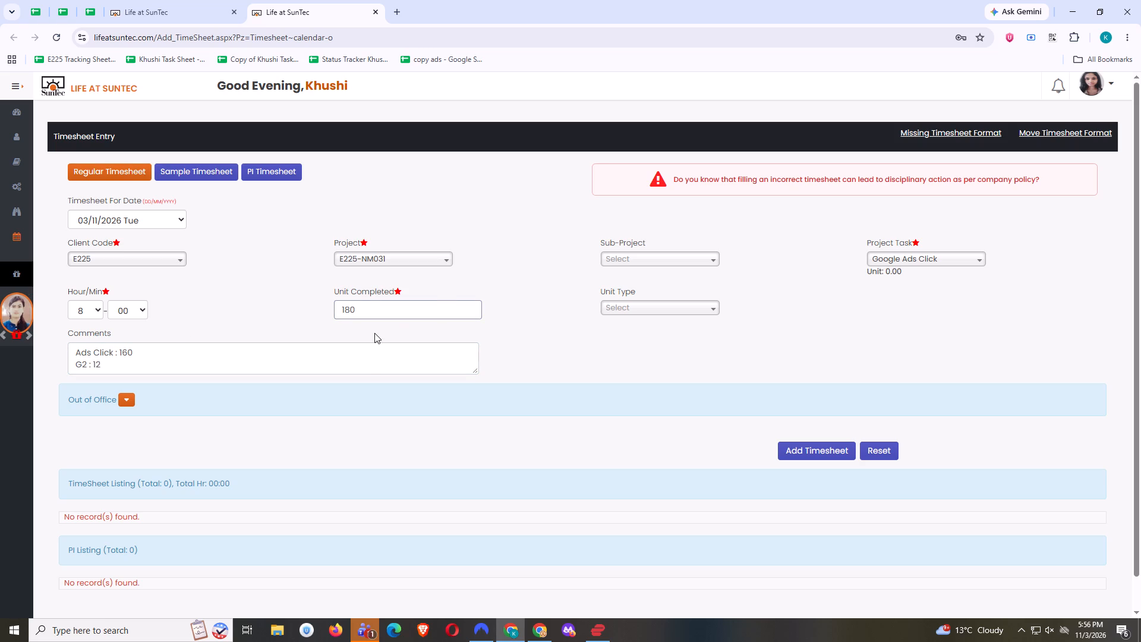
Correct the timesheet entry's Unit Completed to 172 and add the 03/11/2026 timesheet.
{"action": "key", "text": "BackSpace"}
{"action": "key", "text": "BackSpace"}
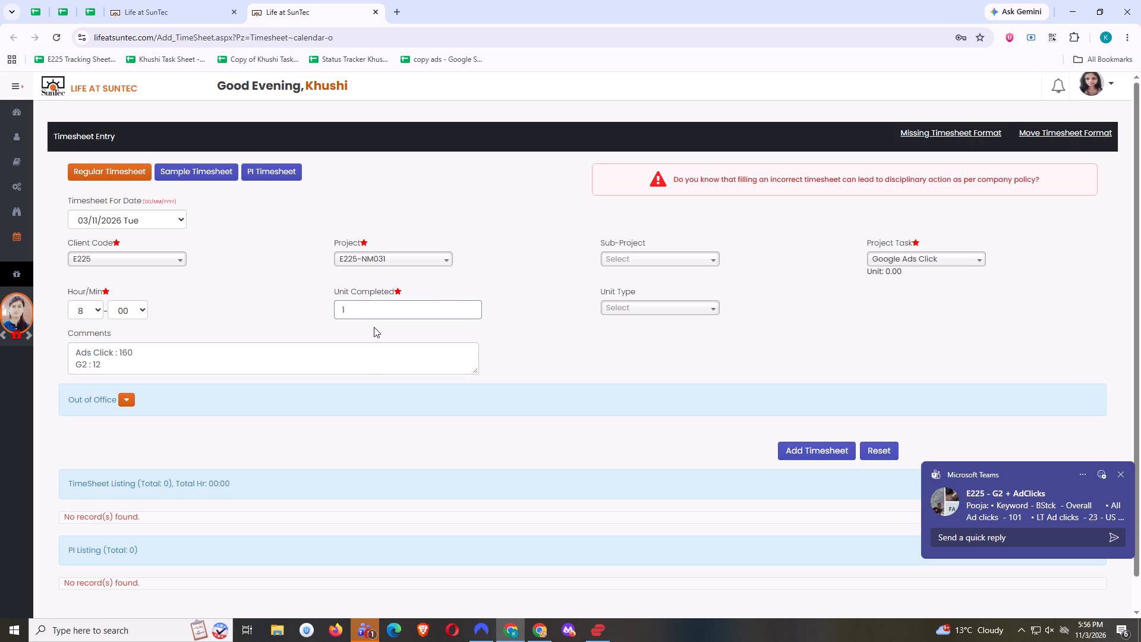
{"action": "type", "text": "72"}
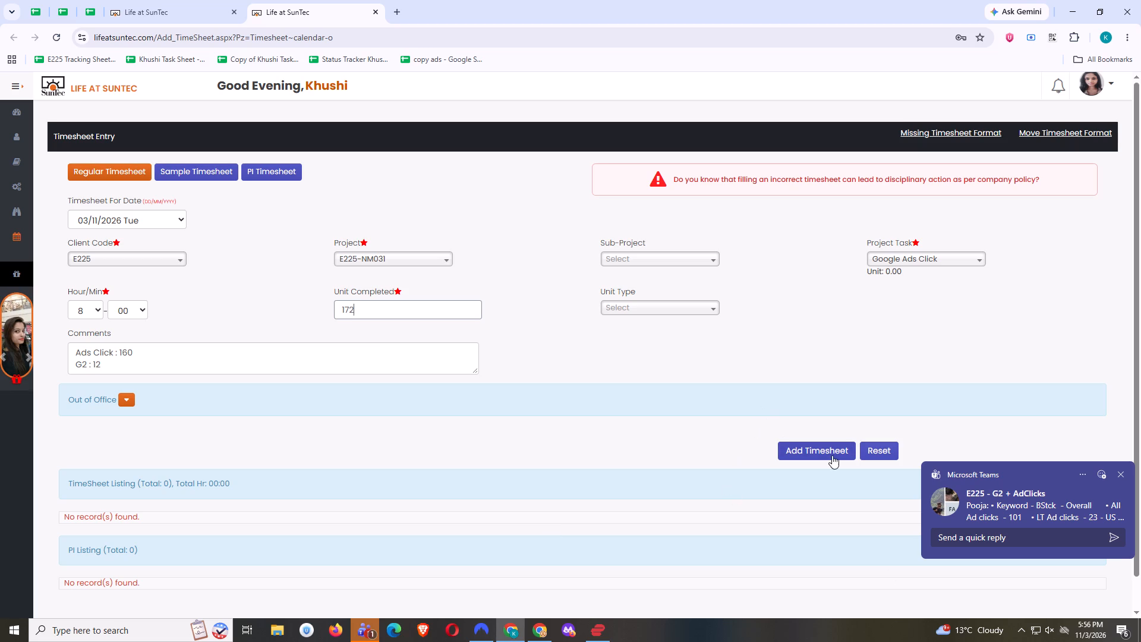
{"action": "left_click", "coordinate": [832, 455]}
{"action": "scroll", "coordinate": [442, 527], "scroll_direction": "down", "scroll_amount": 2}
{"action": "left_click", "coordinate": [140, 483]}
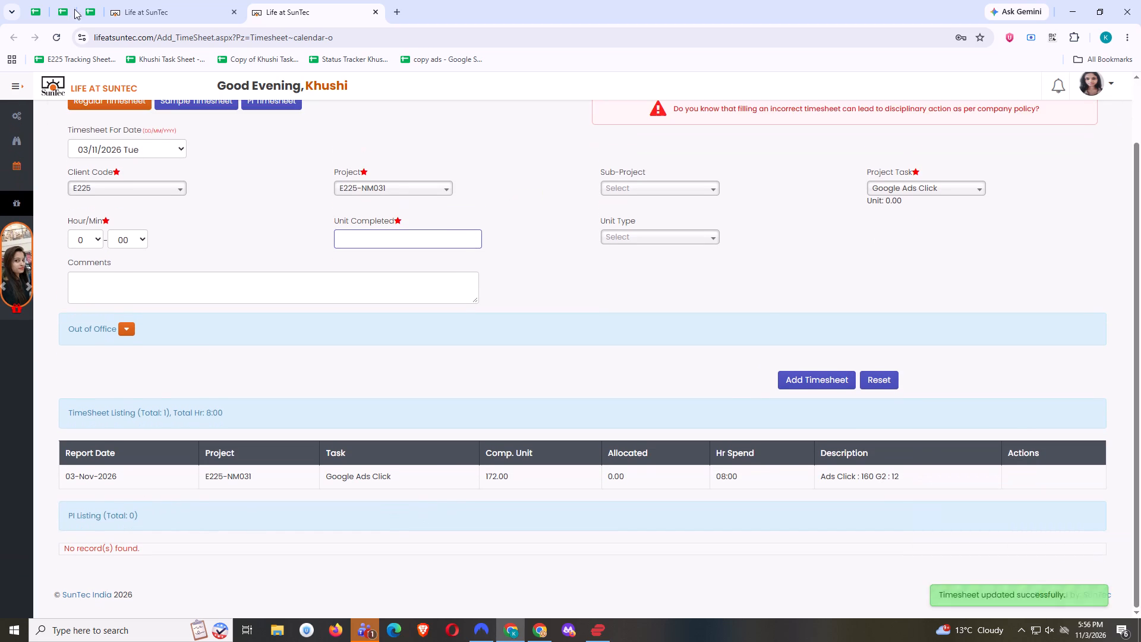
Refresh the Life at SunTec dashboard to check the timesheet hours and close both portal pages.
{"action": "left_click", "coordinate": [119, 0]}
{"action": "left_click", "coordinate": [56, 39]}
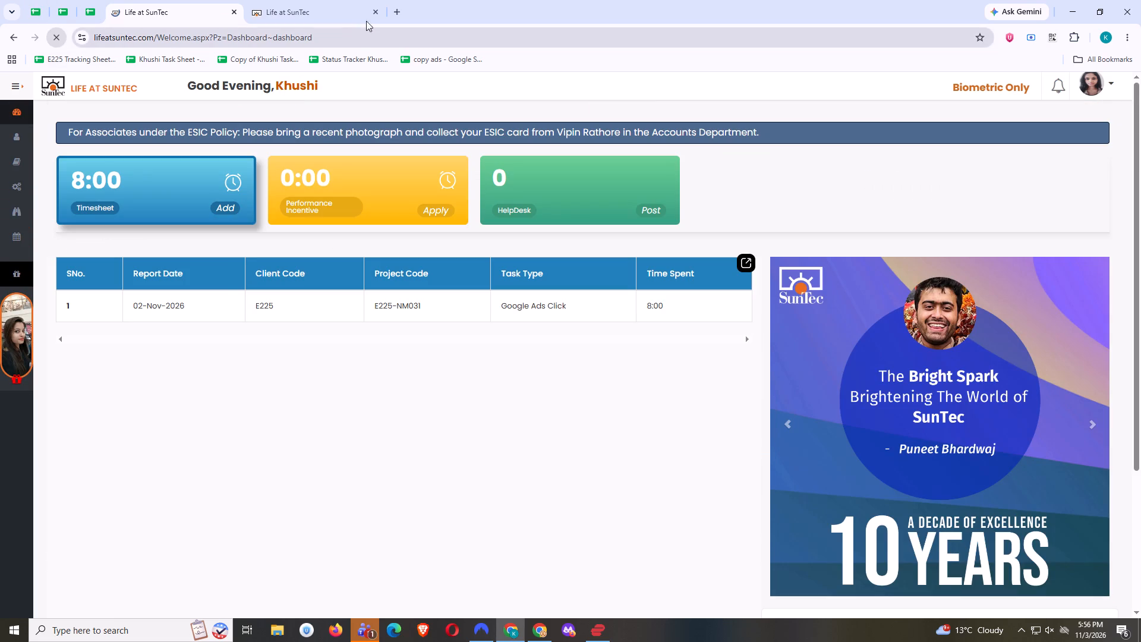
{"action": "left_click", "coordinate": [376, 15]}
{"action": "left_click", "coordinate": [235, 11]}
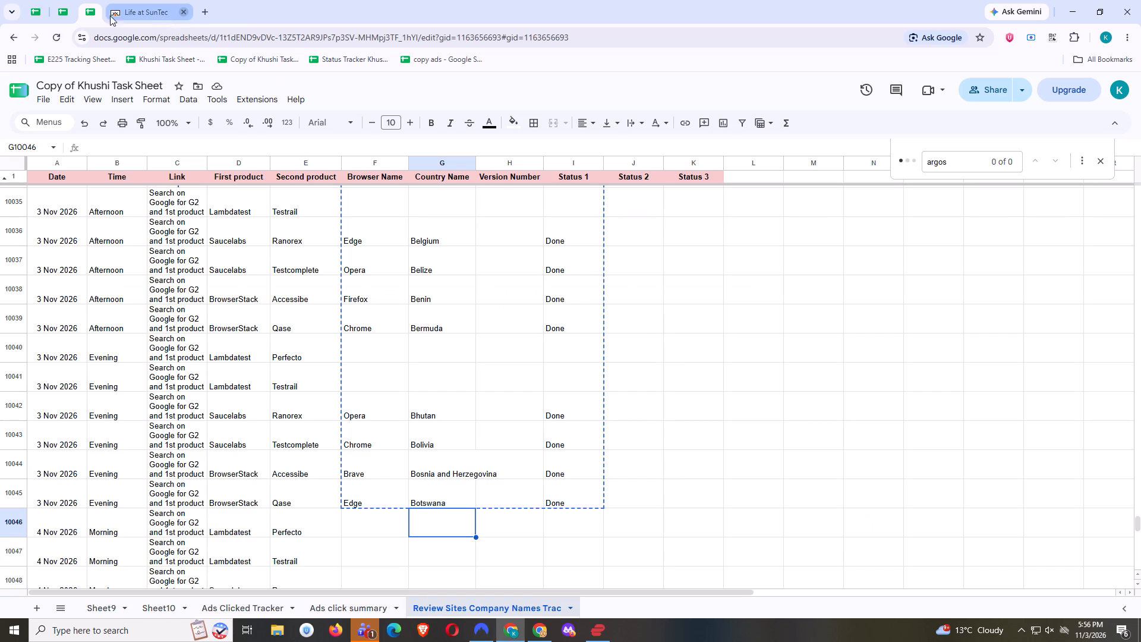
Return to the copy ads spreadsheet and open its Group Status sheet.
{"action": "left_click", "coordinate": [31, 11]}
{"action": "left_click", "coordinate": [259, 606]}
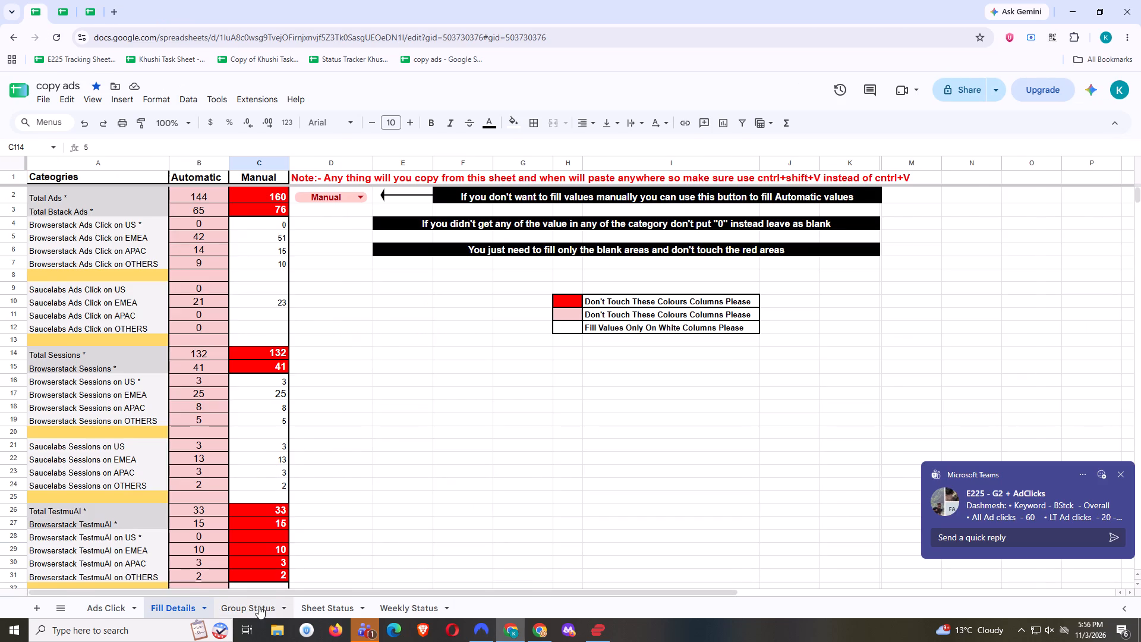
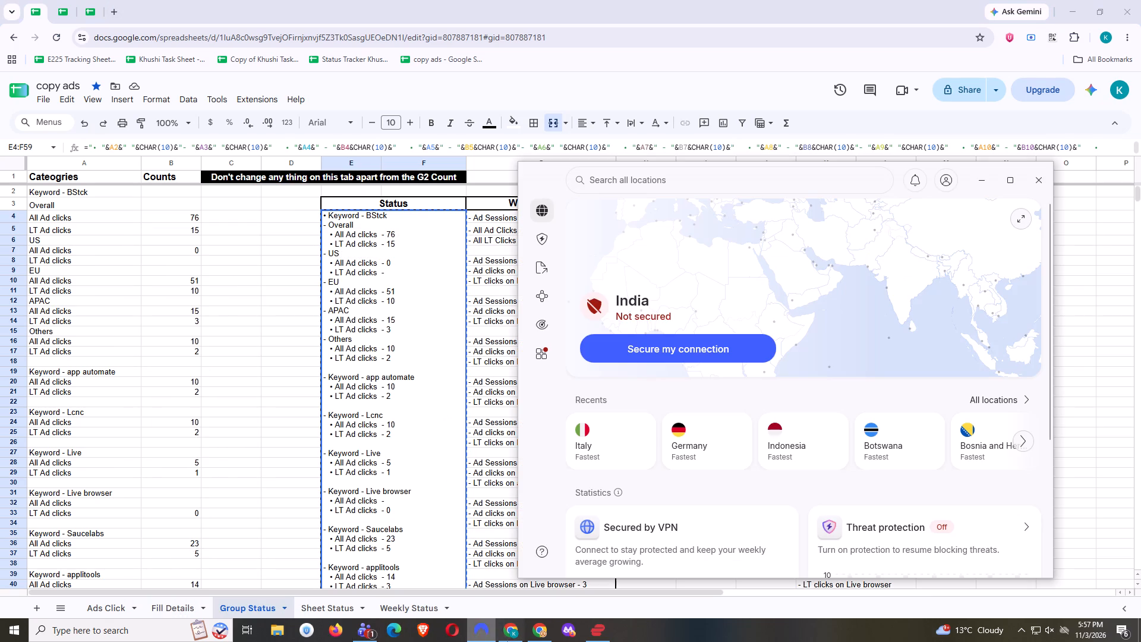
Close both open VPN applications, including ExpressVPN, to get back to the copy ads spreadsheet.
{"action": "left_click", "coordinate": [1030, 182]}
{"action": "left_click", "coordinate": [598, 634]}
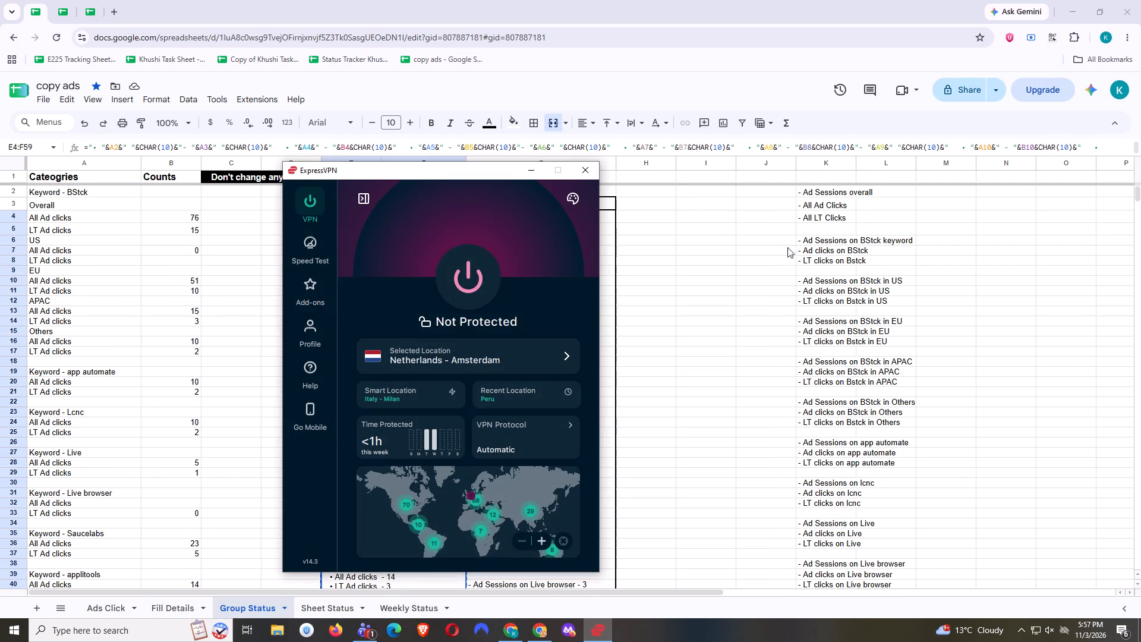
{"action": "left_click", "coordinate": [595, 174]}
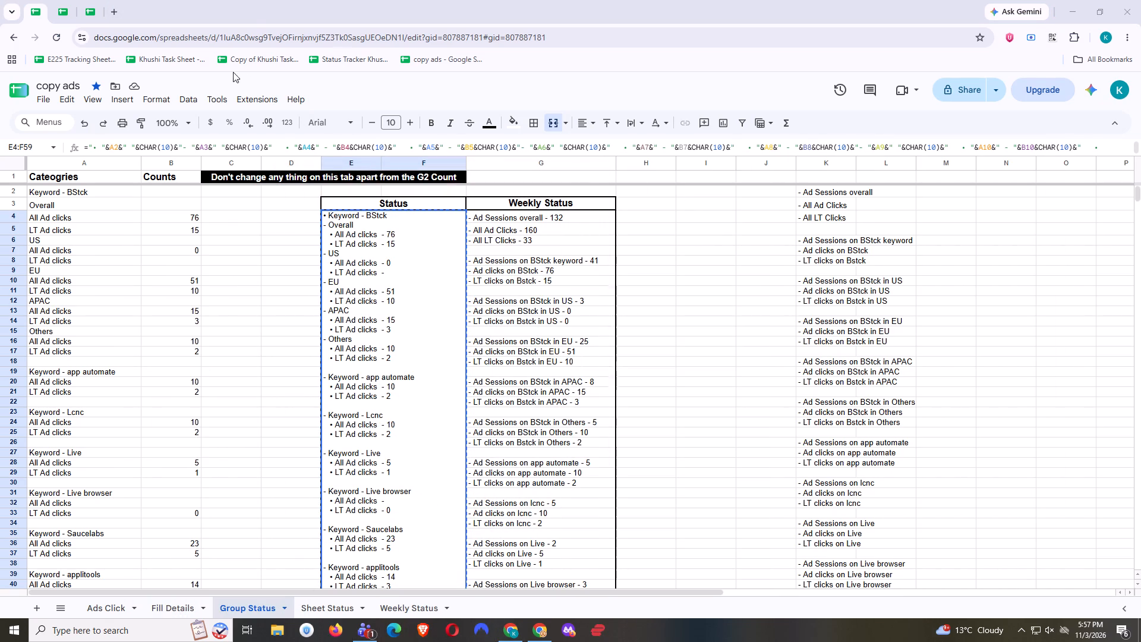
Open a new browser tab and switch to the Copy of Khushi Task Sheet spreadsheet.
{"action": "left_click", "coordinate": [108, 16]}
{"action": "left_click", "coordinate": [91, 13]}
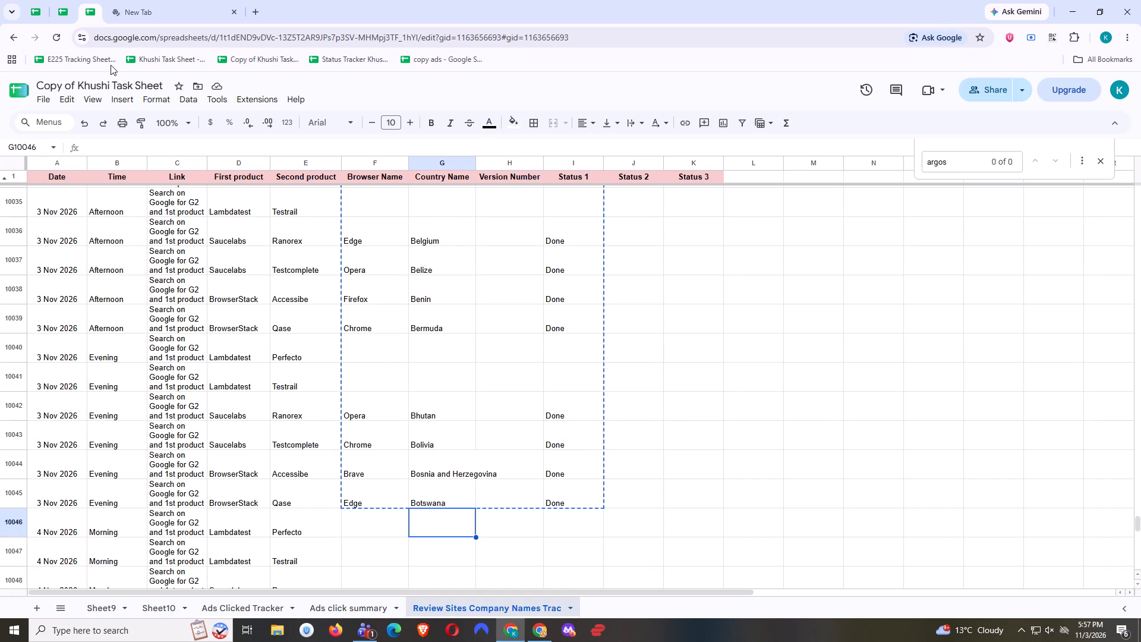
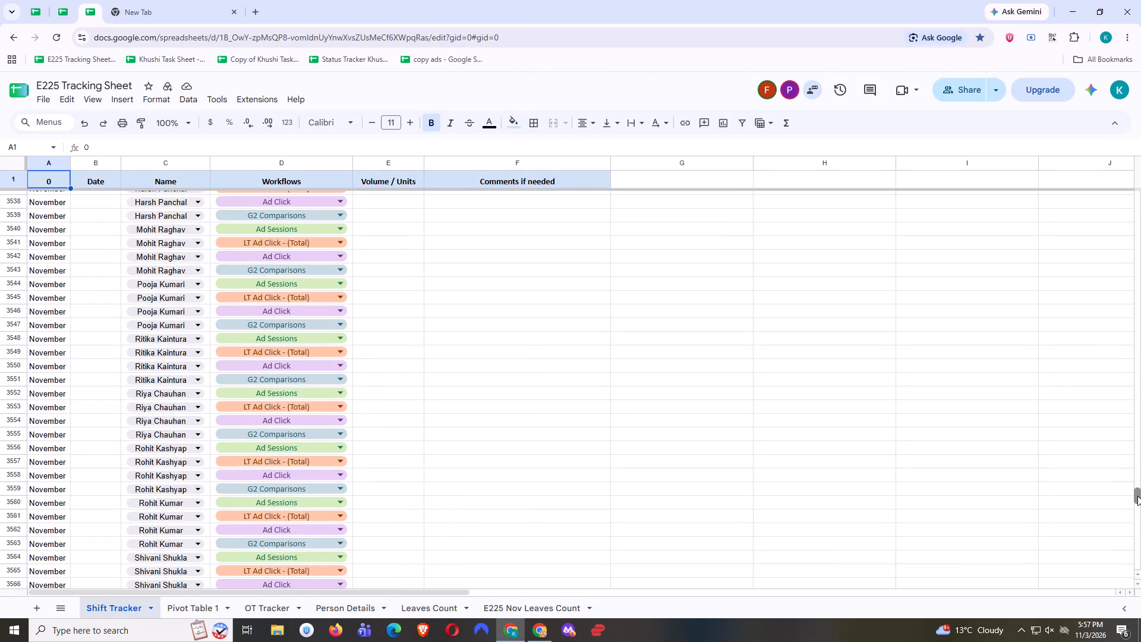
Fill in Khushi's 3-Nov-2026 volumes in the Shift Tracker: Ad Sessions 132, LT Ad Click 33, Ad Click 160, G2 Comparisons 12.
{"action": "left_click_drag", "start_coordinate": [1137, 496], "coordinate": [1140, 510]}
{"action": "left_click", "coordinate": [415, 284]}
{"action": "key", "text": "ctrl+Up"}
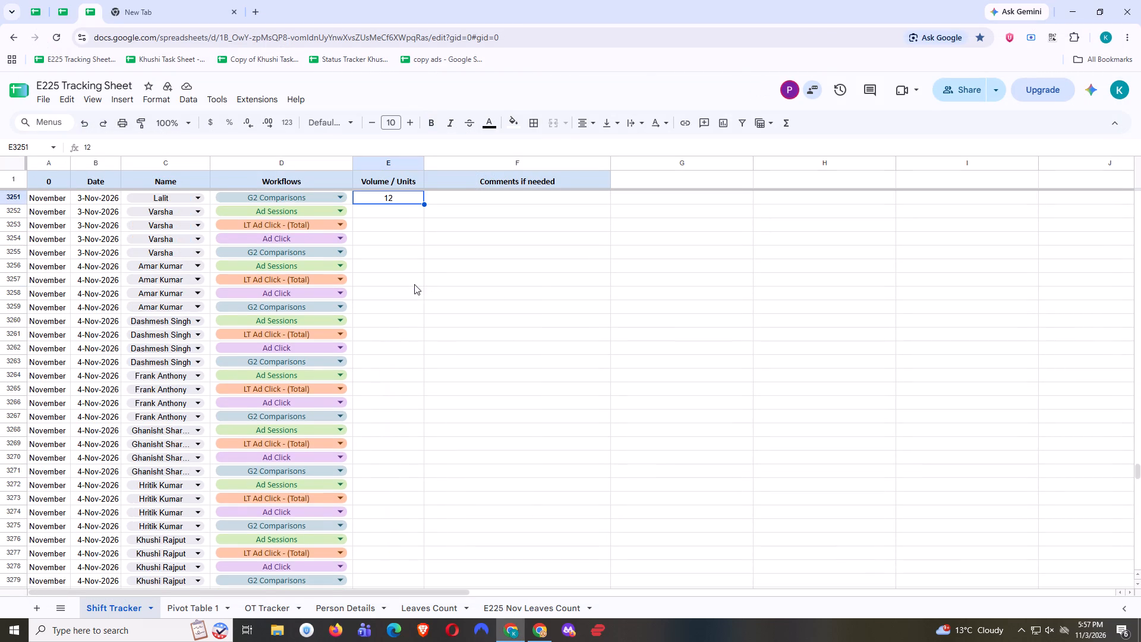
{"action": "scroll", "coordinate": [468, 281], "scroll_direction": "up", "scroll_amount": 8}
{"action": "scroll", "coordinate": [382, 325], "scroll_direction": "up", "scroll_amount": 1}
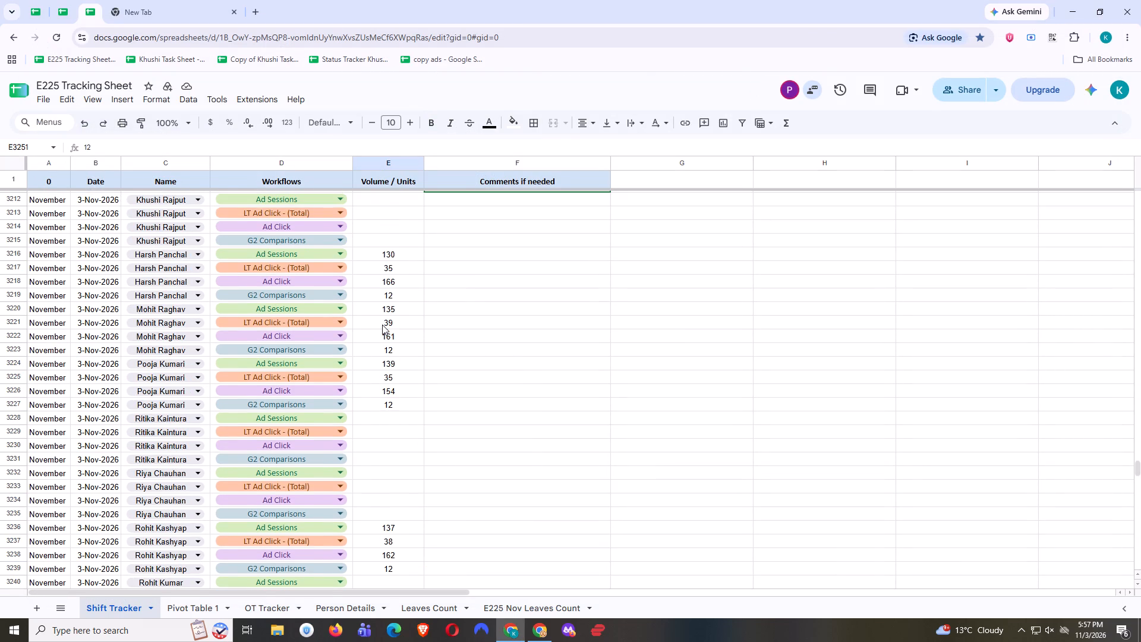
{"action": "left_click", "coordinate": [388, 241]}
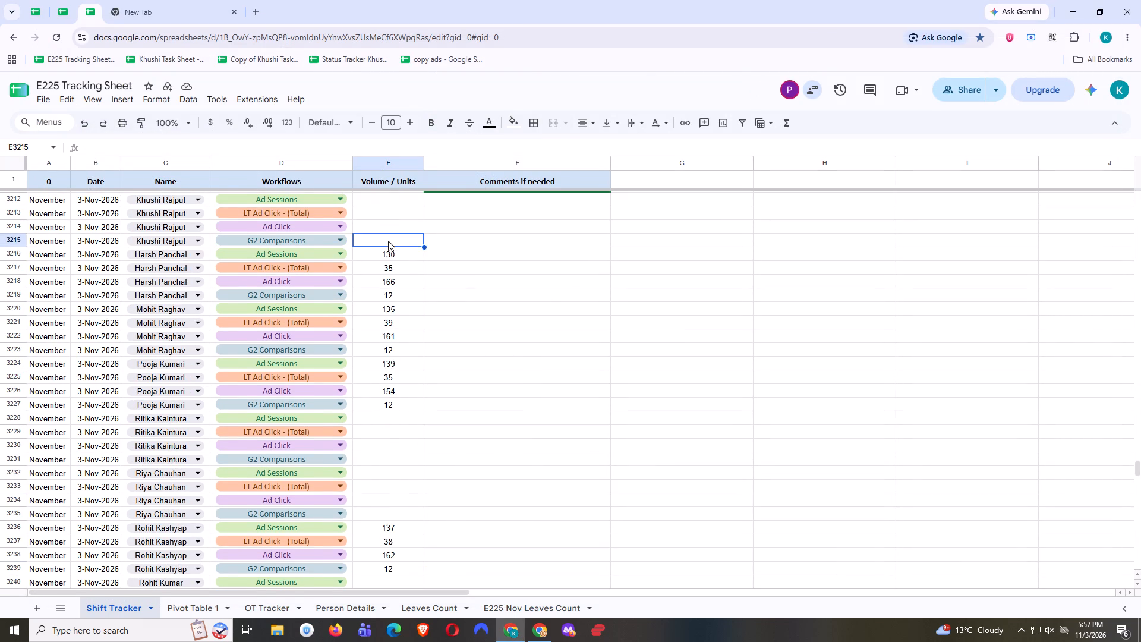
{"action": "scroll", "coordinate": [388, 241], "scroll_direction": "up", "scroll_amount": 1}
{"action": "left_click", "coordinate": [377, 257]}
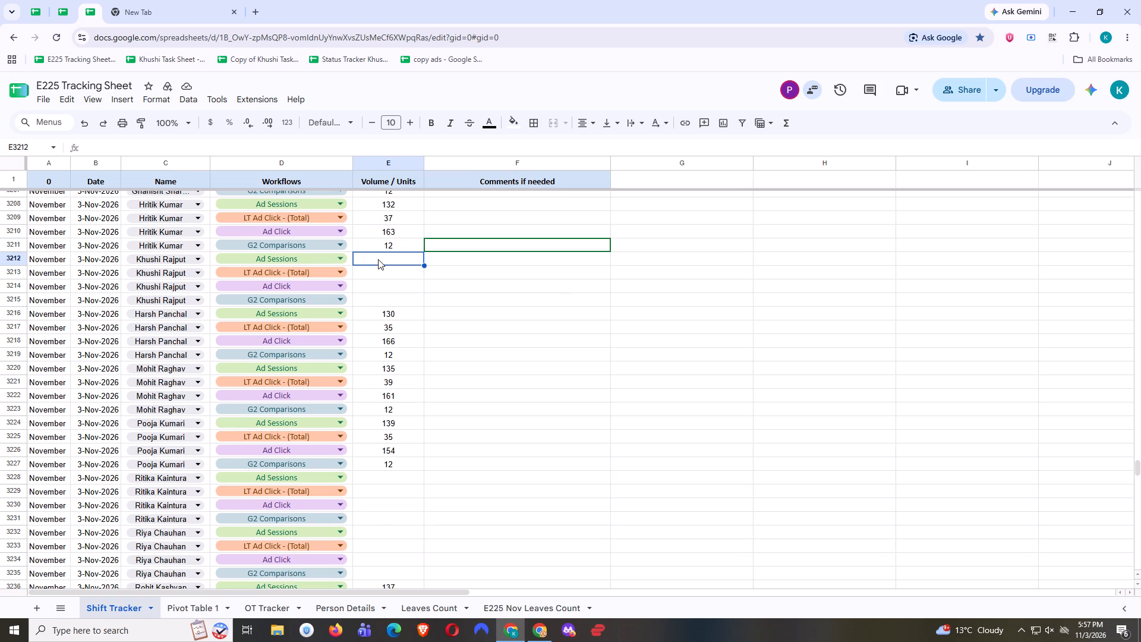
{"action": "type", "text": "13"}
{"action": "key", "text": "2"}
{"action": "left_click", "coordinate": [389, 273]}
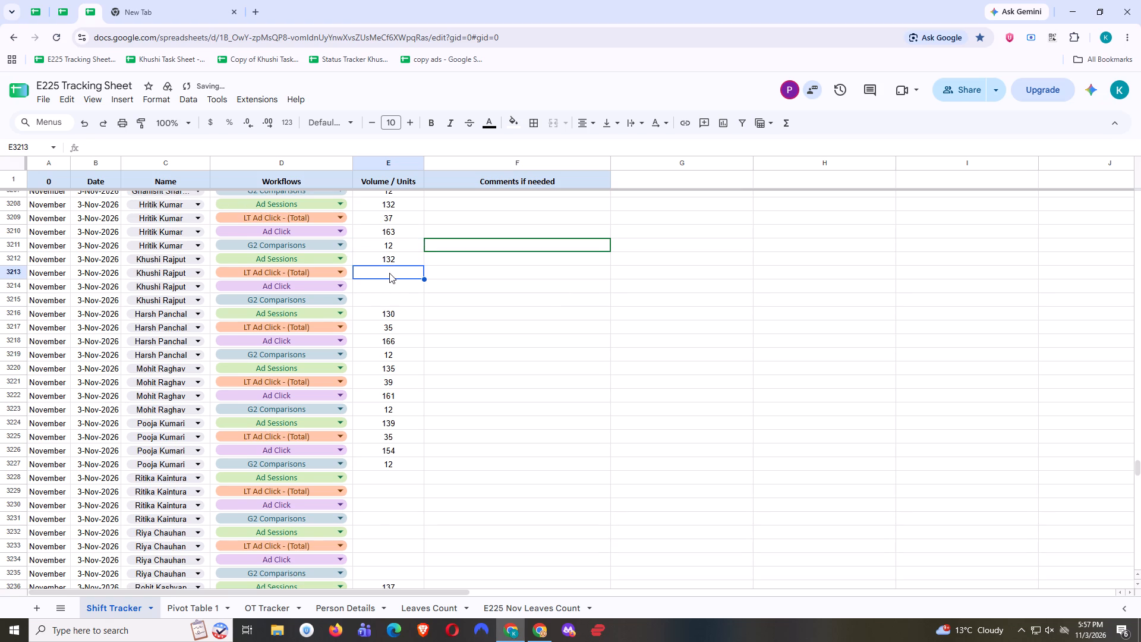
{"action": "type", "text": "33"}
{"action": "left_click", "coordinate": [390, 285]}
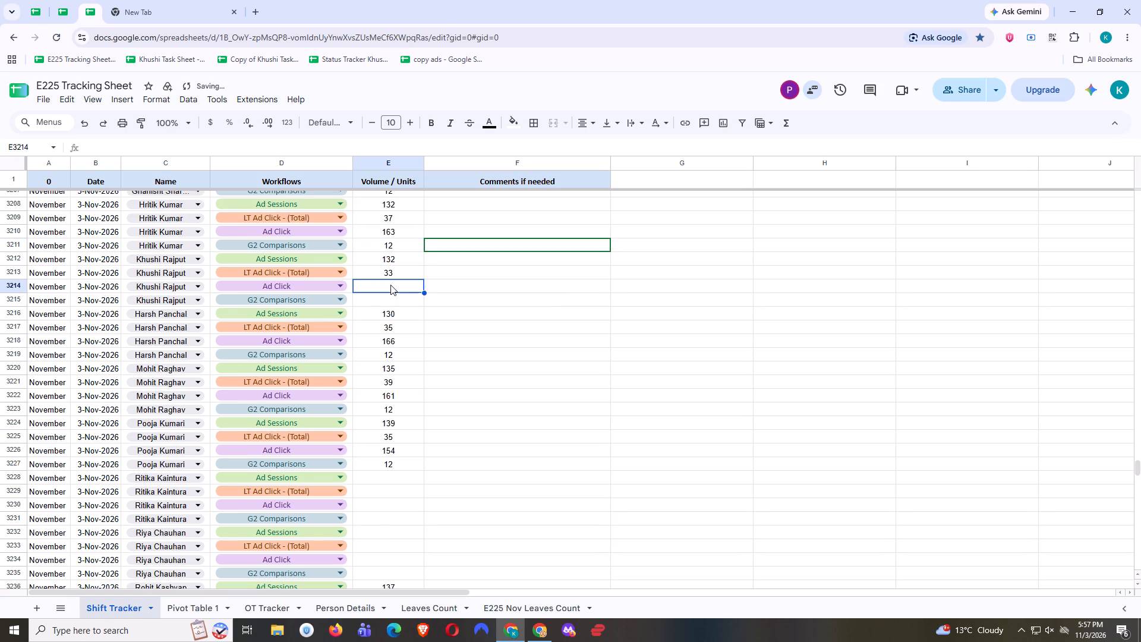
{"action": "type", "text": "160"}
{"action": "left_click", "coordinate": [395, 297]}
{"action": "key", "text": "1"}
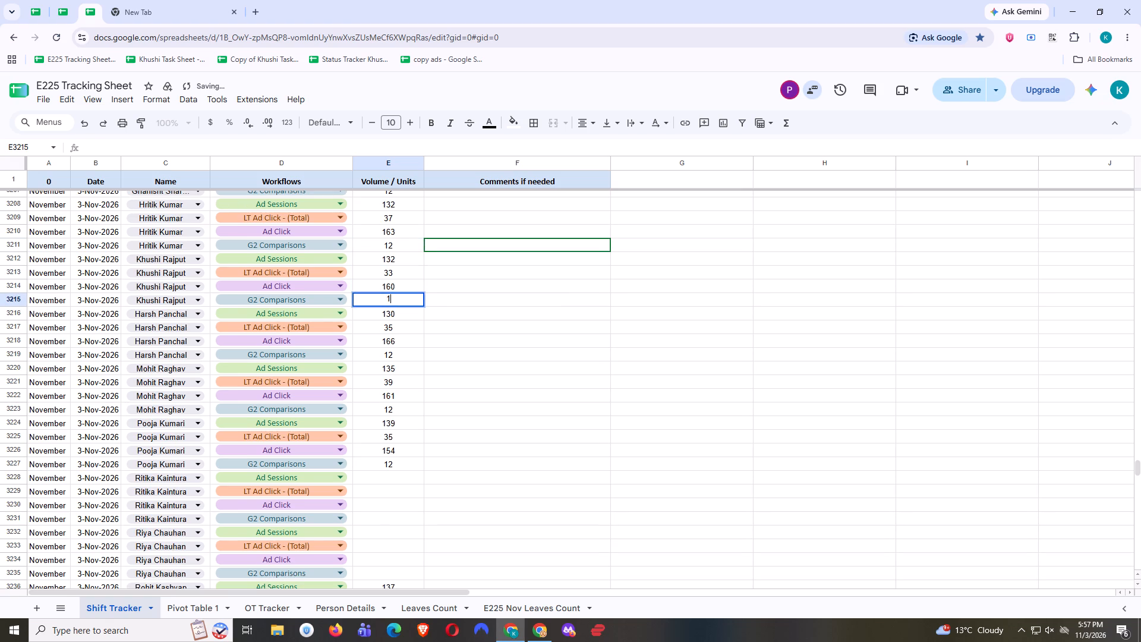
{"action": "key", "text": "2"}
{"action": "left_click", "coordinate": [447, 301]}
{"action": "left_click", "coordinate": [393, 301]}
Check the ad, session and TestmuAI totals on the copy ads Fill Details sheet, and return to the E225 Tracking Sheet.
{"action": "left_click", "coordinate": [29, 0]}
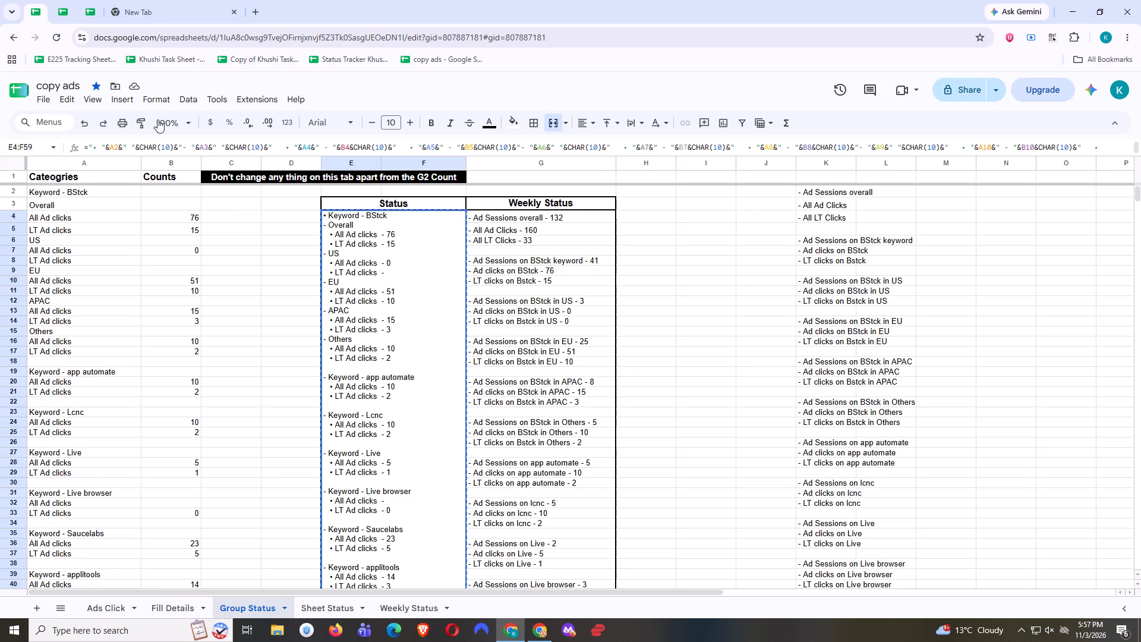
{"action": "left_click", "coordinate": [140, 604]}
{"action": "left_click", "coordinate": [162, 607]}
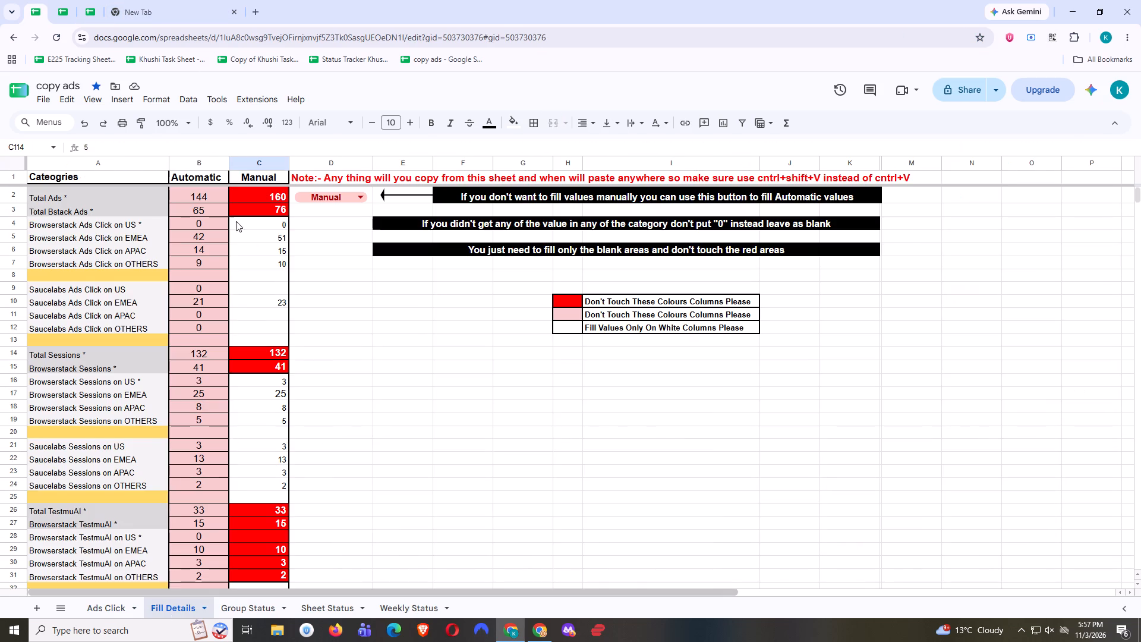
{"action": "left_click", "coordinate": [83, 0]}
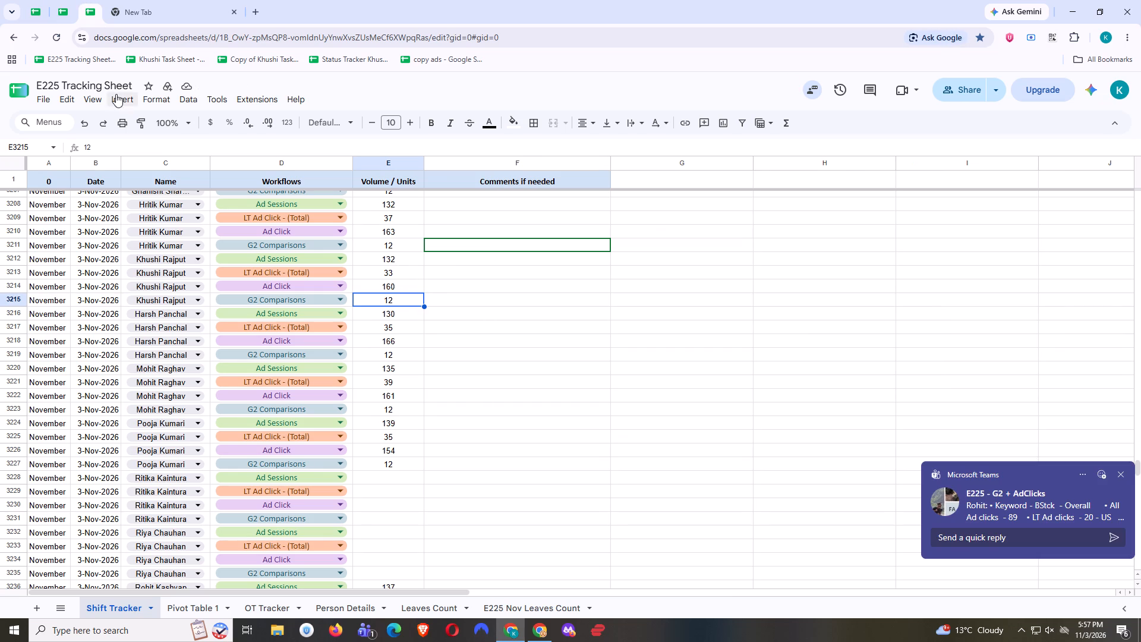
Open the bookmarked Copy of Khushi Task Sheet in place of the E225 Tracking Sheet.
{"action": "left_click", "coordinate": [49, 5]}
{"action": "left_click", "coordinate": [80, 10]}
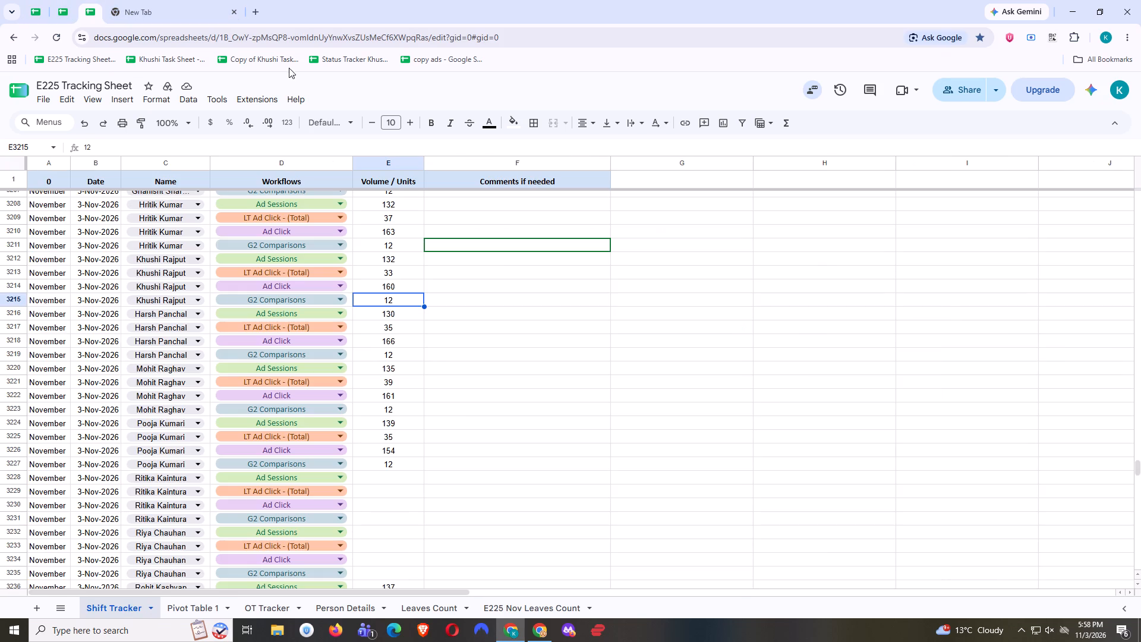
{"action": "left_click", "coordinate": [252, 56]}
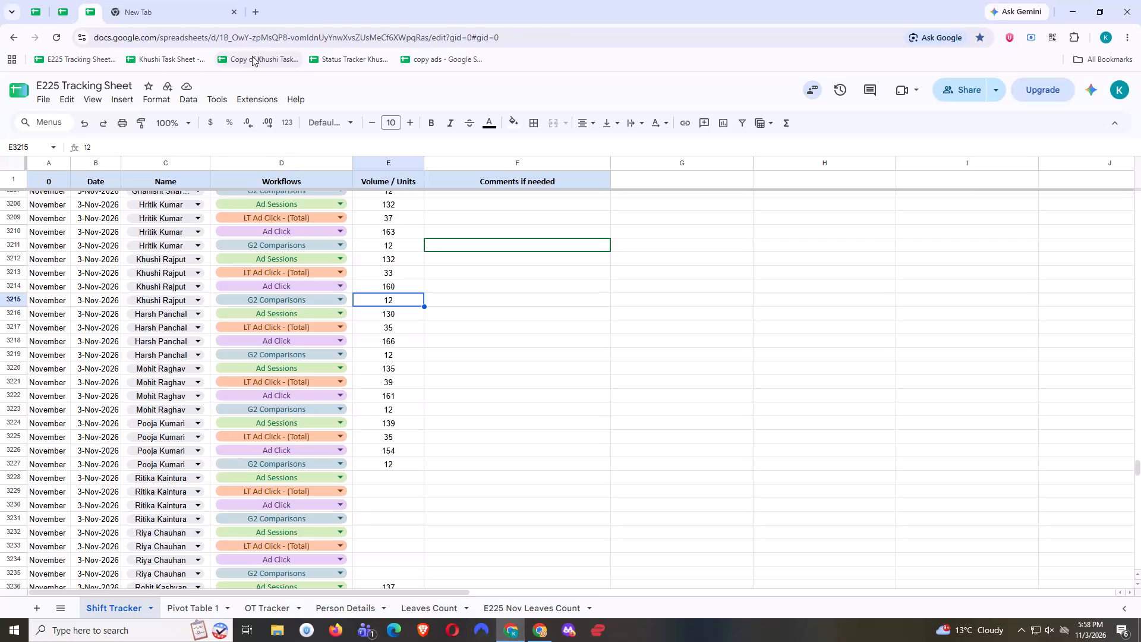
Clear all Windows notifications, including the NordVPN ones, and close the notification center.
{"action": "left_click", "coordinate": [1096, 622]}
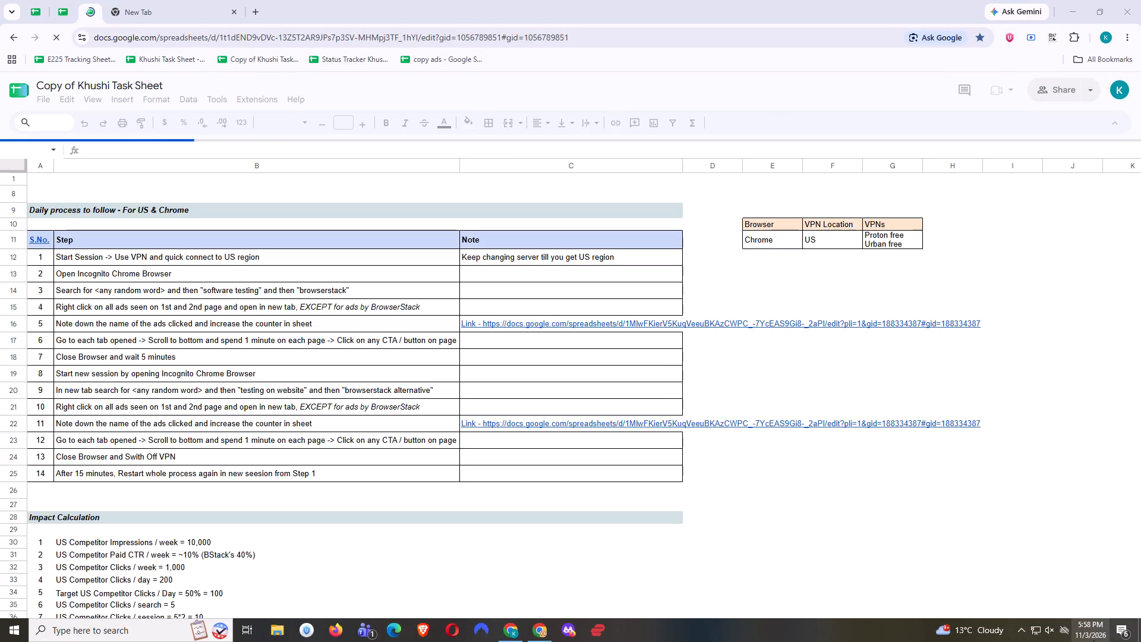
{"action": "left_click", "coordinate": [1126, 632]}
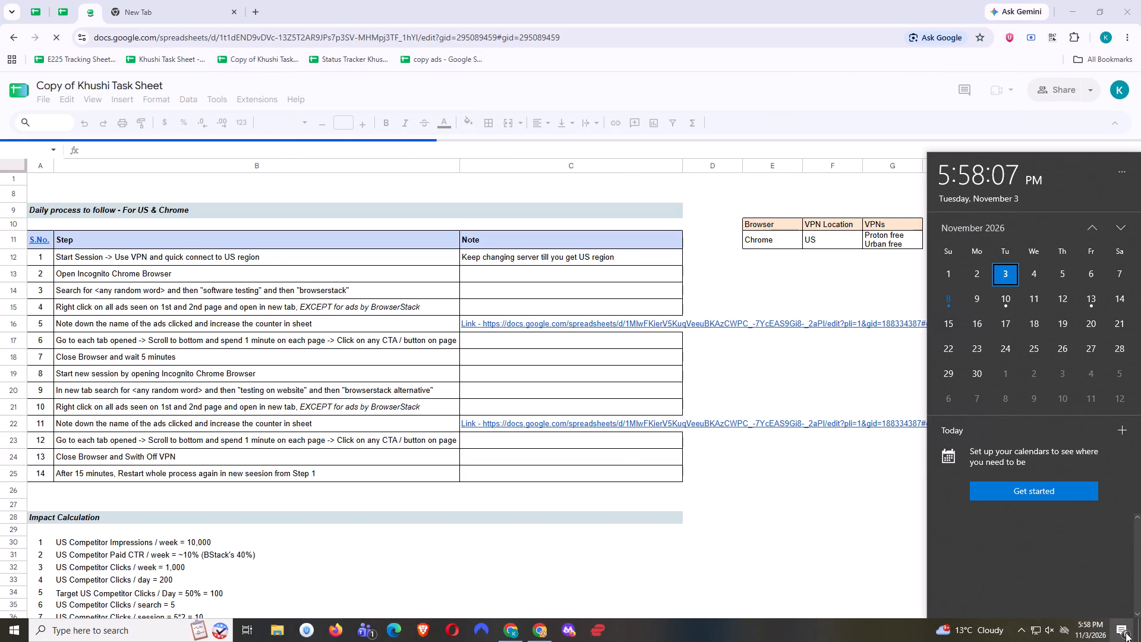
{"action": "left_click", "coordinate": [1109, 565]}
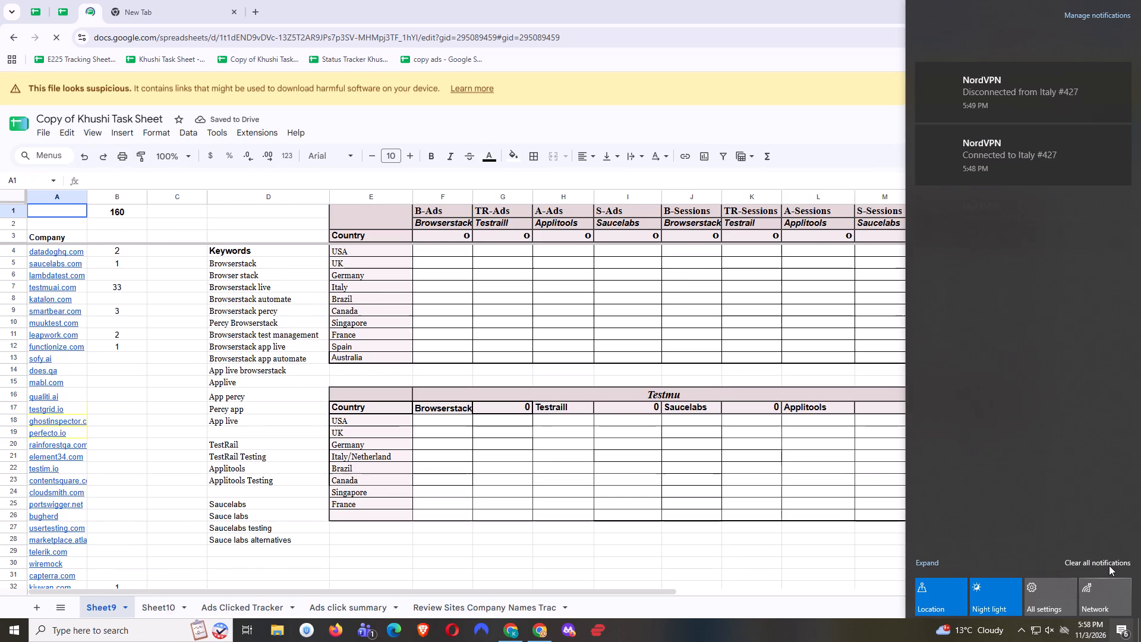
{"action": "left_click", "coordinate": [1109, 565]}
{"action": "left_click", "coordinate": [1123, 632]}
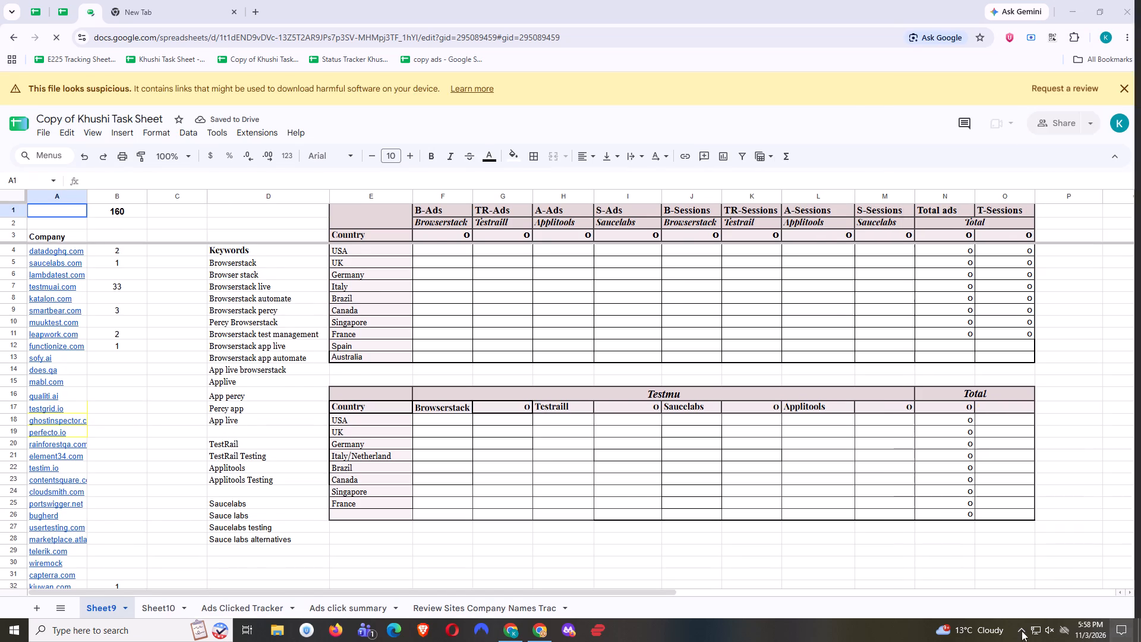
Show the hidden system tray icons.
{"action": "left_click", "coordinate": [1022, 627]}
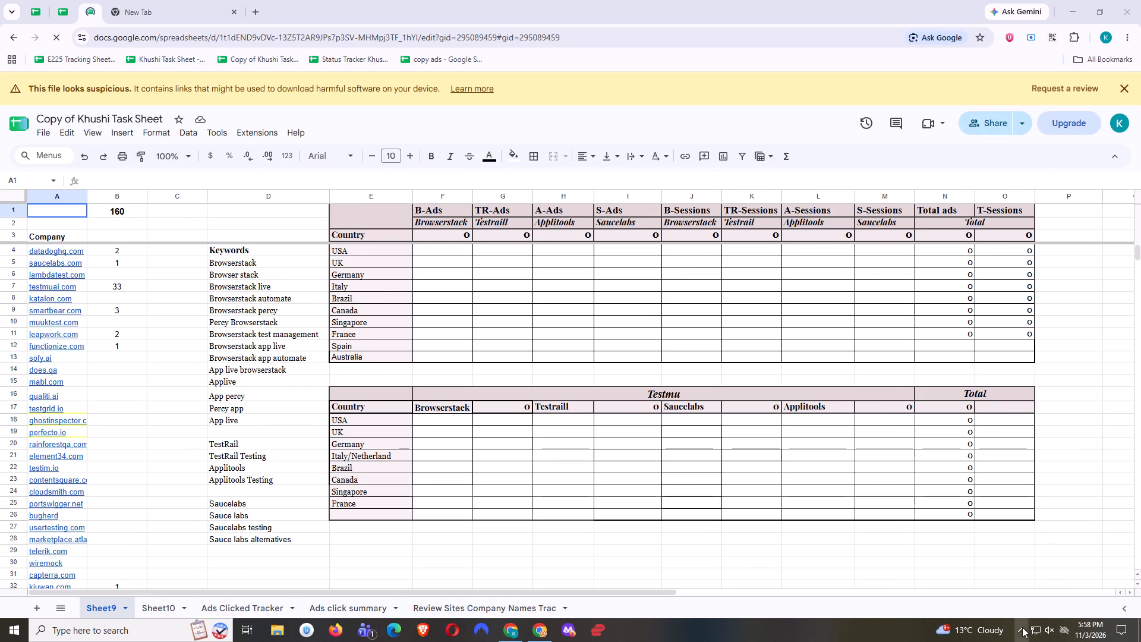